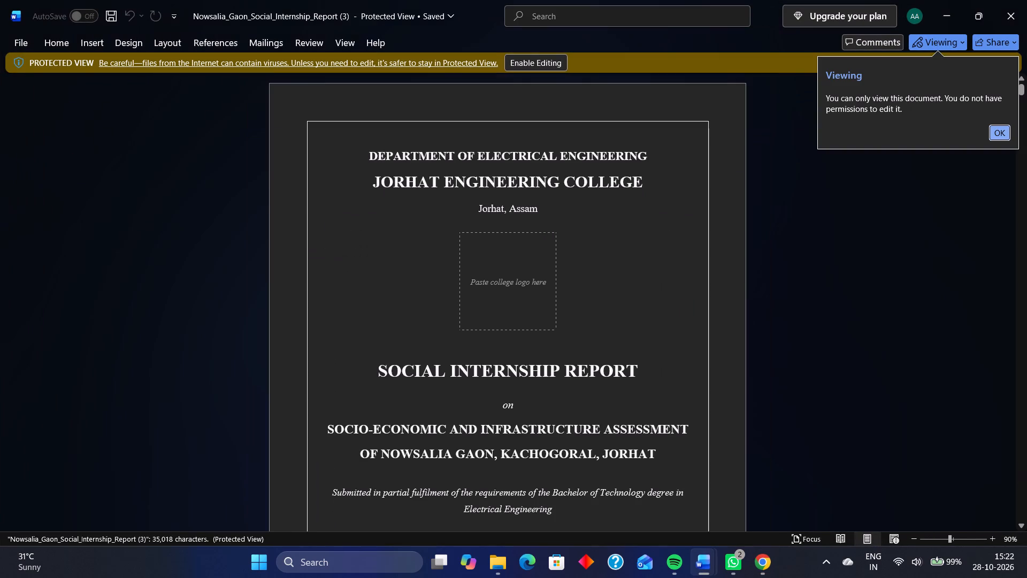
Skim the report's opening pages from the cover to the abstract and dismiss the view-only notice.
scroll(693, 250, "down", 1)
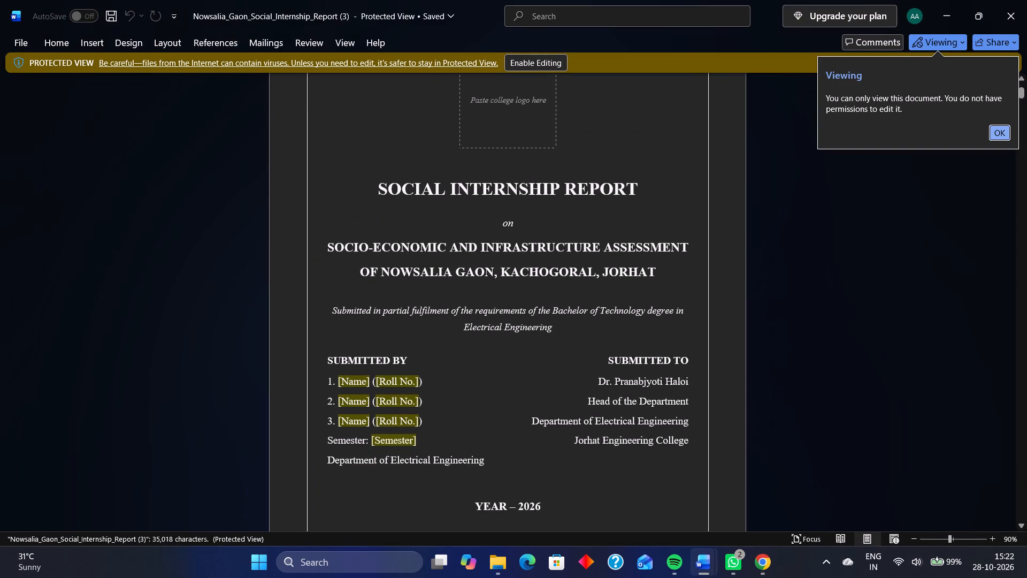
scroll(693, 250, "down", 5)
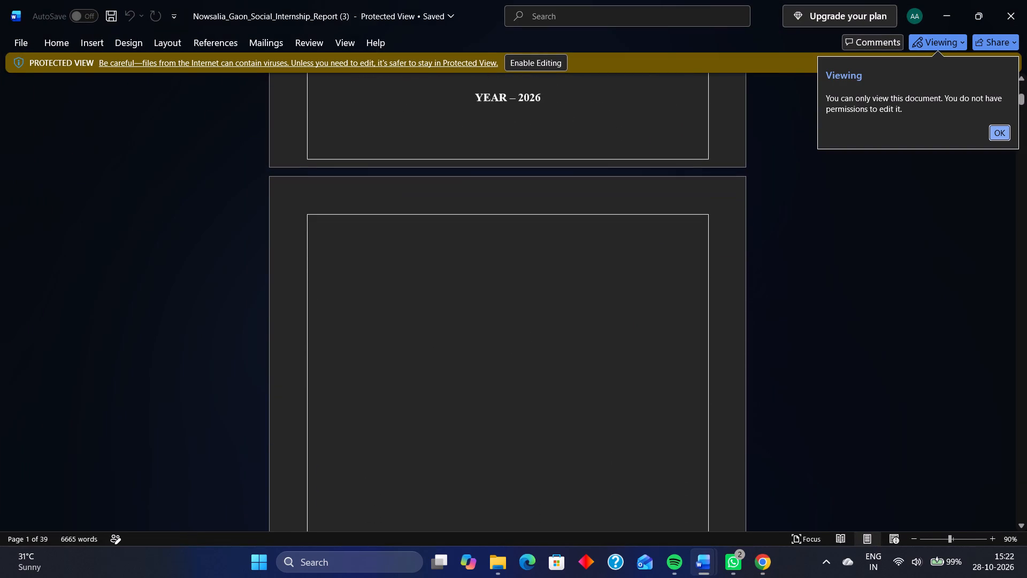
scroll(693, 250, "down", 12)
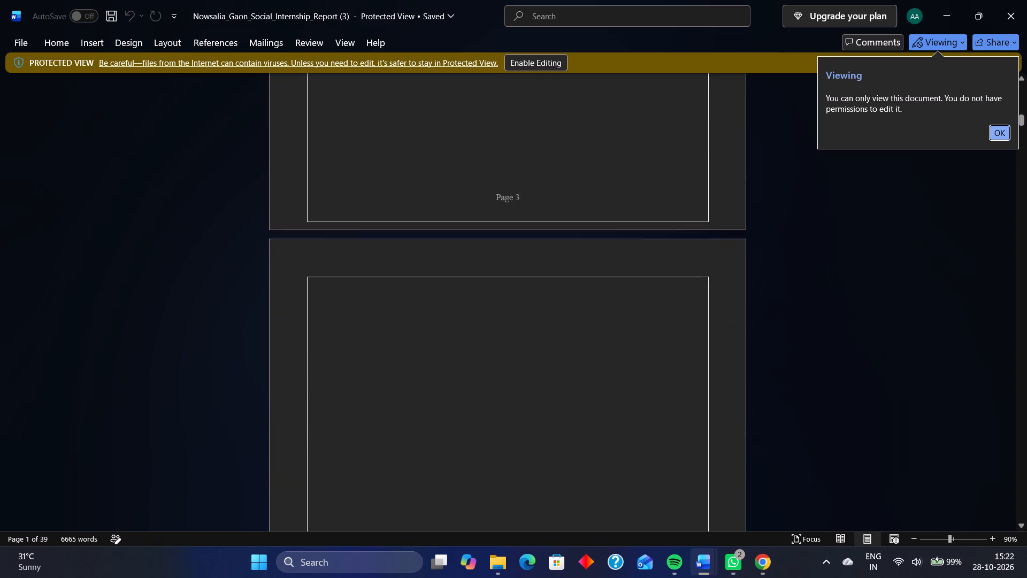
scroll(693, 250, "down", 1)
scroll(693, 250, "up", 3)
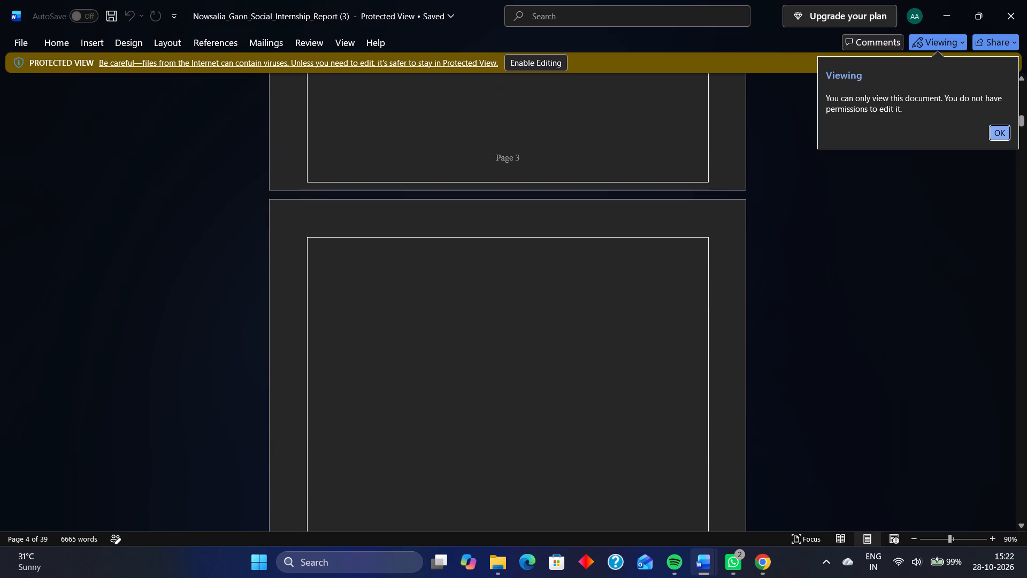
scroll(693, 250, "up", 5)
scroll(693, 250, "down", 3)
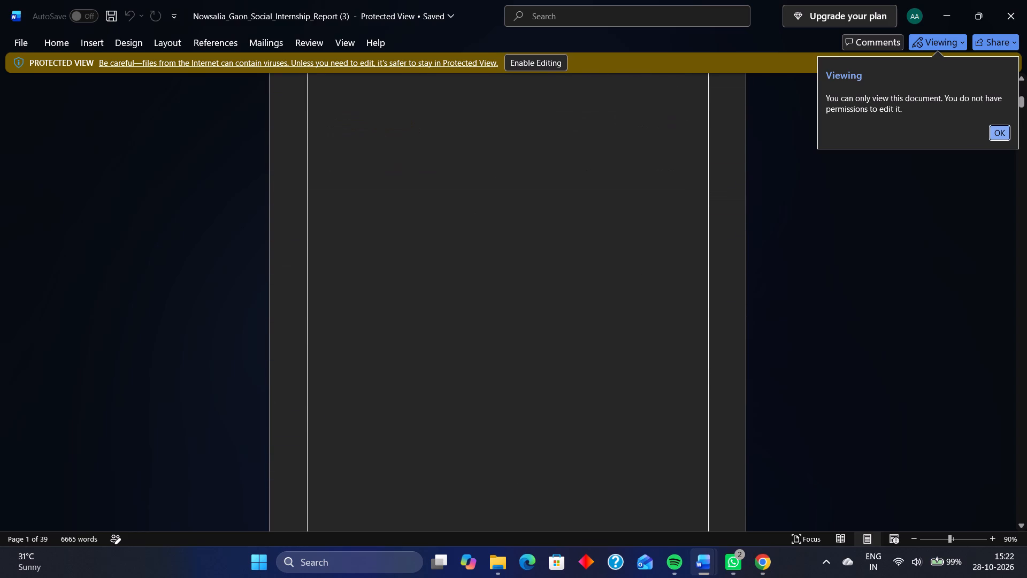
scroll(693, 250, "down", 11)
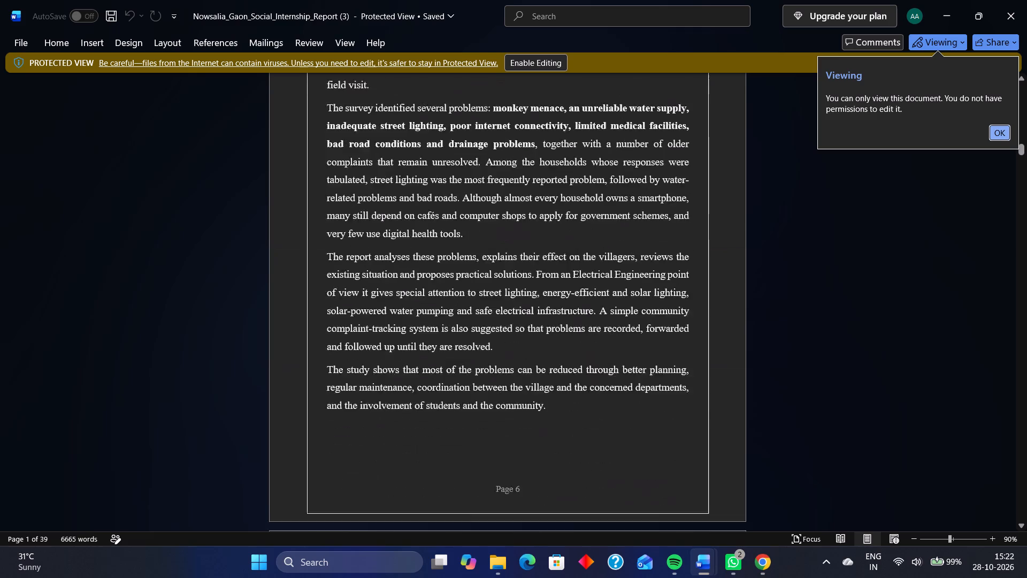
scroll(693, 250, "up", 3)
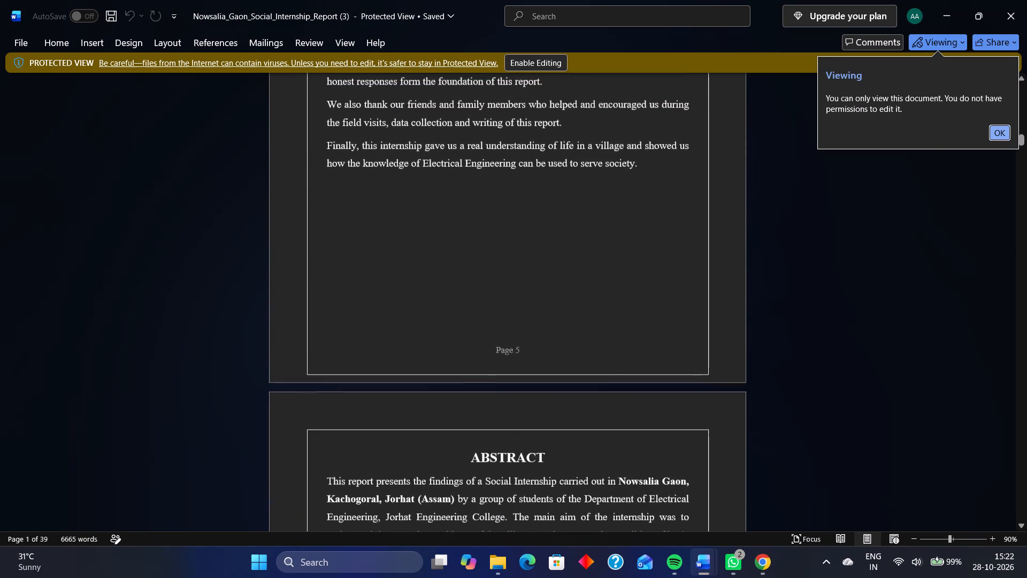
scroll(693, 250, "up", 4)
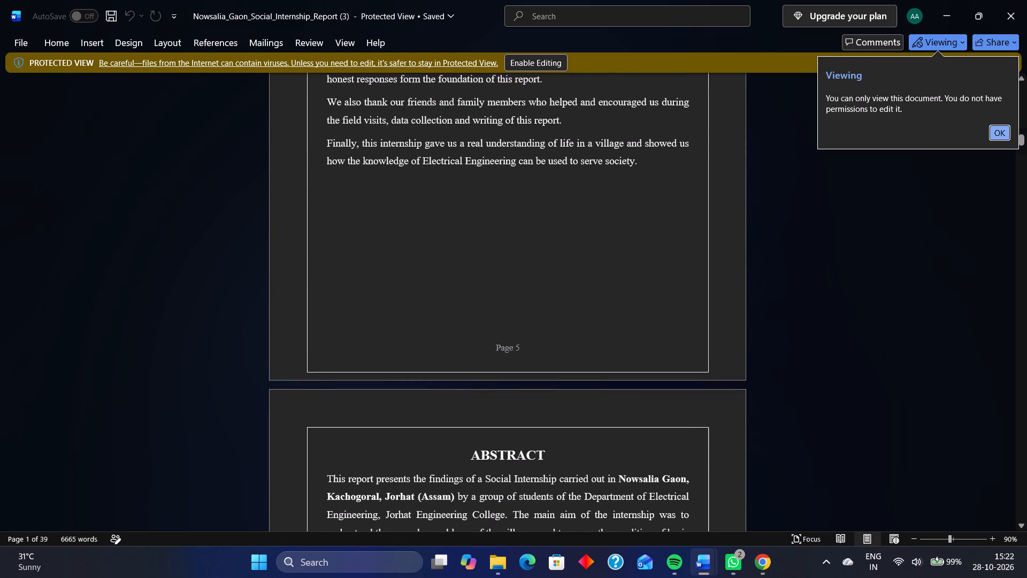
left_click(1003, 135)
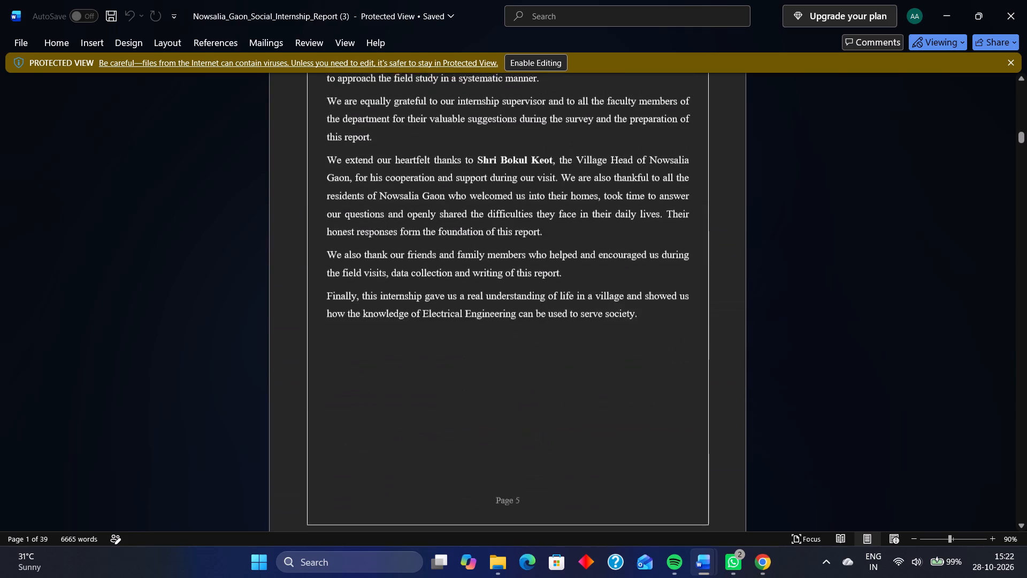
Go back through the acknowledgement to the cover page and check its title and submission details.
scroll(573, 286, "down", 1)
scroll(573, 286, "up", 8)
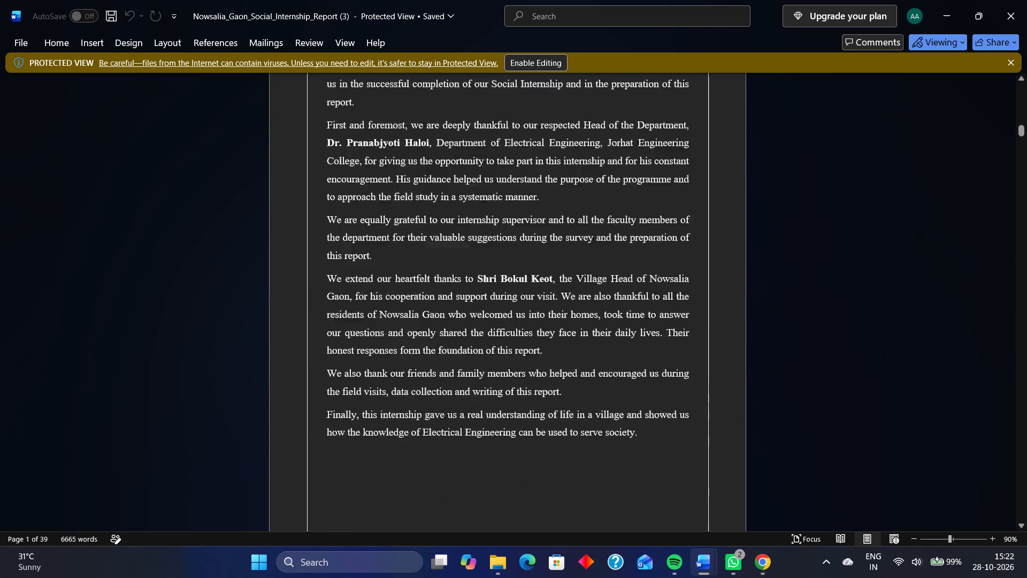
scroll(573, 286, "up", 4)
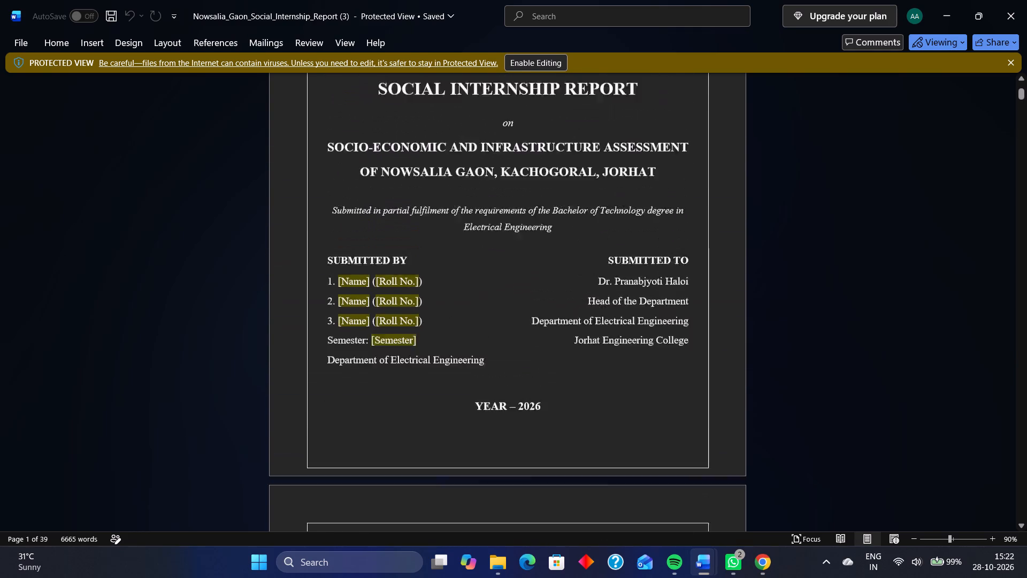
scroll(573, 286, "up", 2)
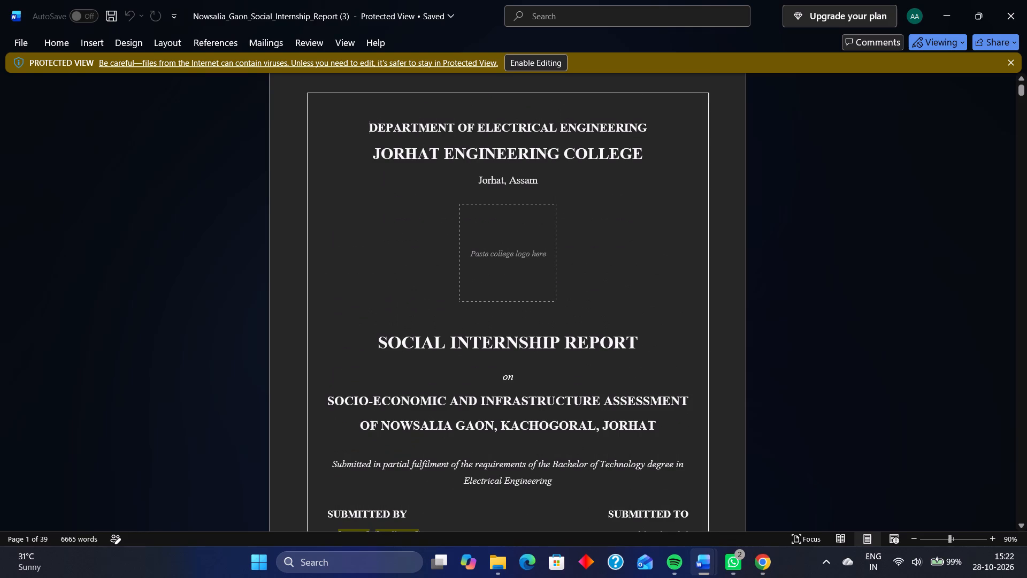
Look through the front matter again from the cover page and examine the table of contents.
scroll(573, 286, "down", 11)
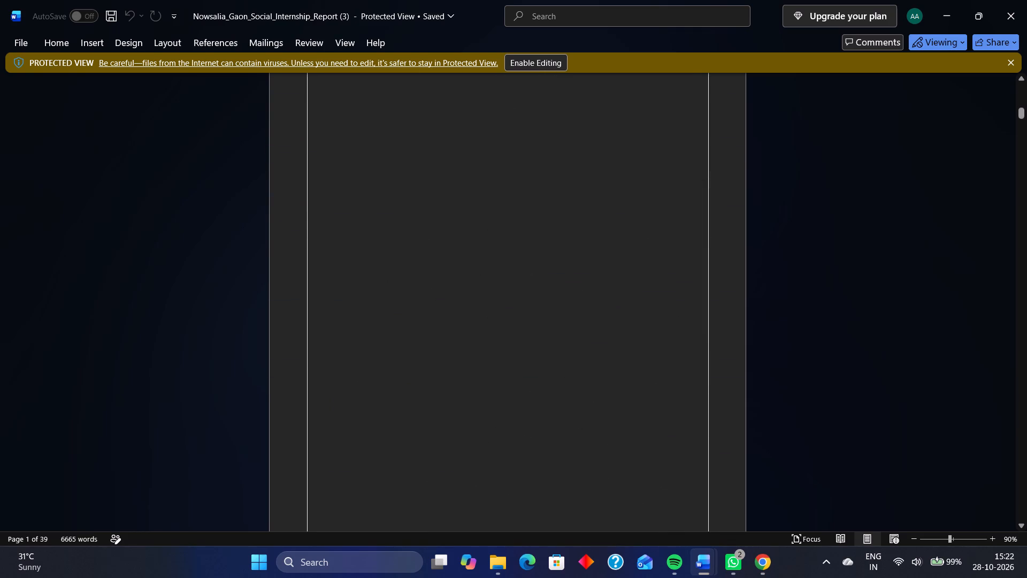
scroll(573, 286, "down", 12)
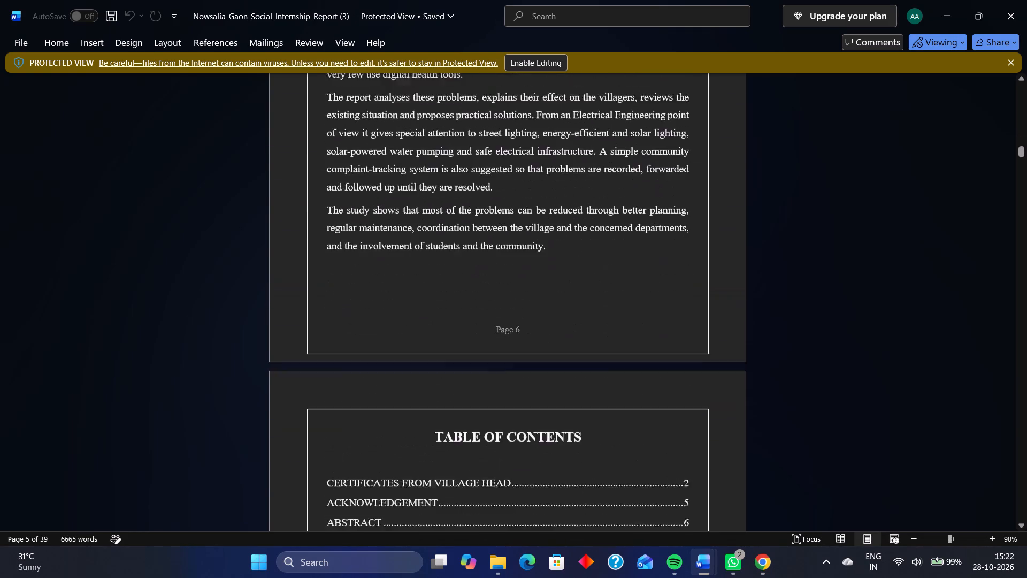
scroll(573, 286, "down", 3)
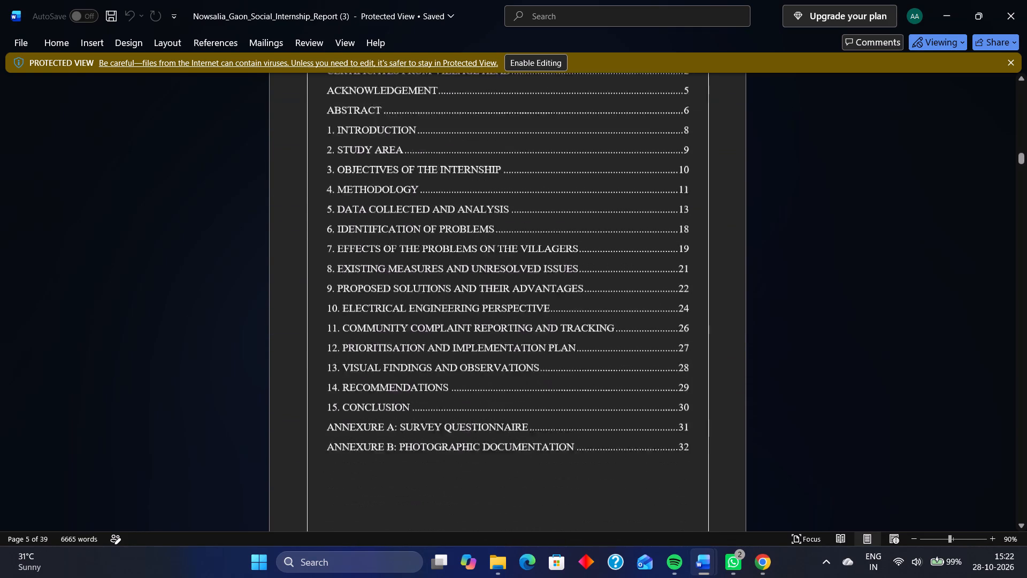
scroll(573, 286, "down", 1)
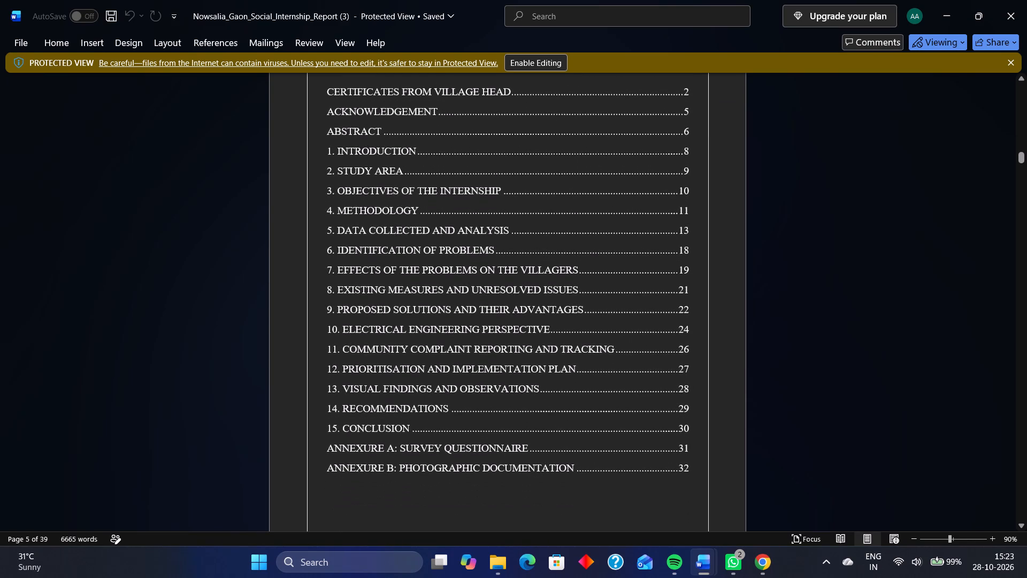
Read through the Introduction chapter and on to the Study Area chapter with its village particulars table.
scroll(573, 286, "down", 6)
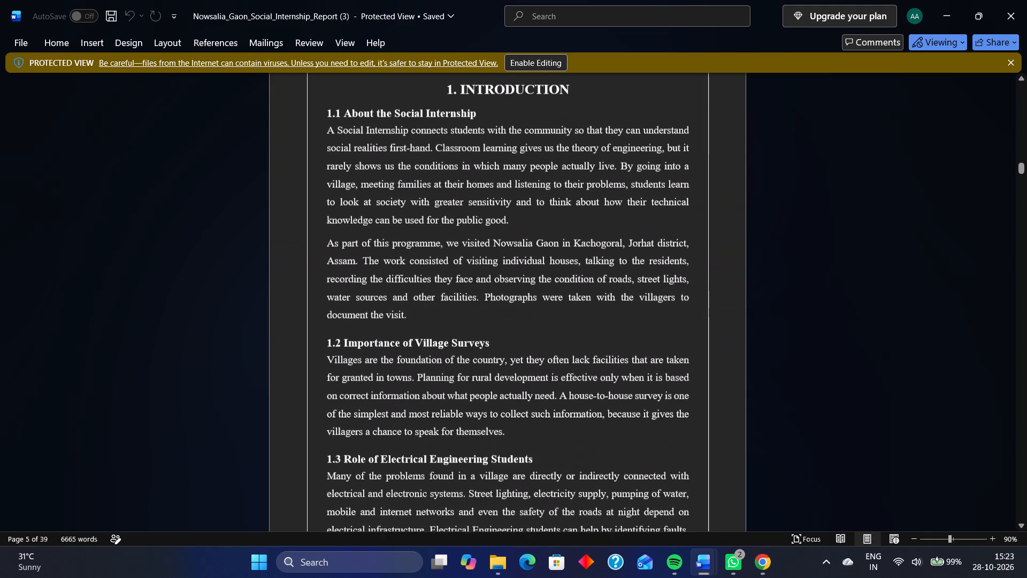
scroll(573, 286, "down", 6)
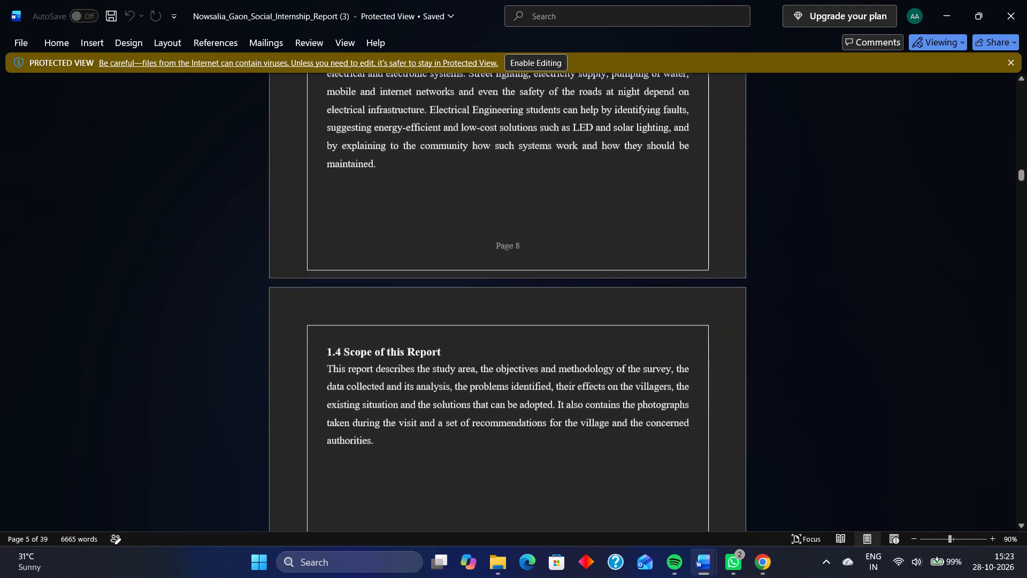
scroll(573, 286, "down", 3)
scroll(573, 286, "up", 2)
scroll(573, 286, "down", 2)
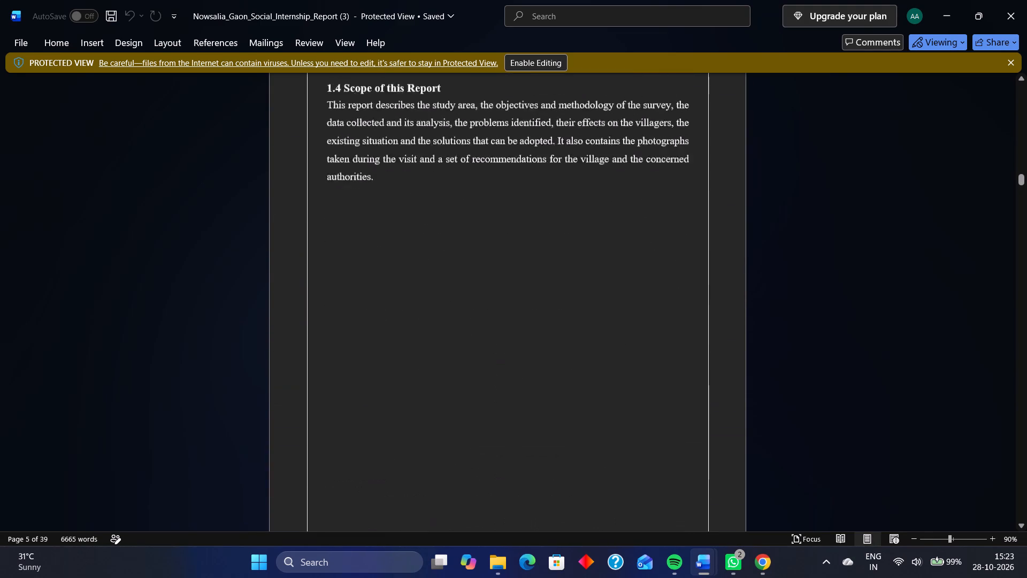
scroll(573, 286, "down", 4)
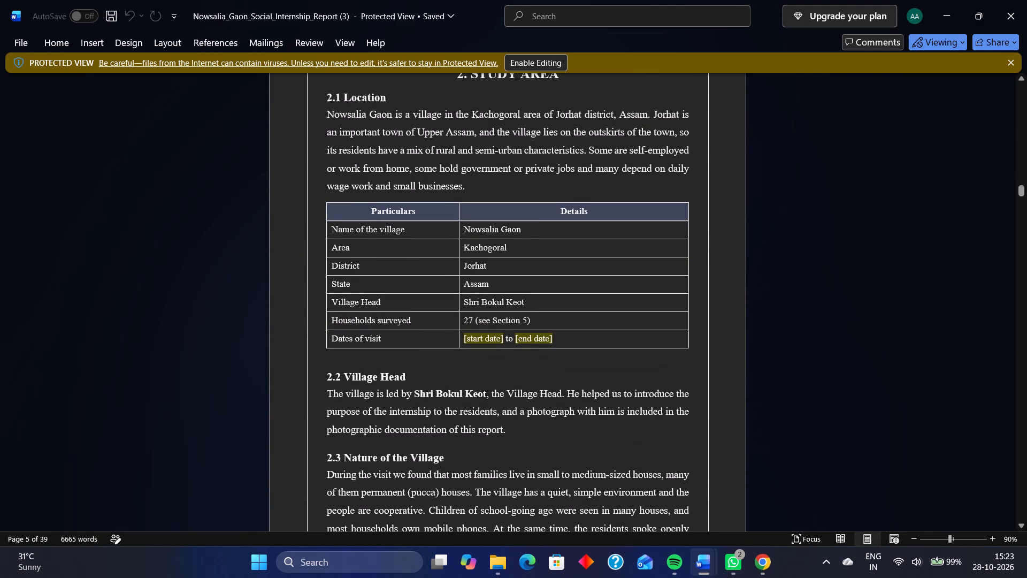
Enable editing of the protected internship report.
left_click(321, 110)
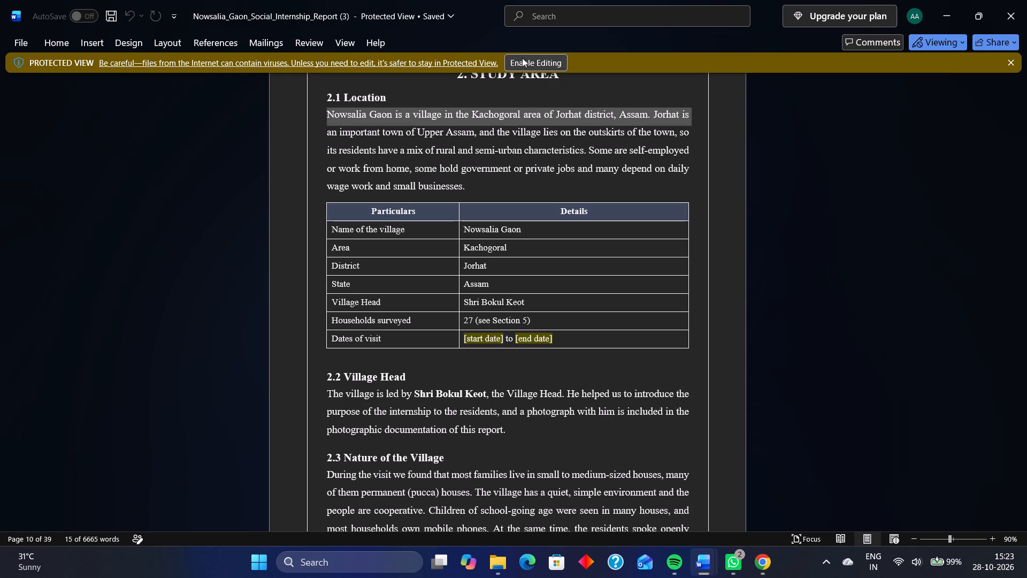
left_click(524, 59)
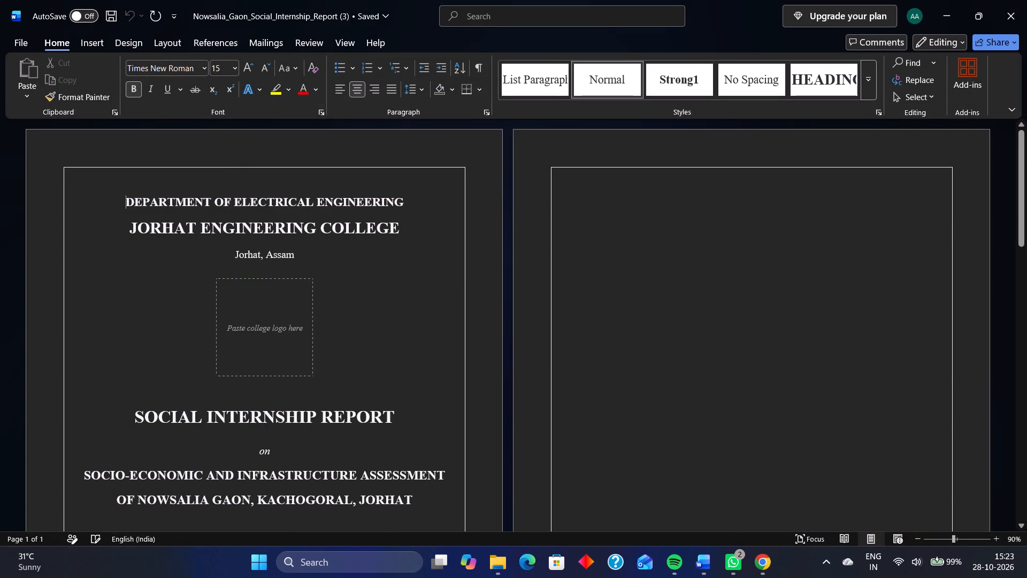
Look through the editable report's cover page, acknowledgement and abstract, up to the table of contents.
scroll(371, 259, "down", 1)
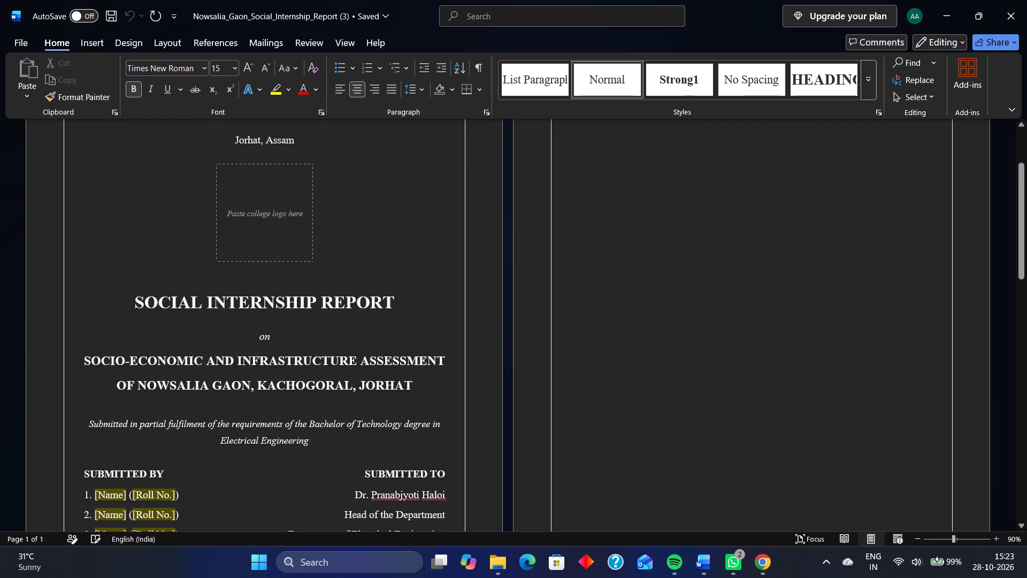
scroll(371, 259, "down", 7)
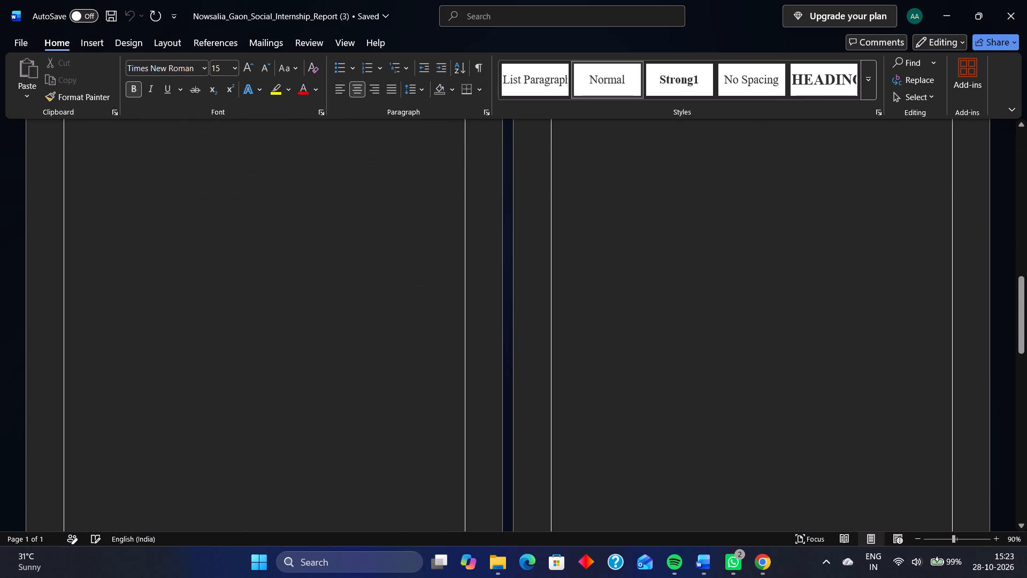
scroll(371, 259, "up", 2)
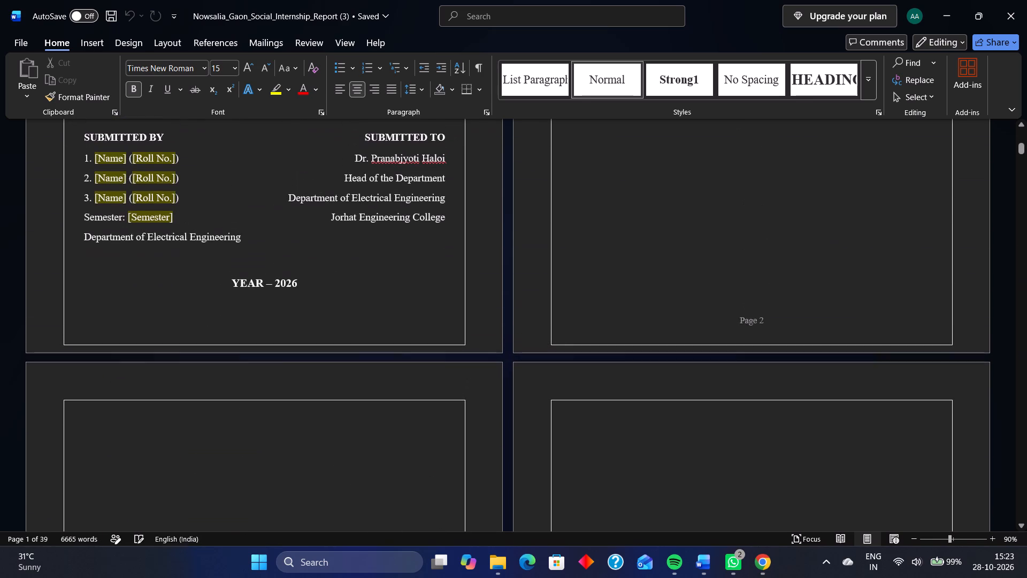
scroll(371, 259, "down", 8)
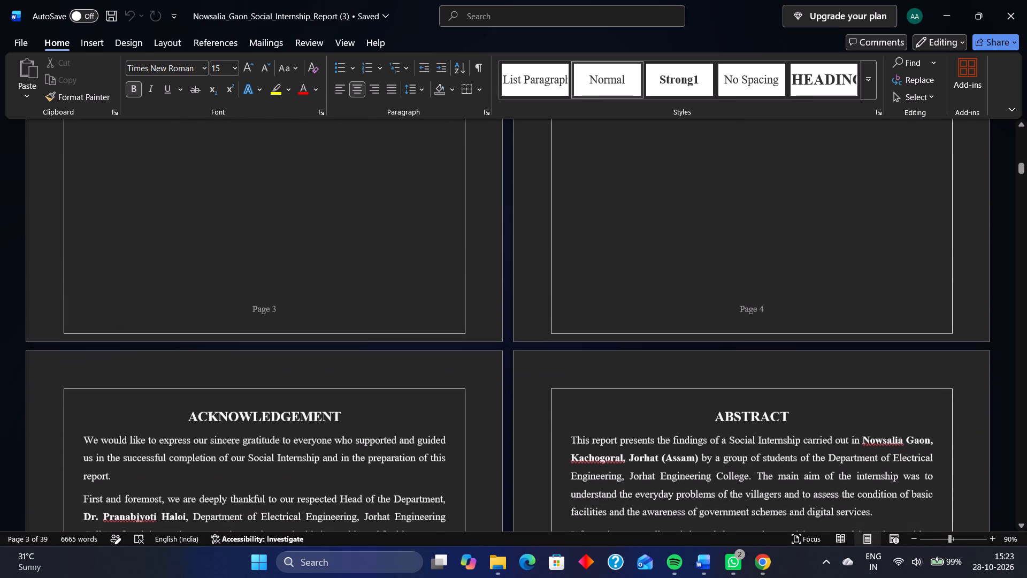
scroll(371, 259, "down", 4)
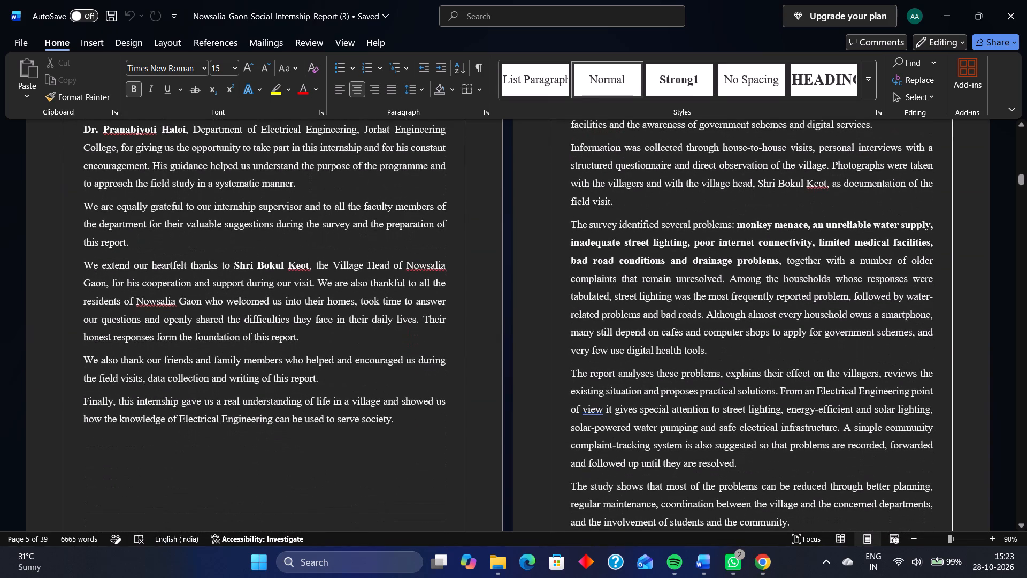
scroll(371, 259, "down", 1)
left_click_drag(569, 221, 731, 293)
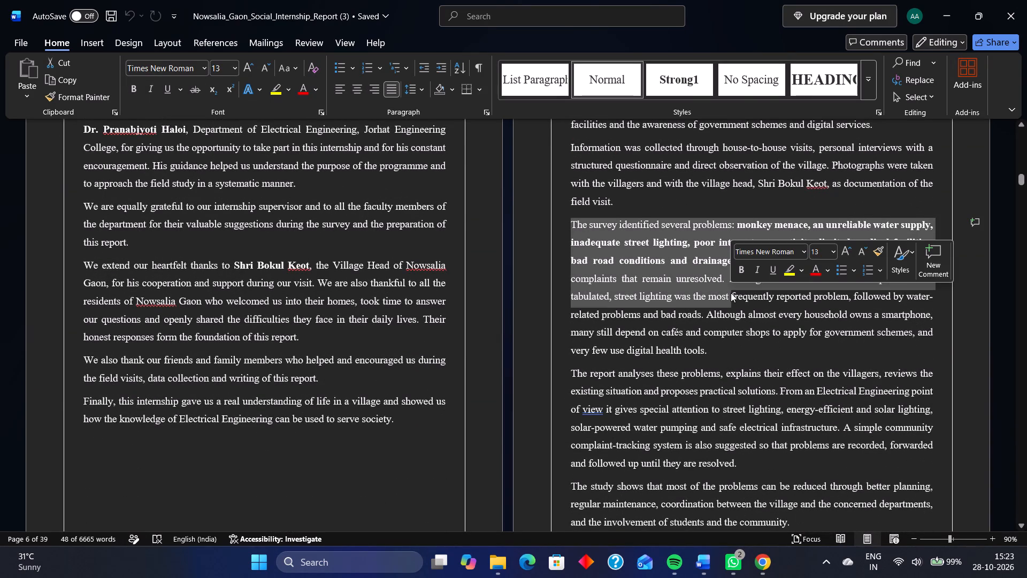
left_click(522, 341)
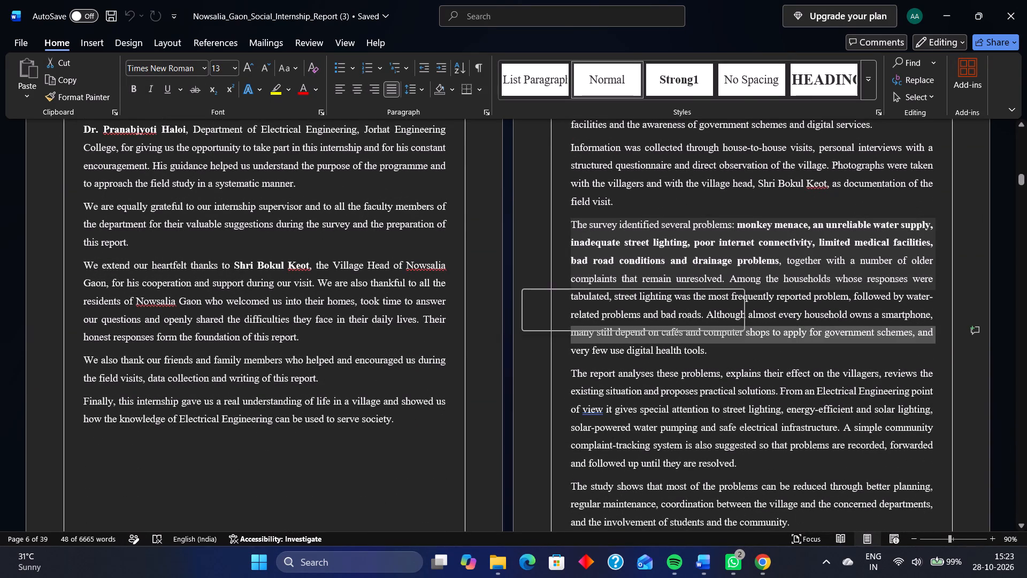
scroll(548, 373, "down", 2)
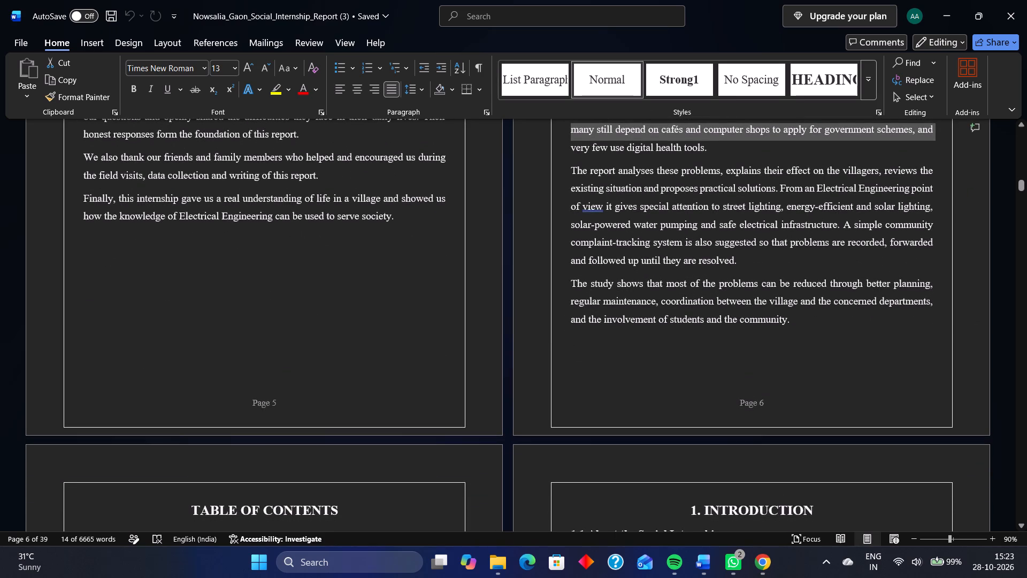
scroll(631, 391, "down", 3)
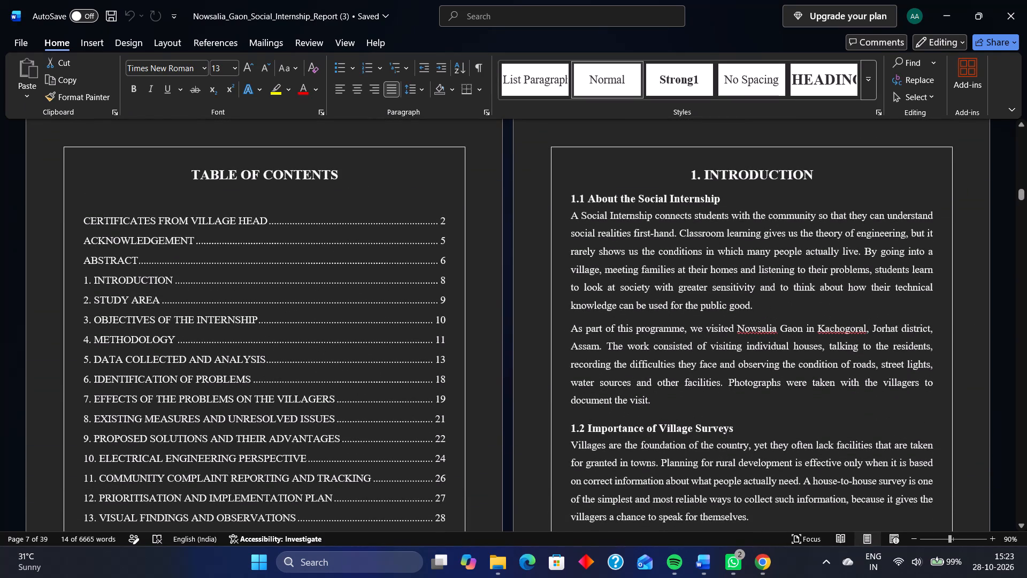
Read from the Introduction through the Study Area chapter and examine the satellite map and the survey objectives and methodology around it.
scroll(631, 391, "down", 5)
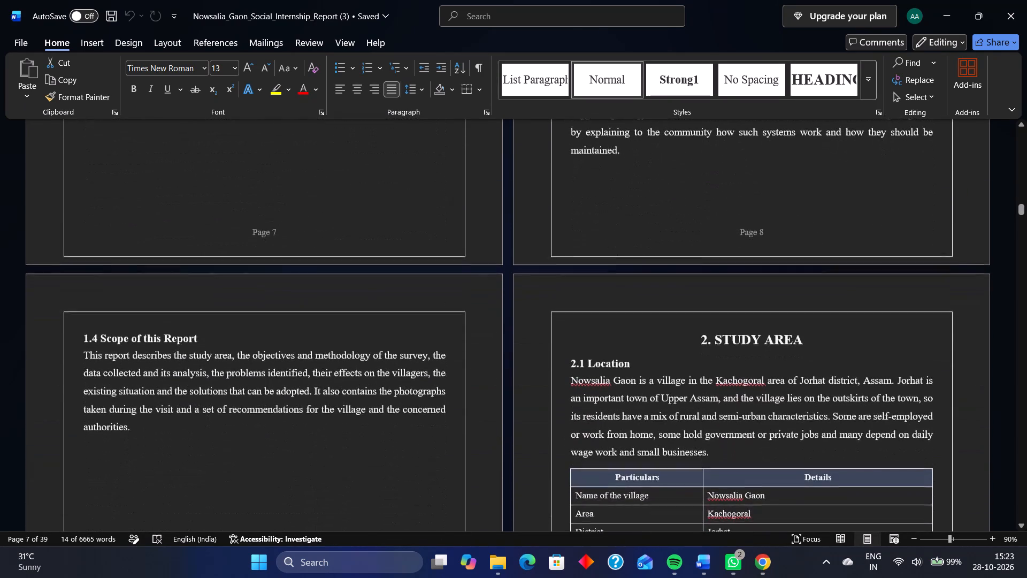
scroll(631, 391, "down", 1)
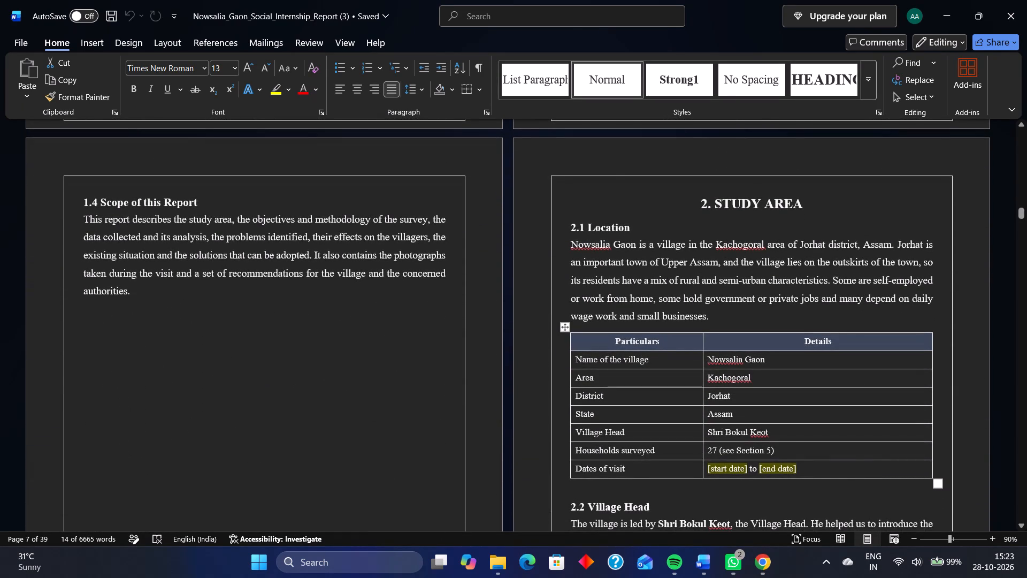
scroll(631, 391, "down", 3)
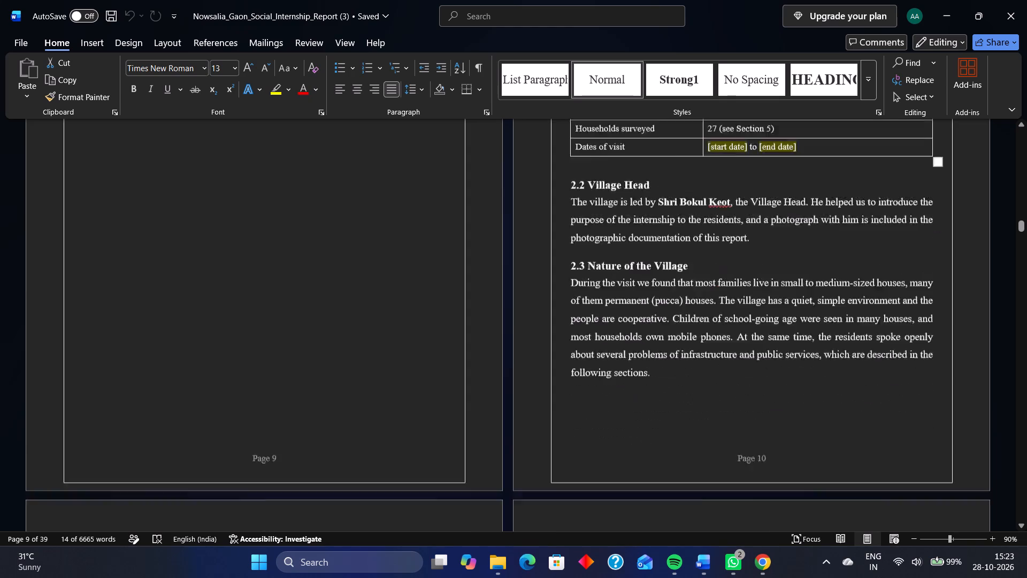
scroll(631, 391, "down", 2)
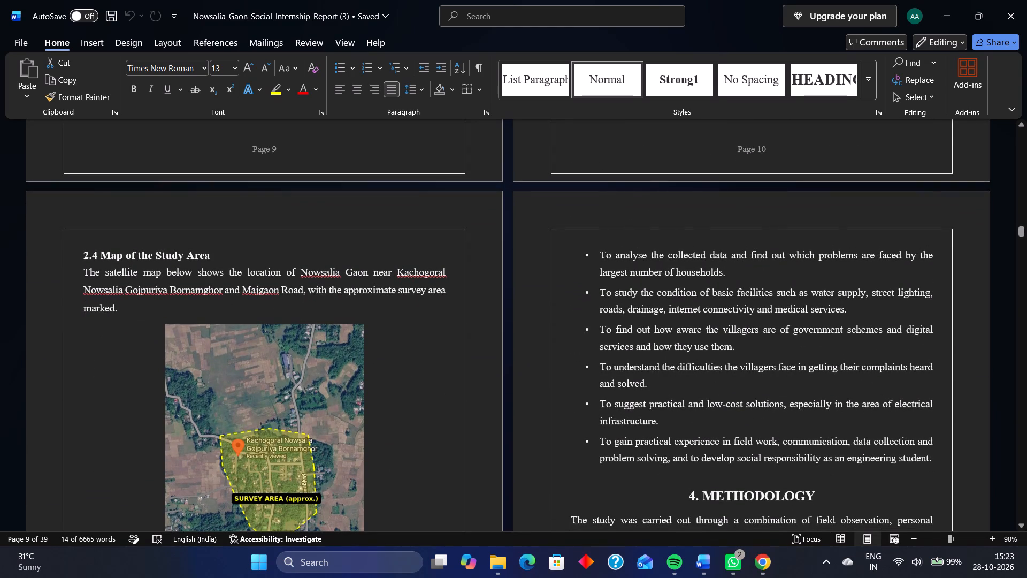
scroll(542, 439, "down", 2)
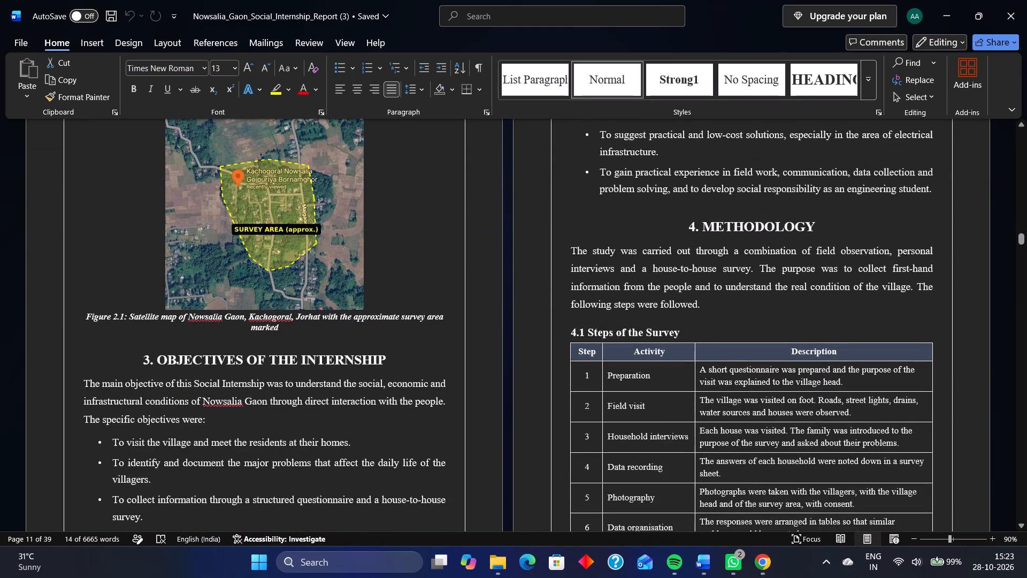
scroll(542, 439, "up", 1)
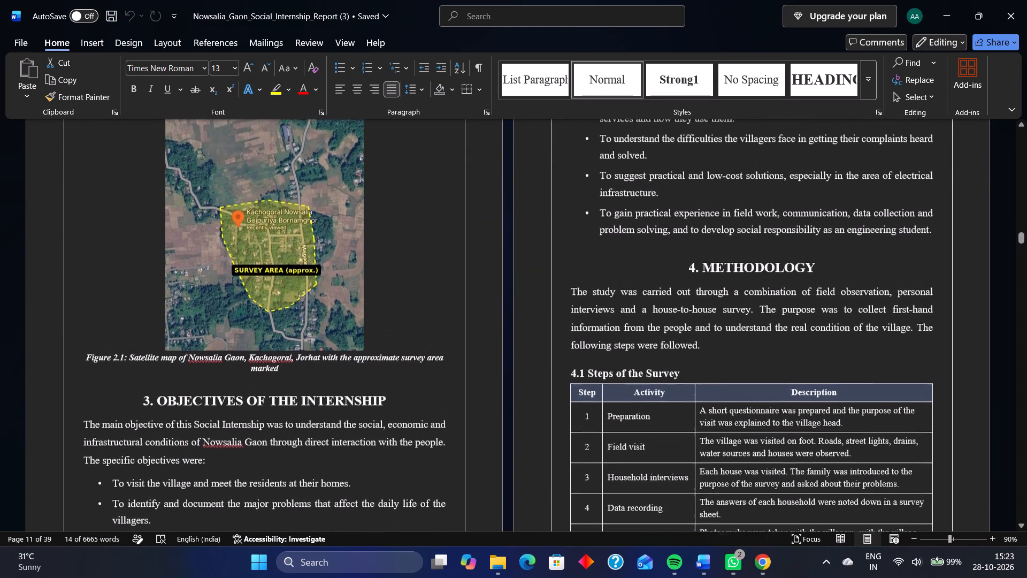
scroll(542, 439, "up", 1)
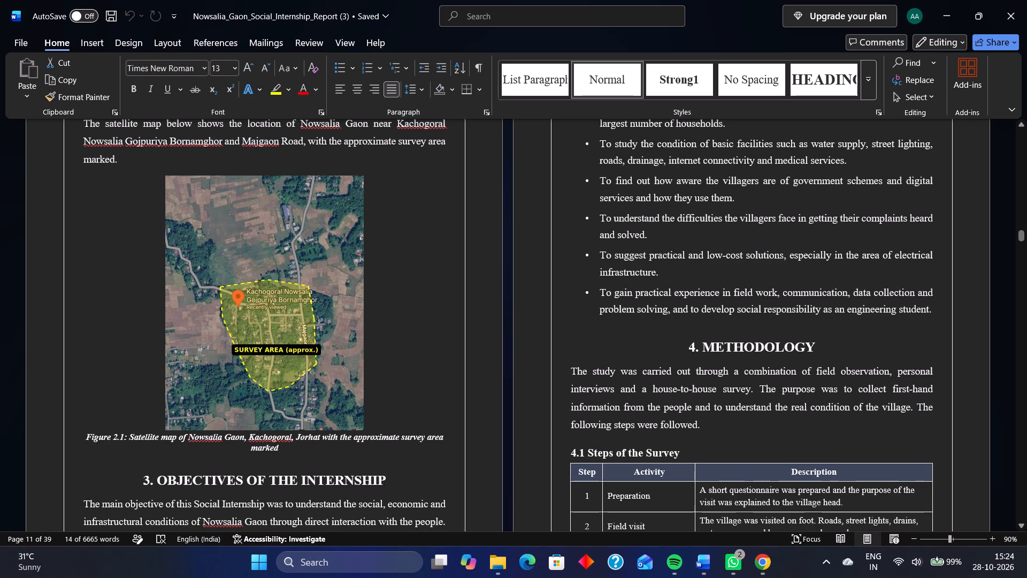
Adjust the width of the Figure 2.1 satellite map, making it very slightly wider while keeping its height.
left_click(276, 340)
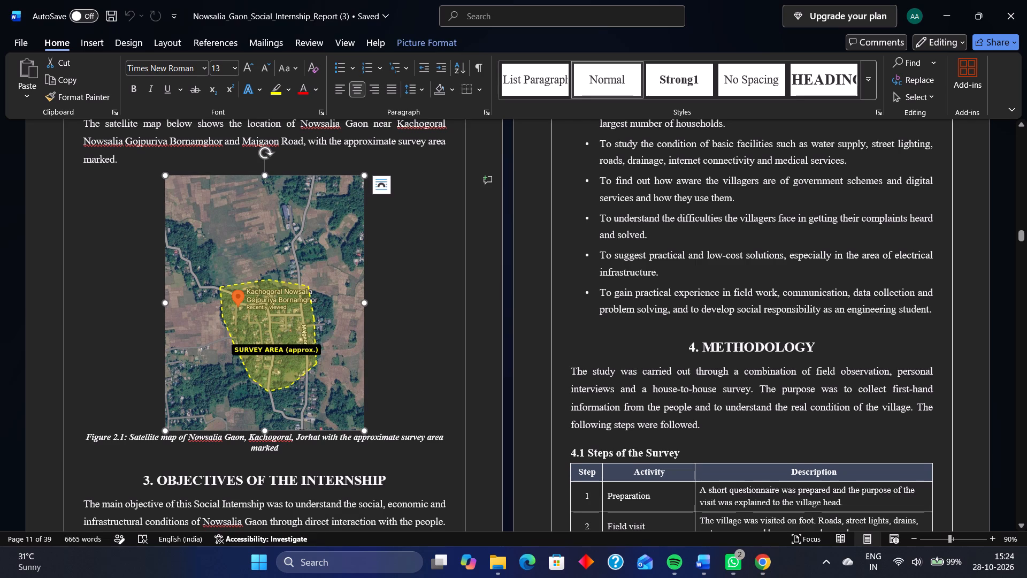
left_click(276, 340)
left_click_drag(364, 303, 327, 312)
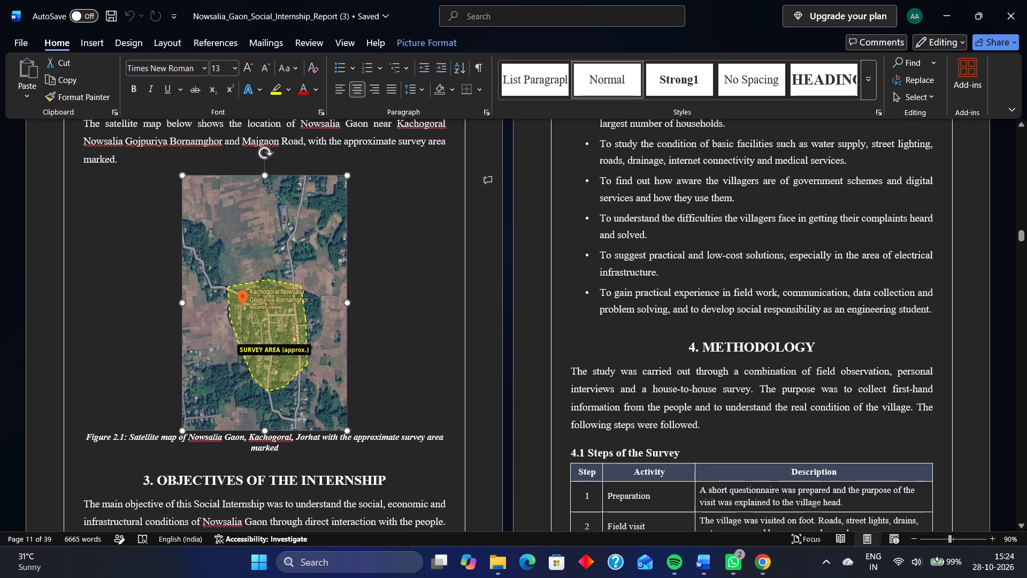
left_click_drag(327, 312, 374, 314)
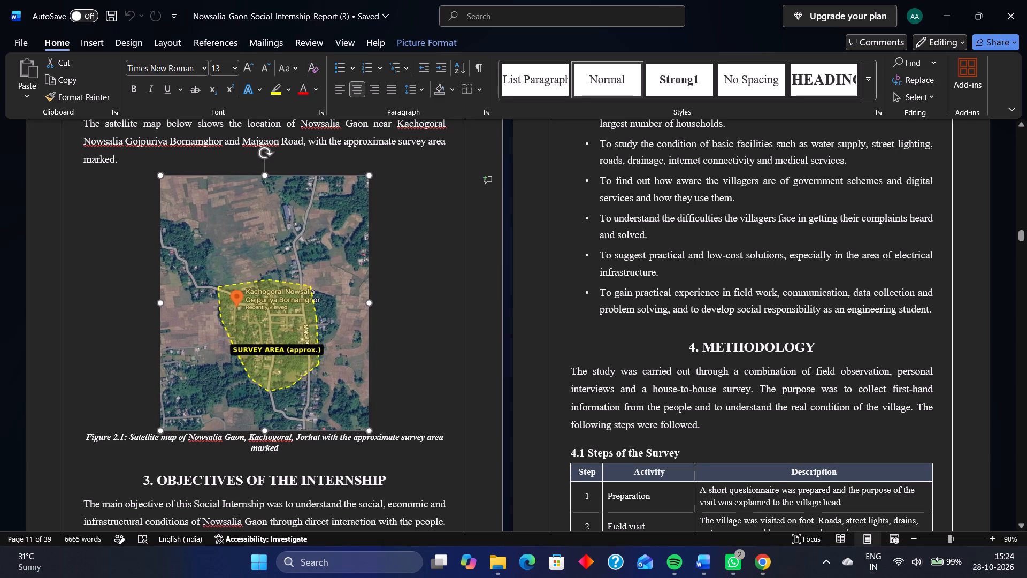
left_click_drag(374, 314, 366, 317)
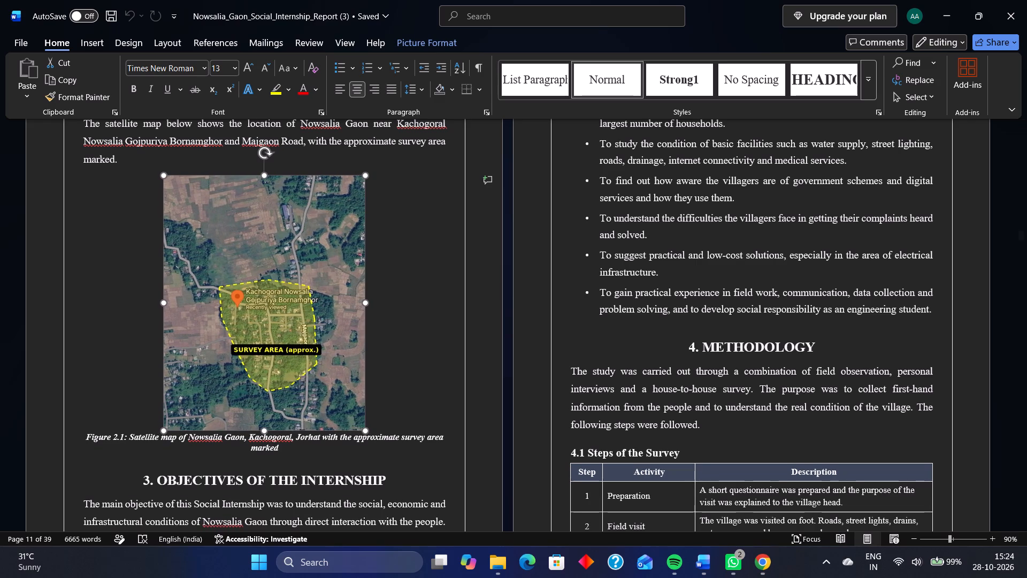
left_click_drag(366, 317, 366, 316)
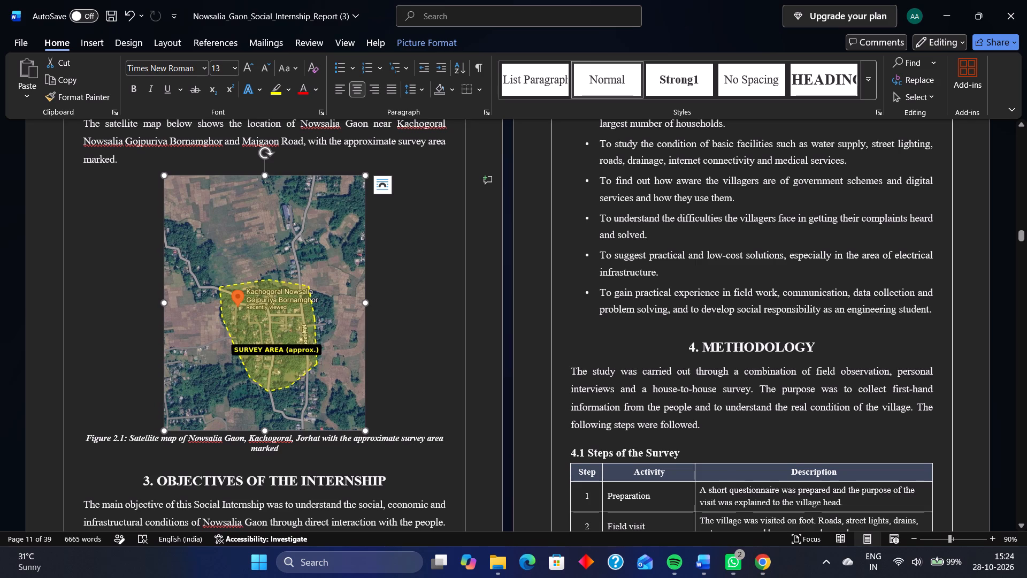
Check the text-wrapping layout options for the satellite map.
left_click(384, 188)
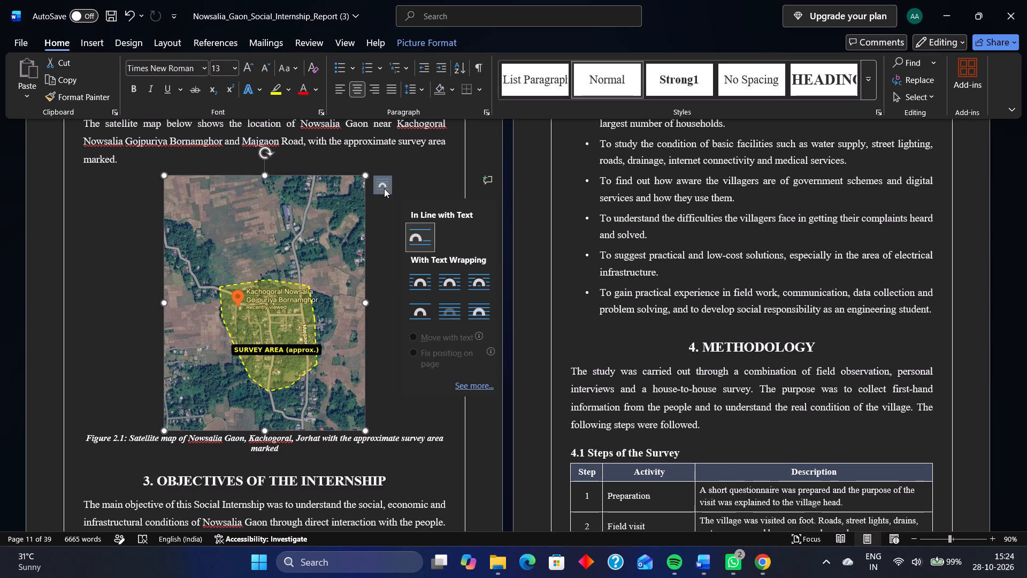
left_click(493, 191)
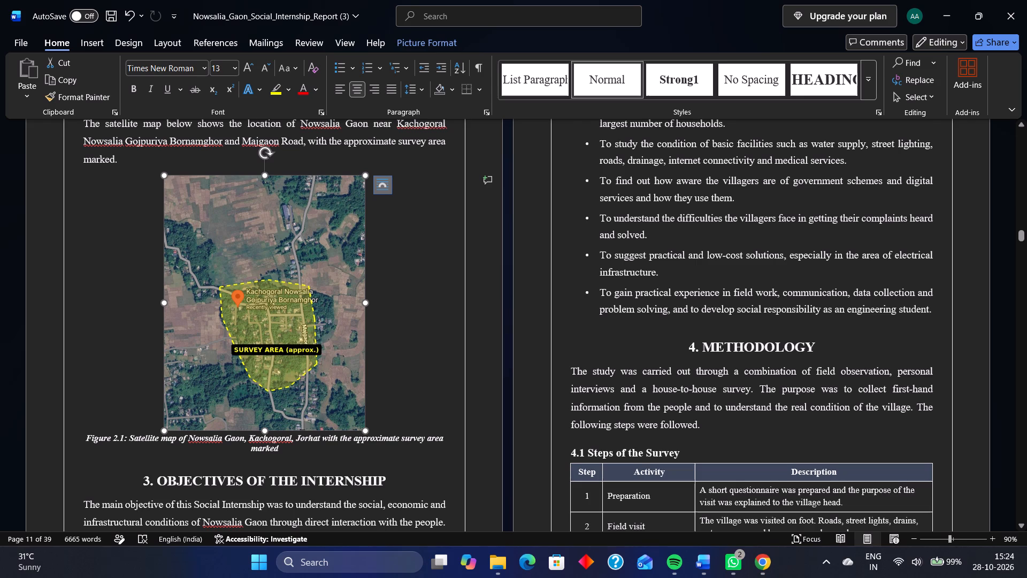
Look through the Methodology and Data Collected and Analysis chapters with their charts, up to Identification of Problems.
scroll(698, 400, "down", 3)
scroll(698, 400, "up", 2)
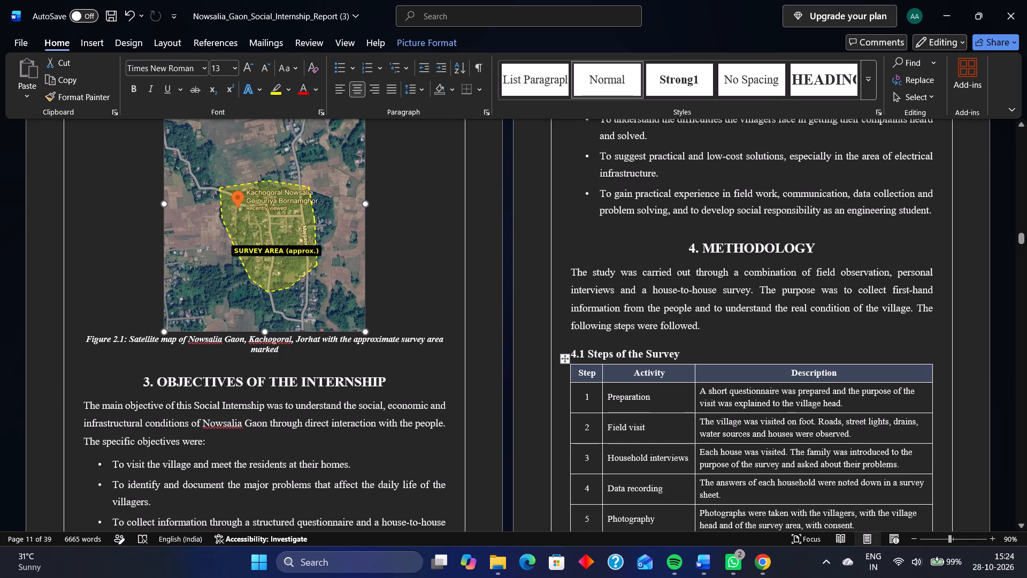
scroll(698, 400, "down", 3)
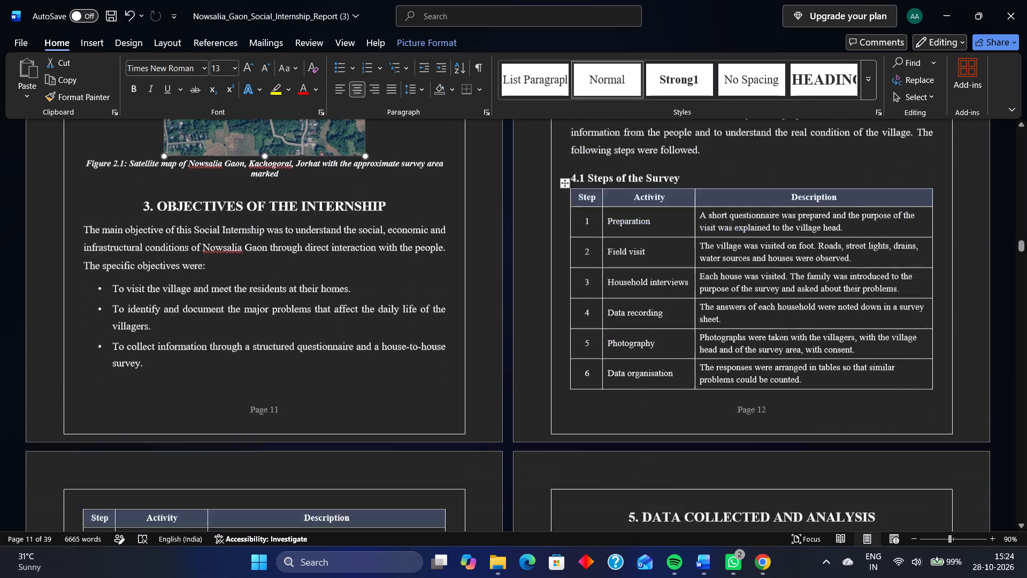
scroll(698, 400, "down", 7)
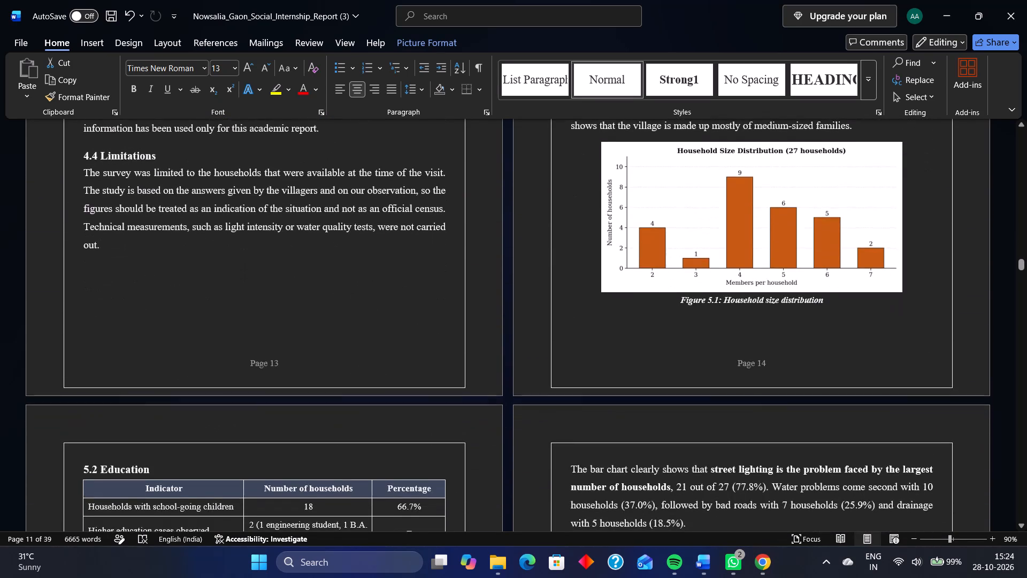
scroll(698, 400, "down", 8)
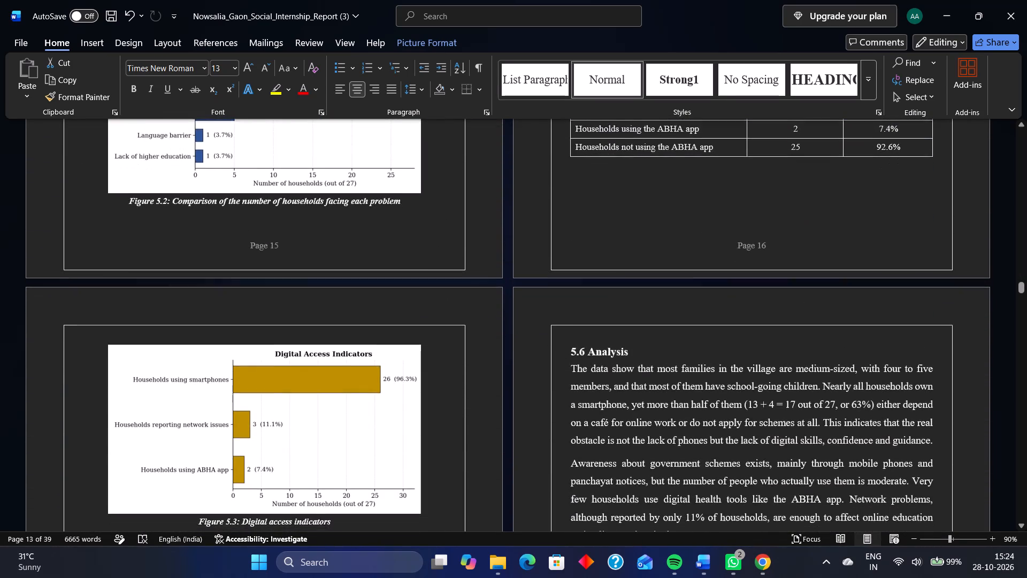
scroll(698, 400, "down", 6)
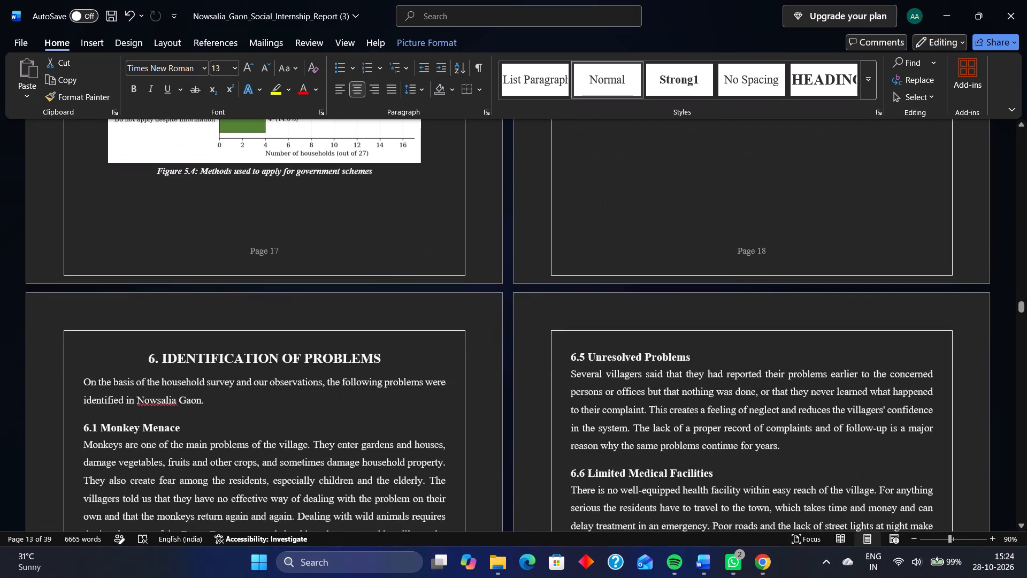
Skim the chapters from Identification of Problems through the proposed solutions and Electrical Engineering Perspective to Community Complaint Reporting and Tracking.
scroll(698, 400, "down", 8)
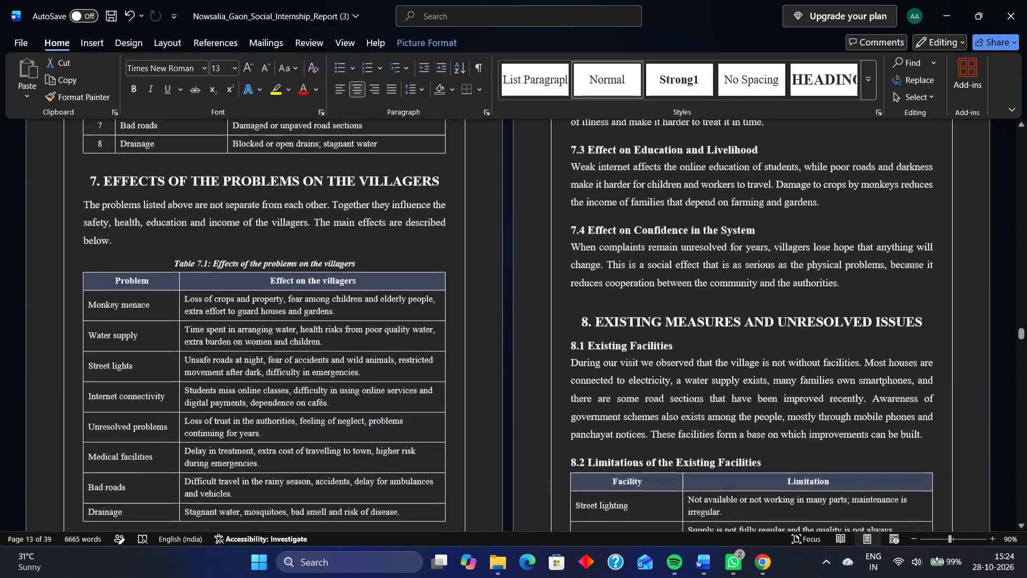
scroll(698, 400, "down", 11)
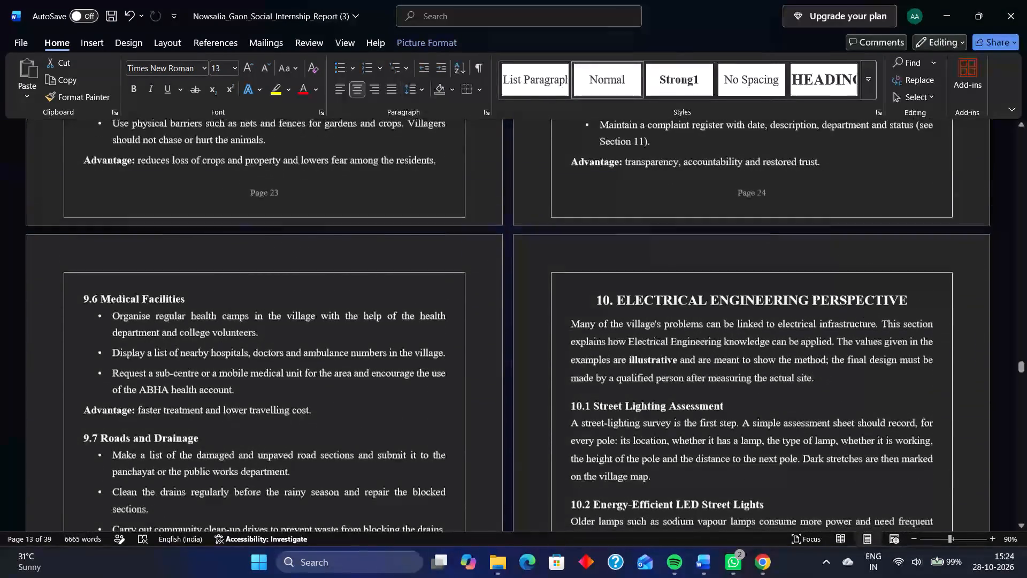
scroll(698, 400, "down", 7)
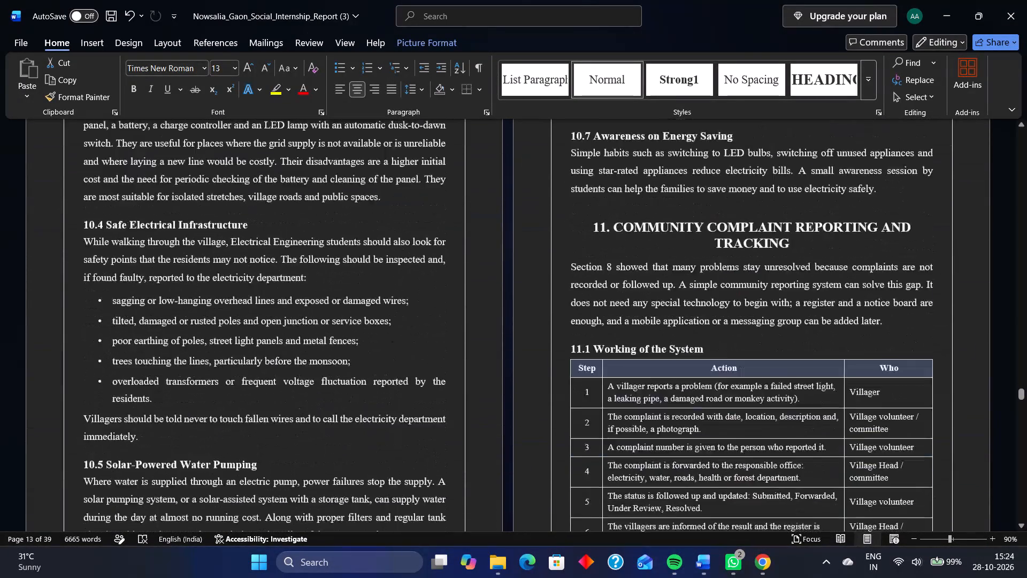
Skim the visual findings, recommendations, conclusion and questionnaire, and examine the photographs in Annexure B.
scroll(698, 400, "down", 7)
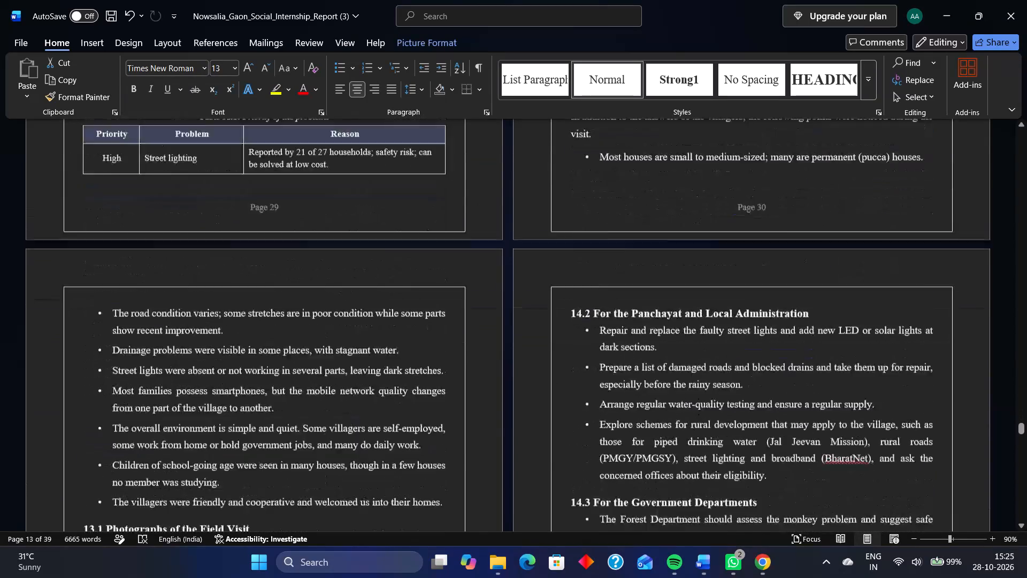
scroll(698, 400, "down", 7)
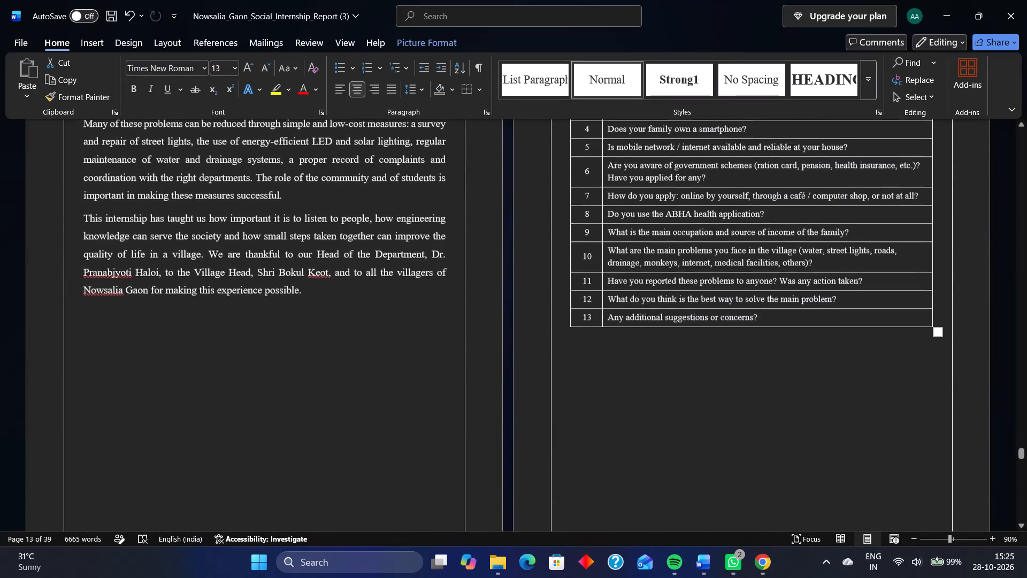
scroll(698, 400, "down", 8)
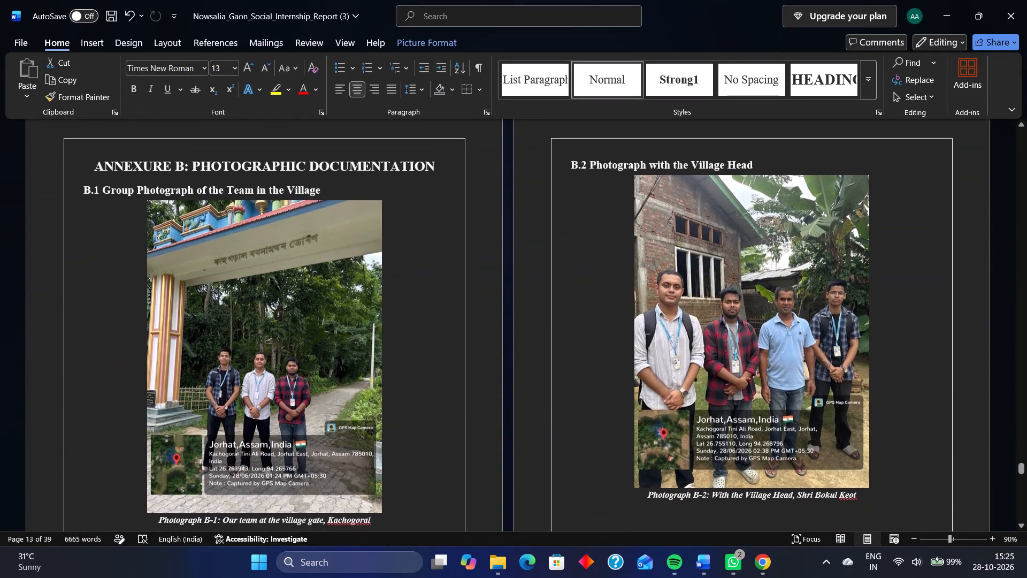
Examine the Annexure B photographs from the team group photo through the road, house-to-house survey and final villager visit photos.
scroll(698, 400, "down", 1)
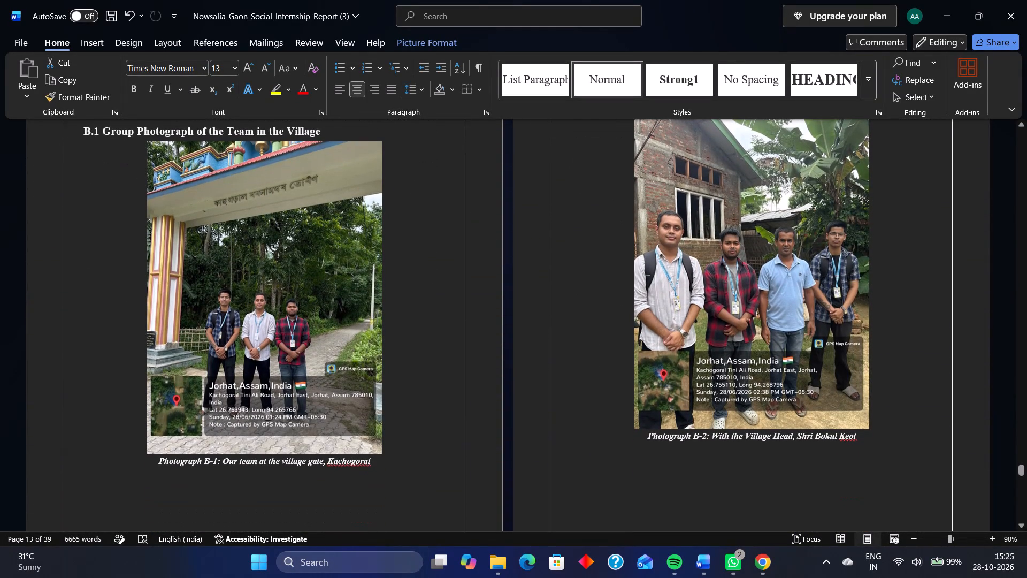
scroll(698, 400, "down", 1)
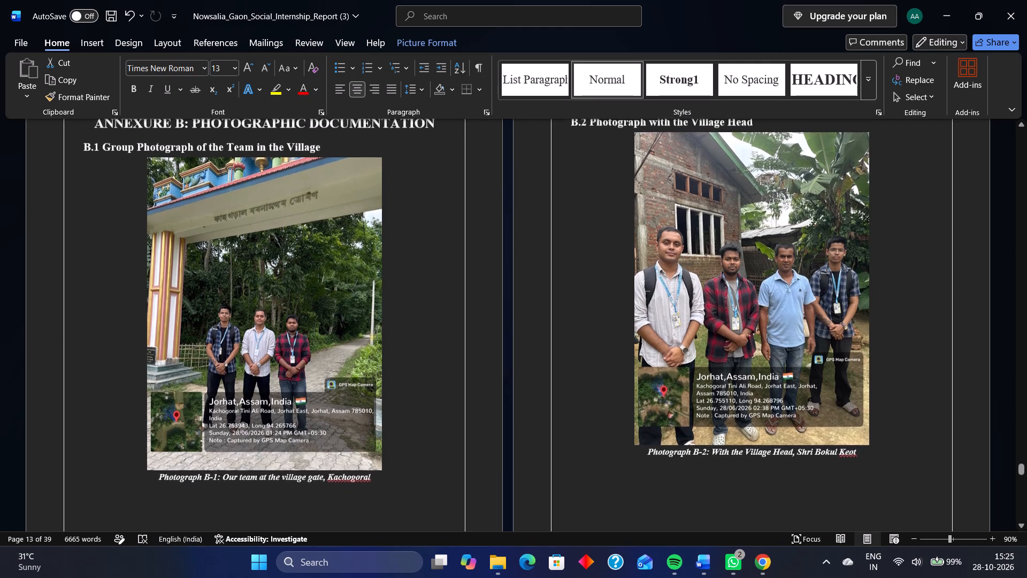
scroll(698, 400, "down", 1)
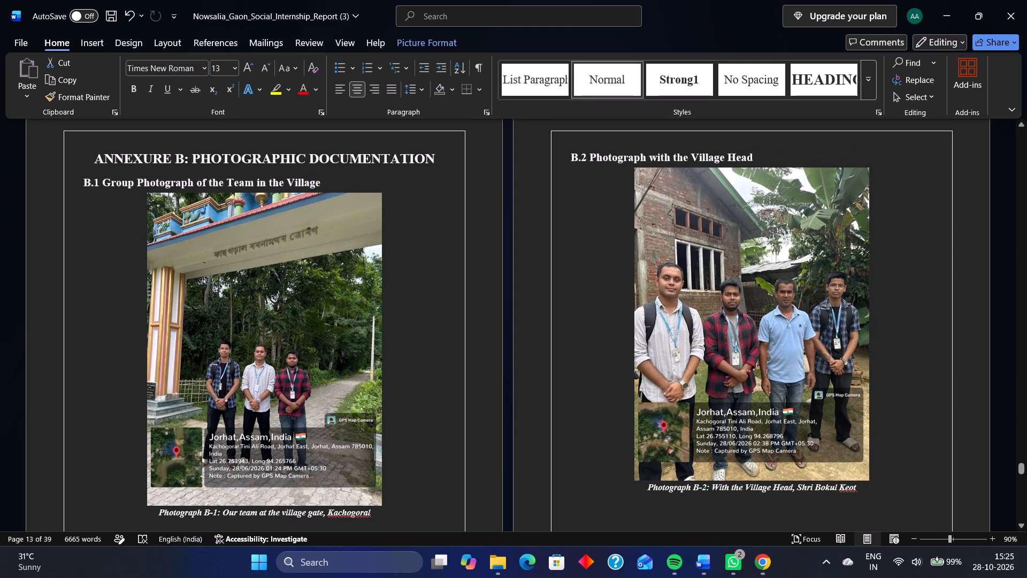
scroll(698, 400, "down", 5)
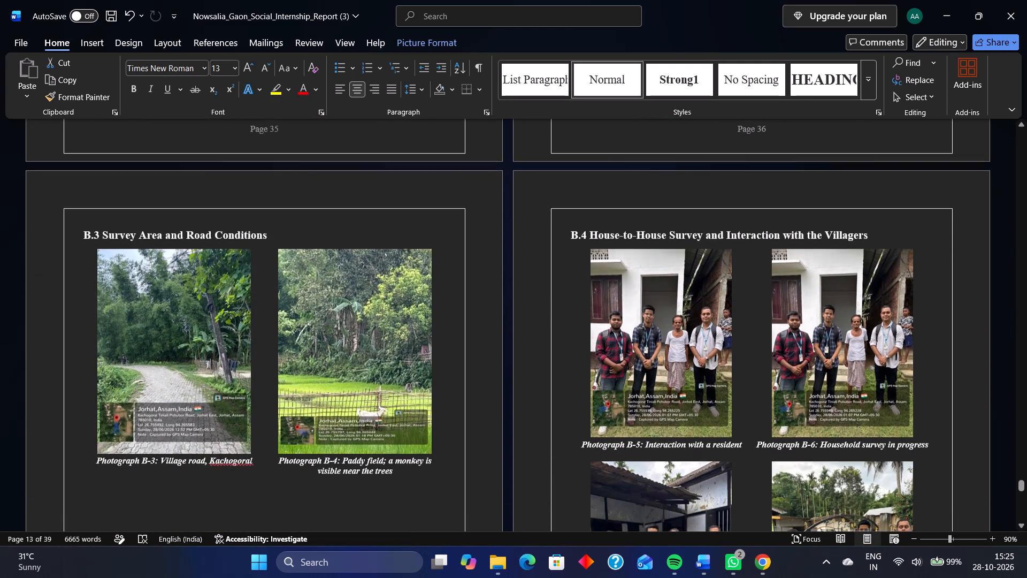
scroll(698, 400, "down", 1)
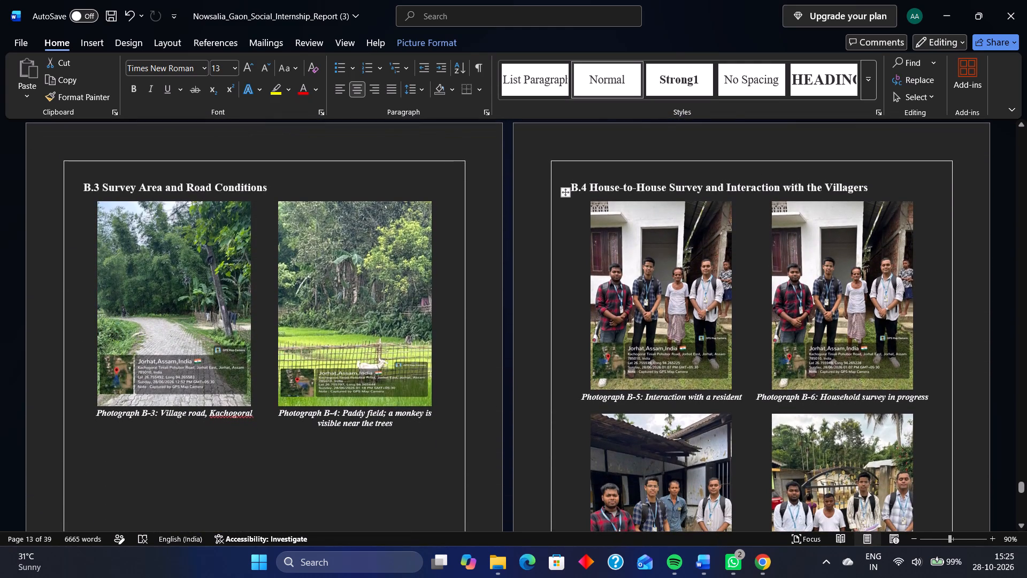
scroll(698, 400, "down", 2)
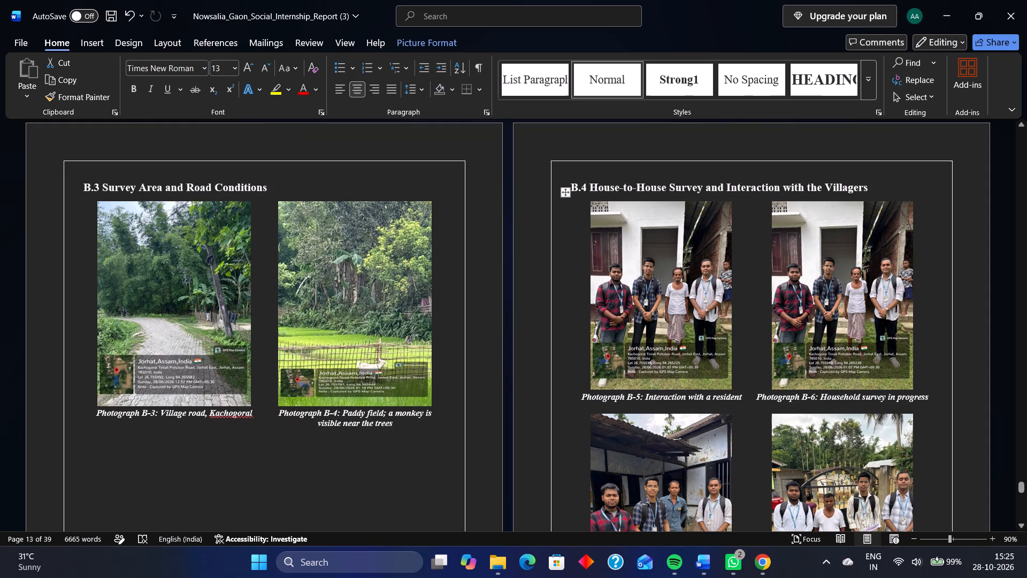
scroll(698, 400, "down", 3)
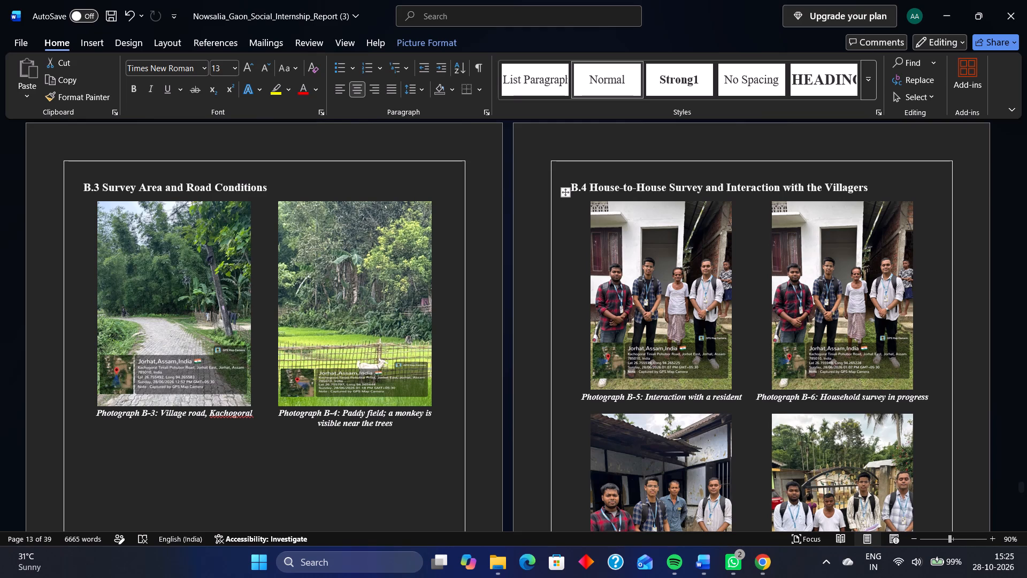
scroll(698, 400, "down", 1)
scroll(757, 397, "down", 3)
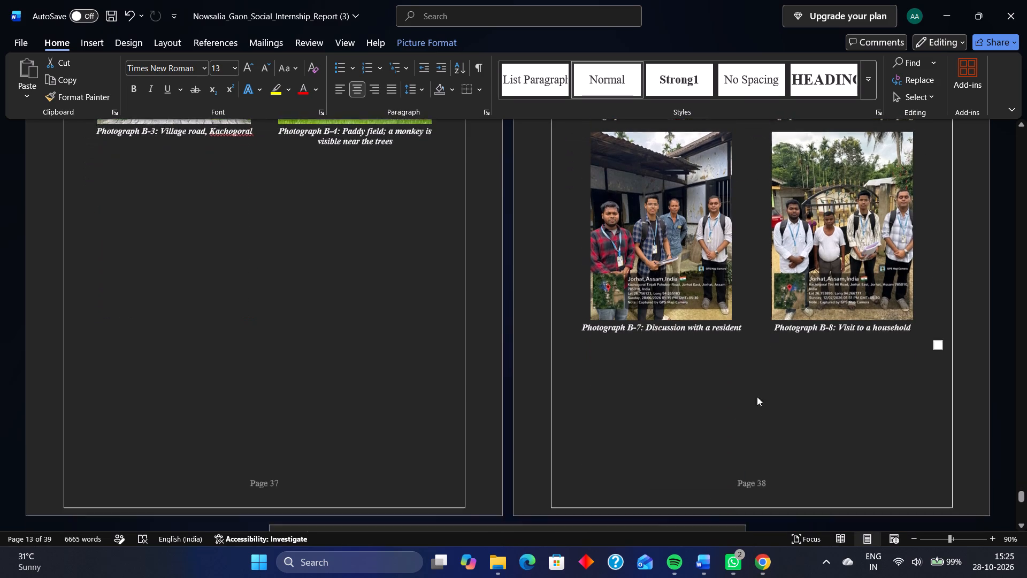
scroll(757, 397, "down", 1)
scroll(757, 397, "up", 3)
scroll(757, 397, "down", 1)
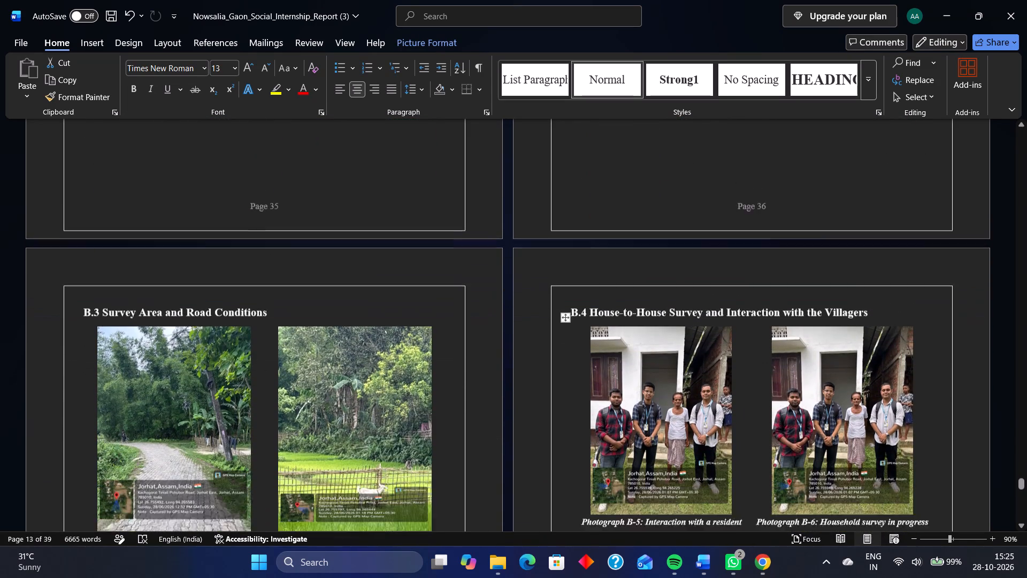
scroll(757, 397, "down", 6)
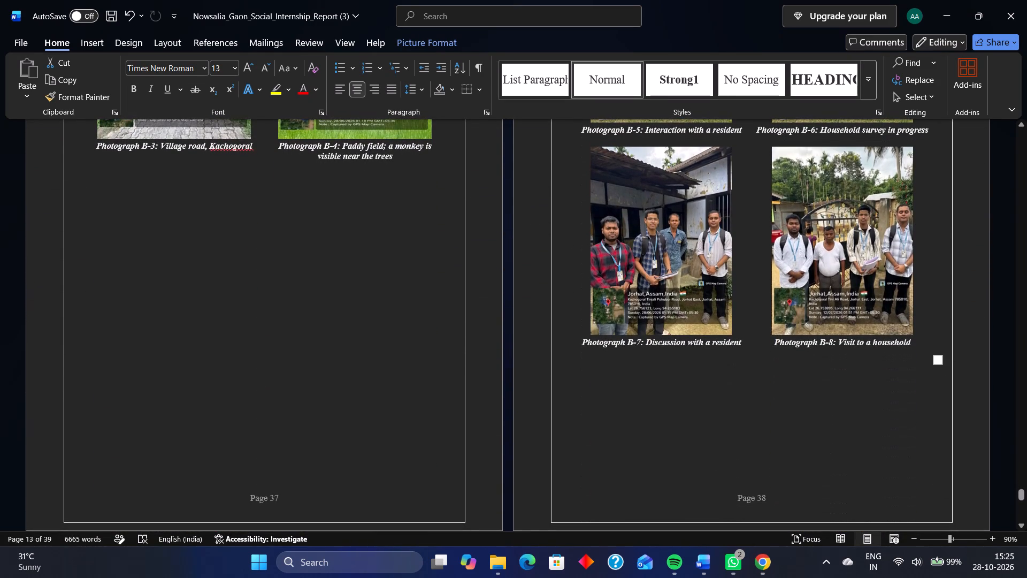
scroll(757, 397, "down", 2)
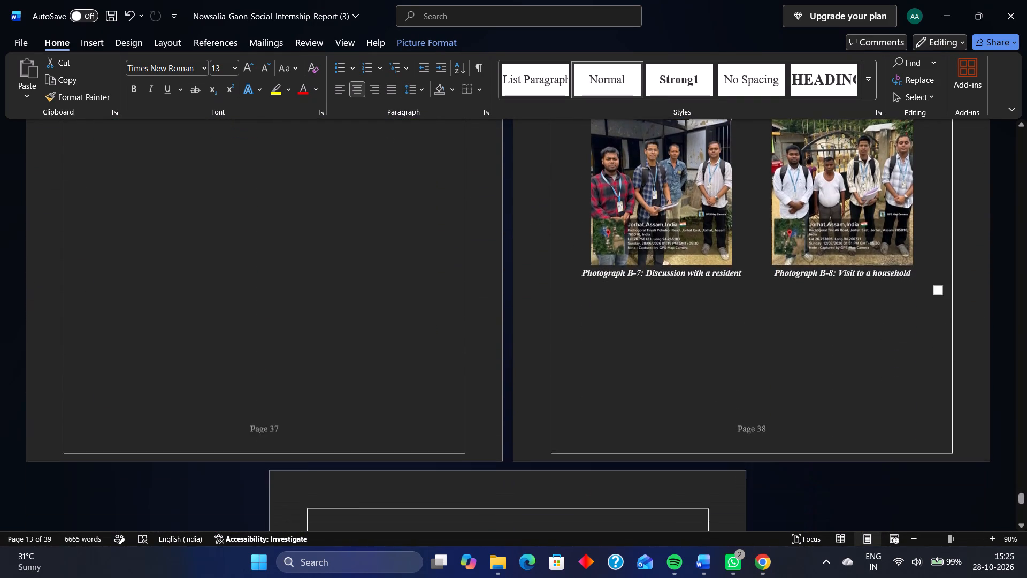
scroll(757, 397, "down", 7)
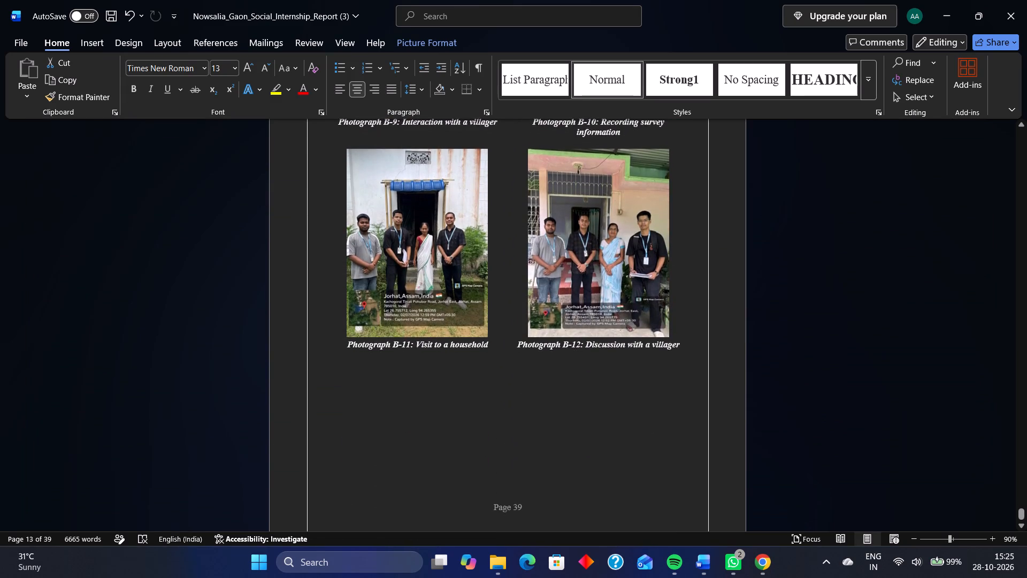
scroll(757, 397, "down", 2)
Insert the Jorhat Engineering College logo from the Screenshots folder in Pictures, leaving the insertion point at the selected satellite map.
scroll(757, 397, "up", 2)
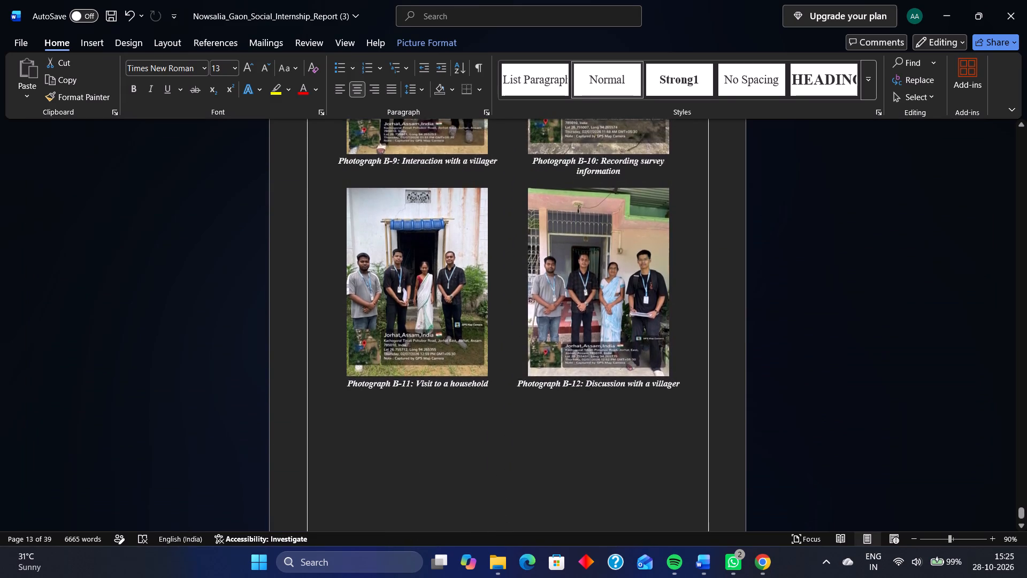
scroll(757, 397, "up", 7)
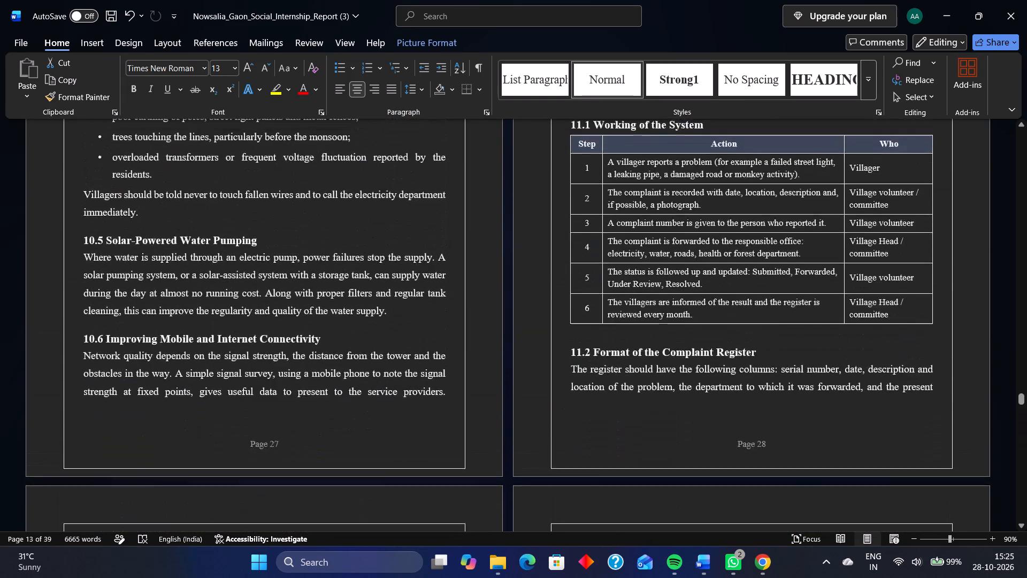
scroll(757, 397, "up", 8)
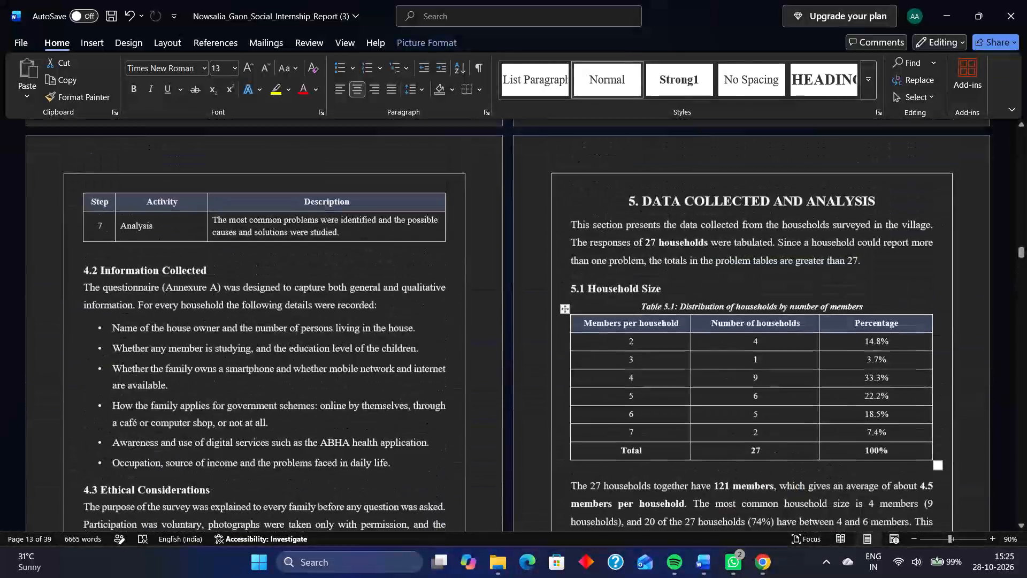
scroll(757, 397, "up", 11)
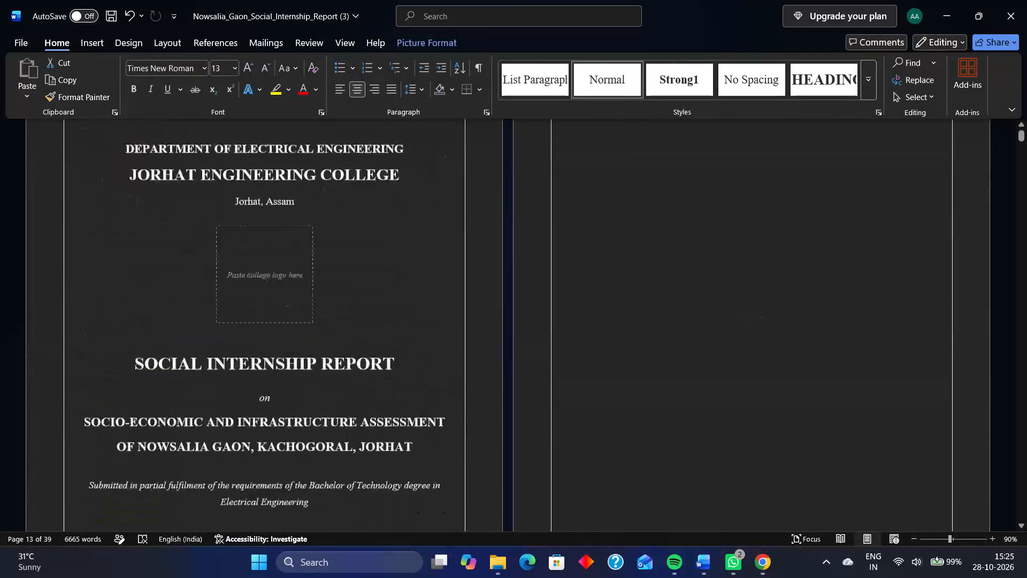
scroll(757, 397, "up", 8)
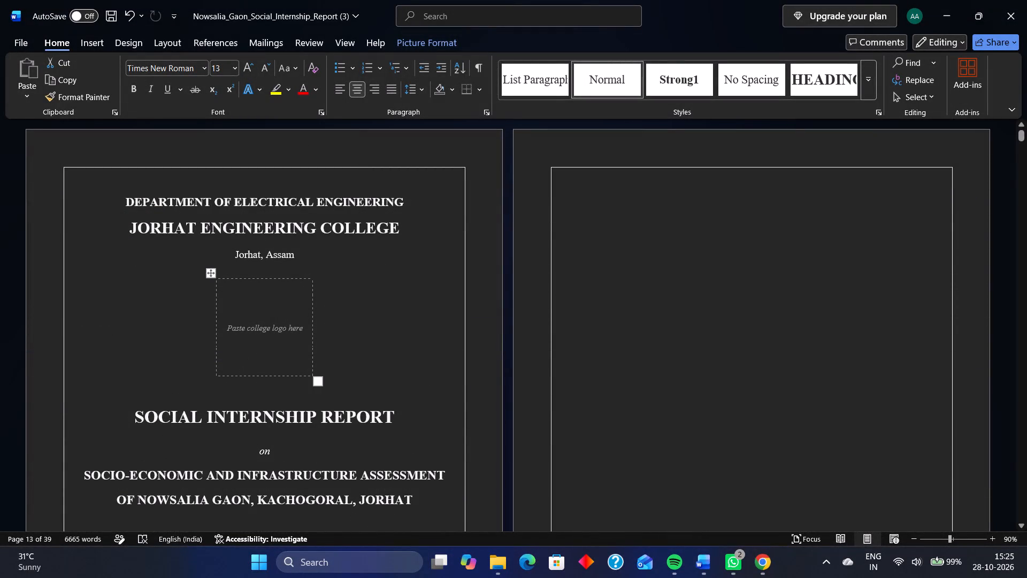
left_click(87, 41)
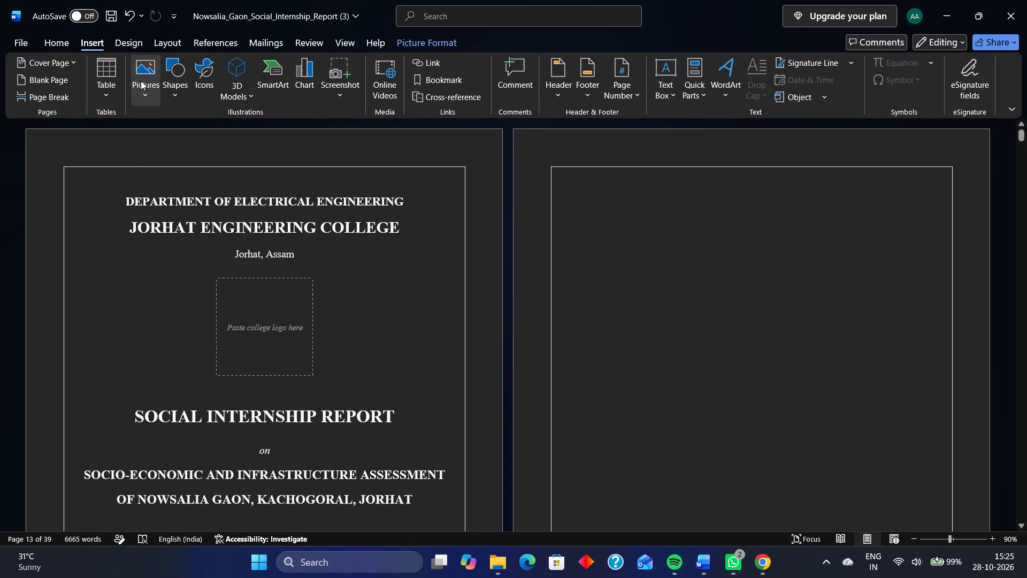
left_click(141, 81)
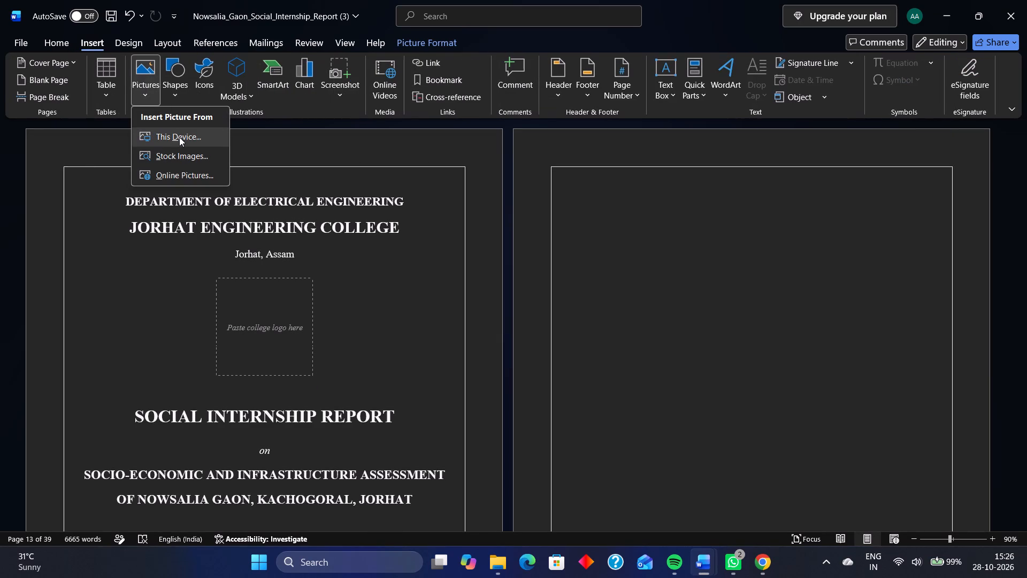
left_click(179, 137)
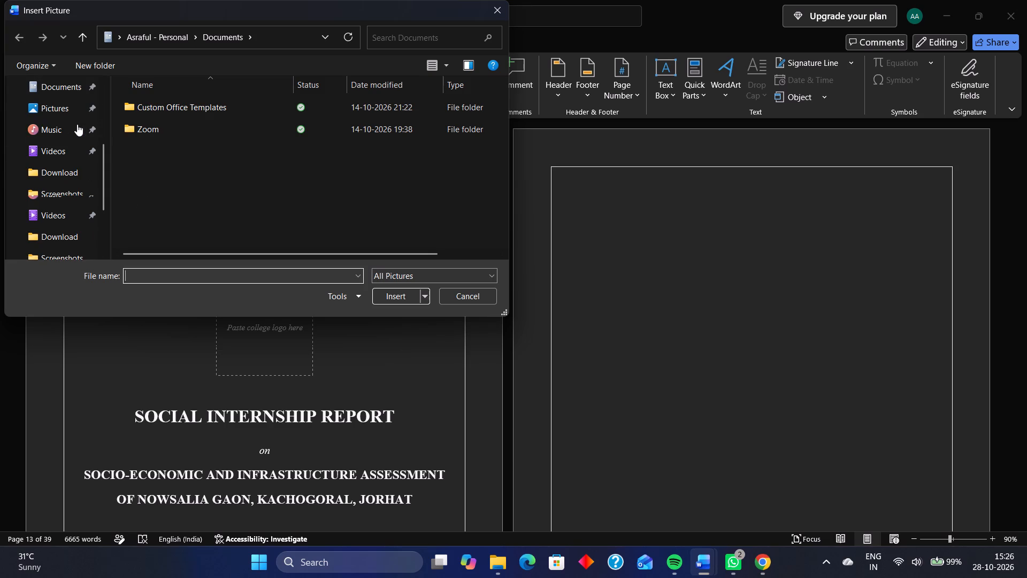
left_click(68, 113)
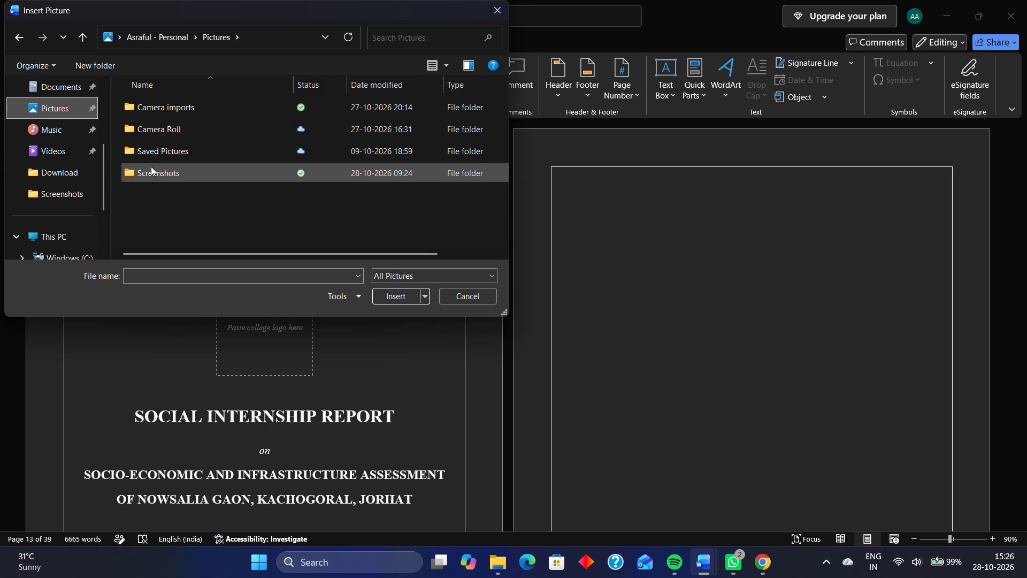
left_click(151, 166)
double_click(170, 174)
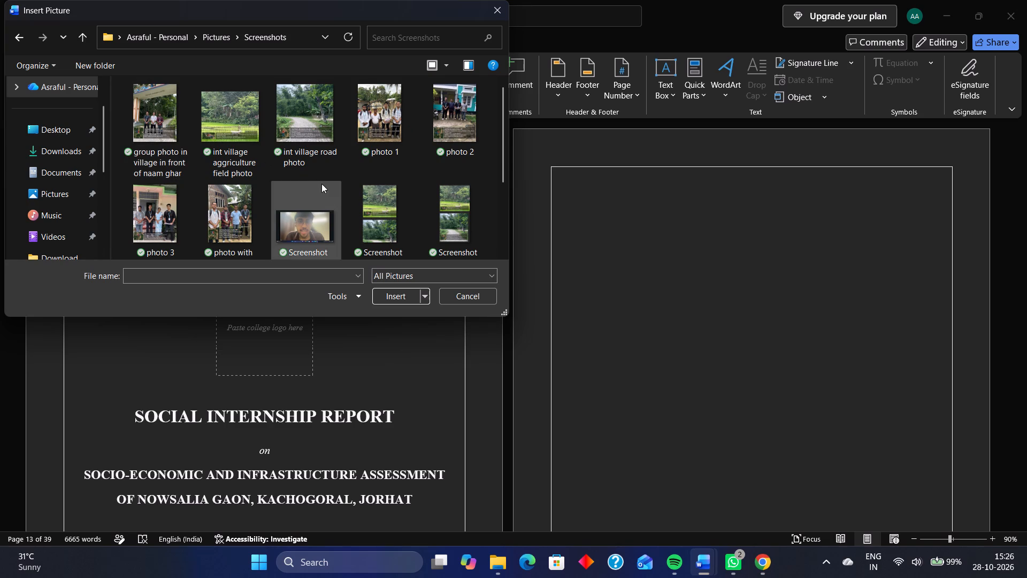
scroll(321, 184, "down", 1)
double_click(168, 187)
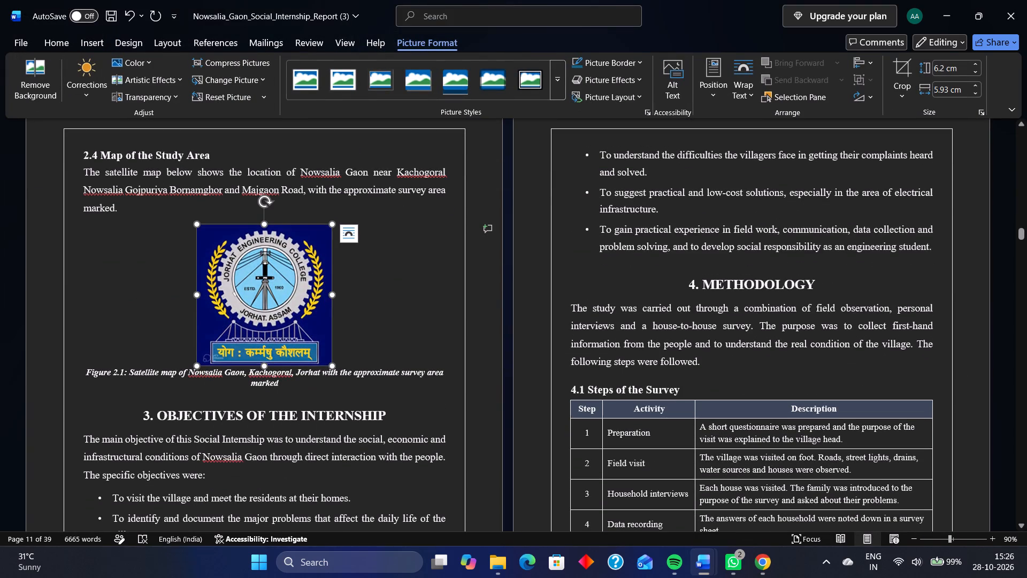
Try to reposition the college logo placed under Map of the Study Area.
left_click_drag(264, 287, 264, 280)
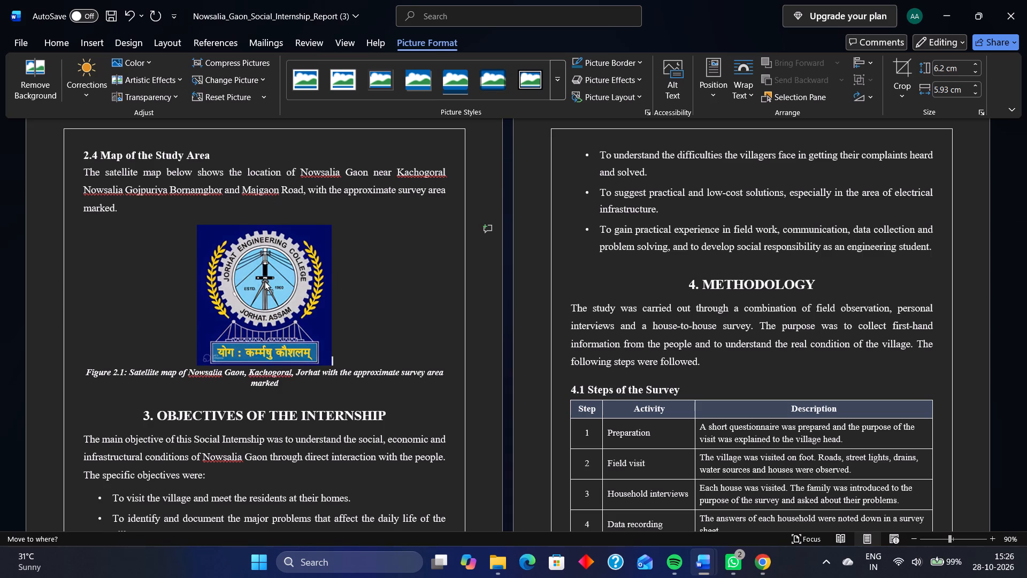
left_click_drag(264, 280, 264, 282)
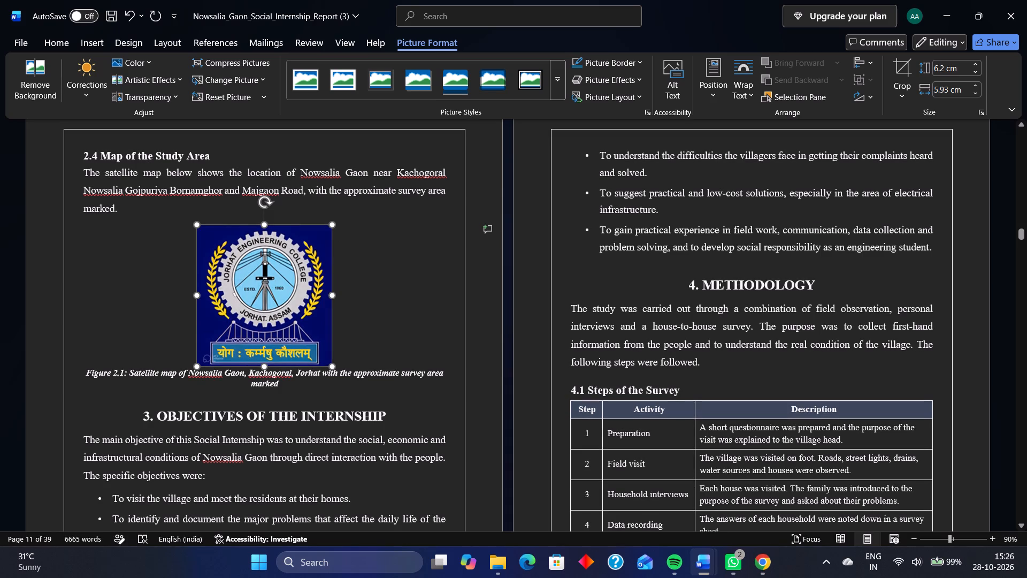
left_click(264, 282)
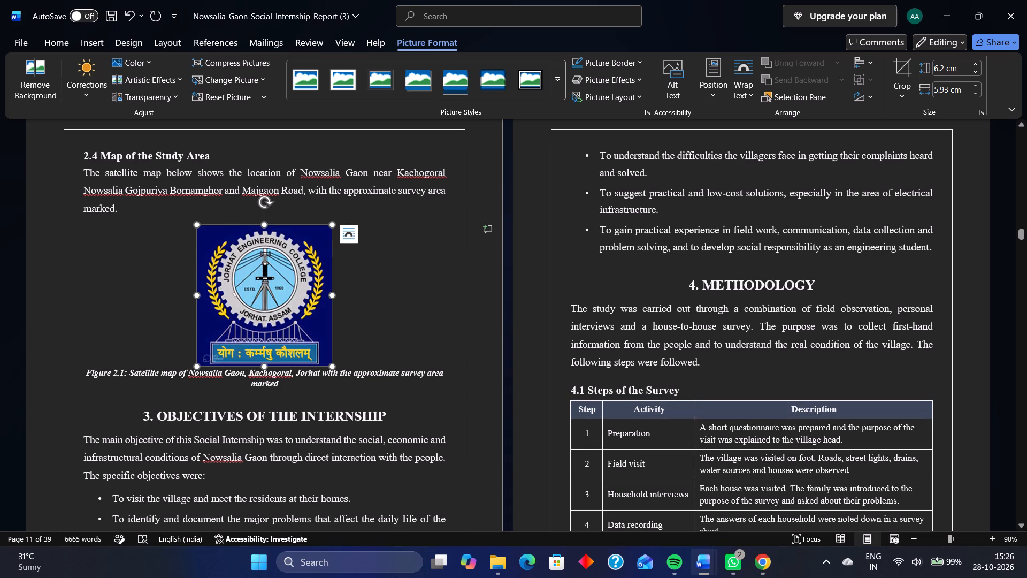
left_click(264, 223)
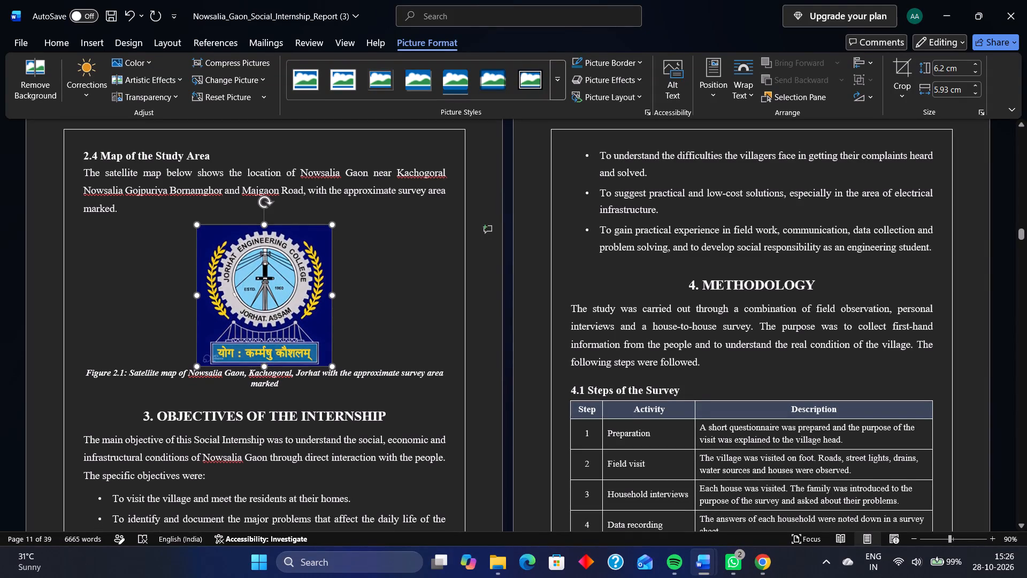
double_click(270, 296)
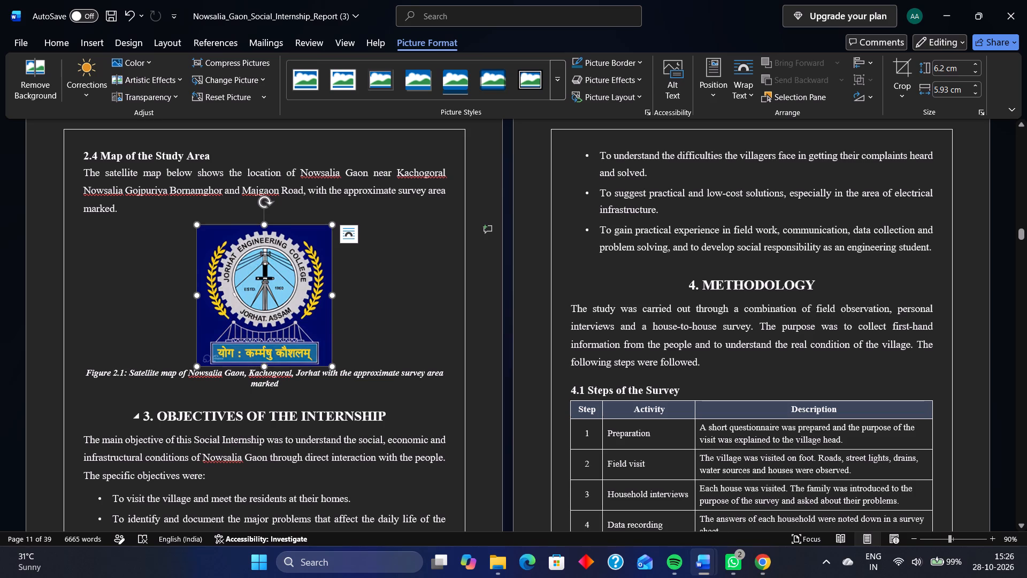
Look through the pages between the Map of the Study Area and the cover page with its college logo placeholder.
scroll(412, 326, "up", 2)
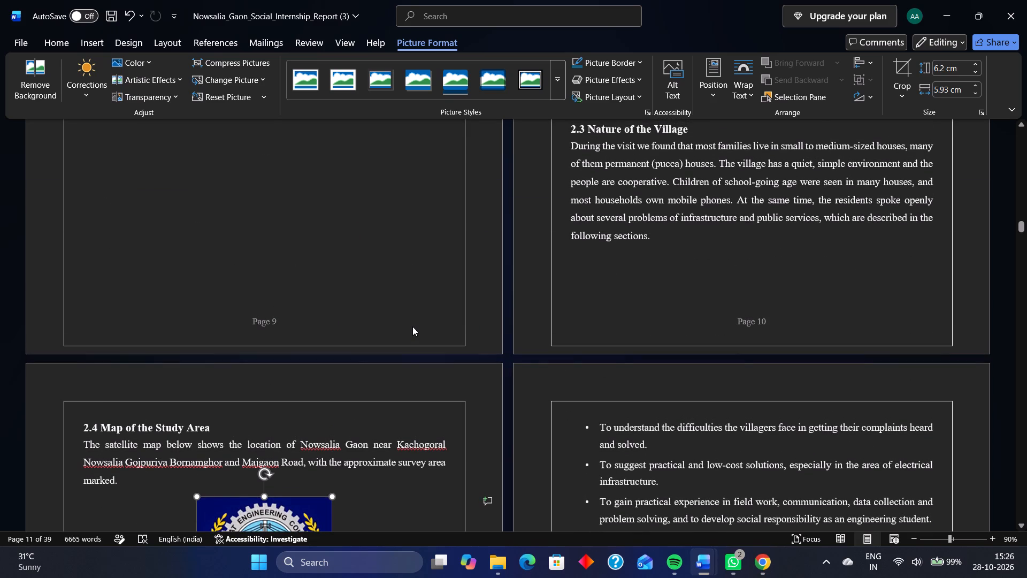
scroll(412, 326, "down", 4)
scroll(412, 326, "up", 8)
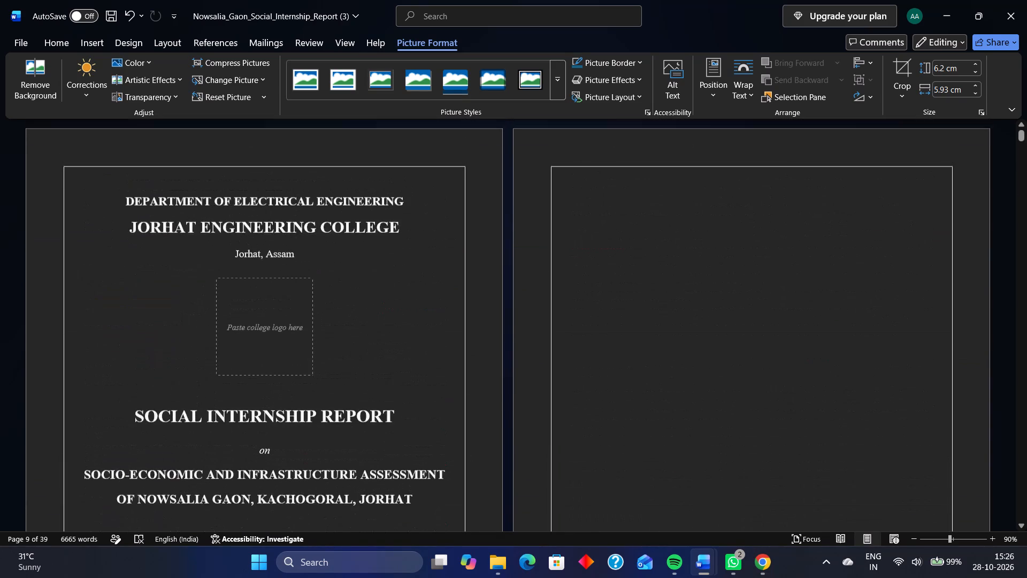
scroll(412, 326, "down", 18)
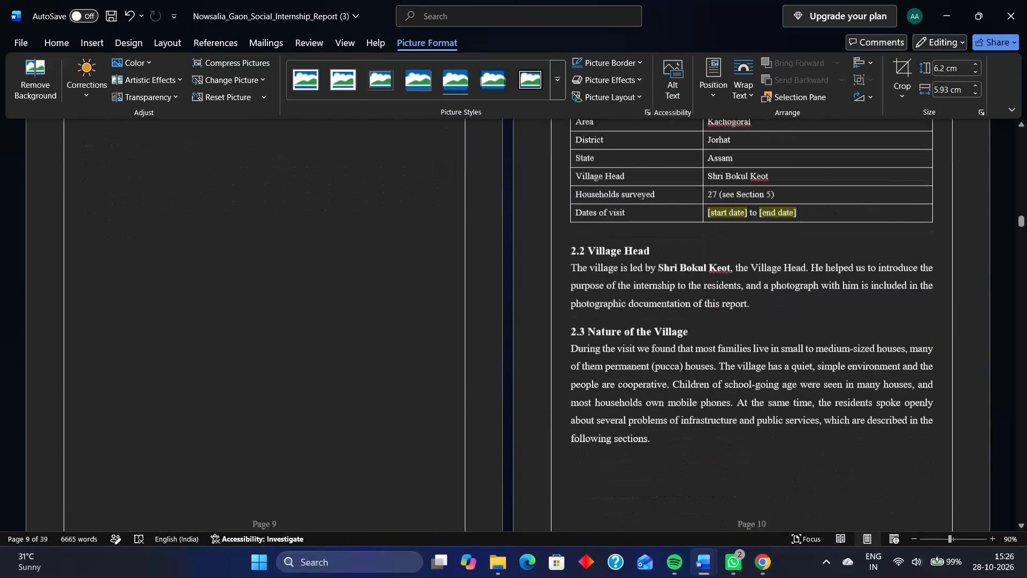
scroll(412, 326, "up", 16)
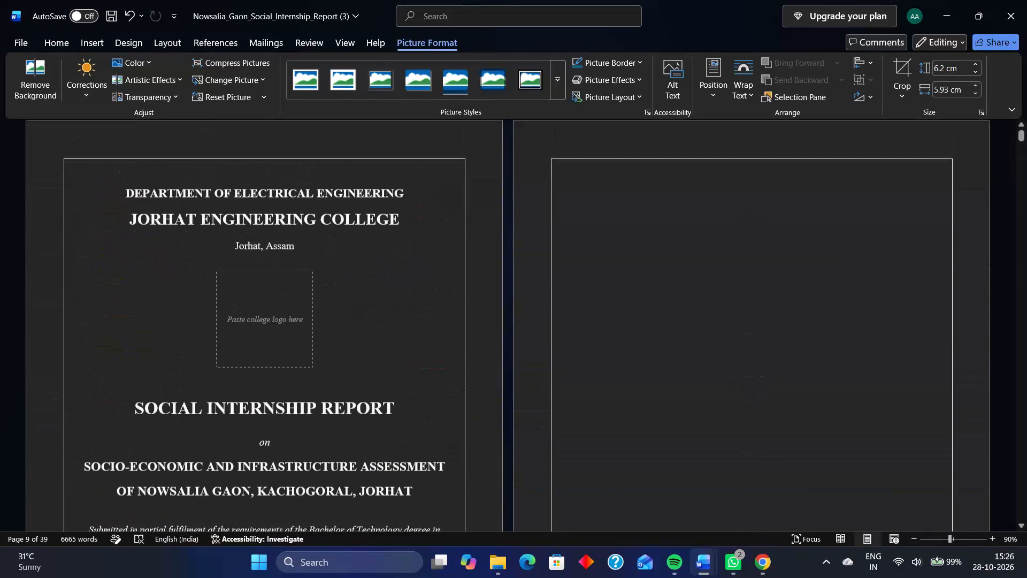
scroll(412, 326, "up", 1)
scroll(412, 326, "down", 8)
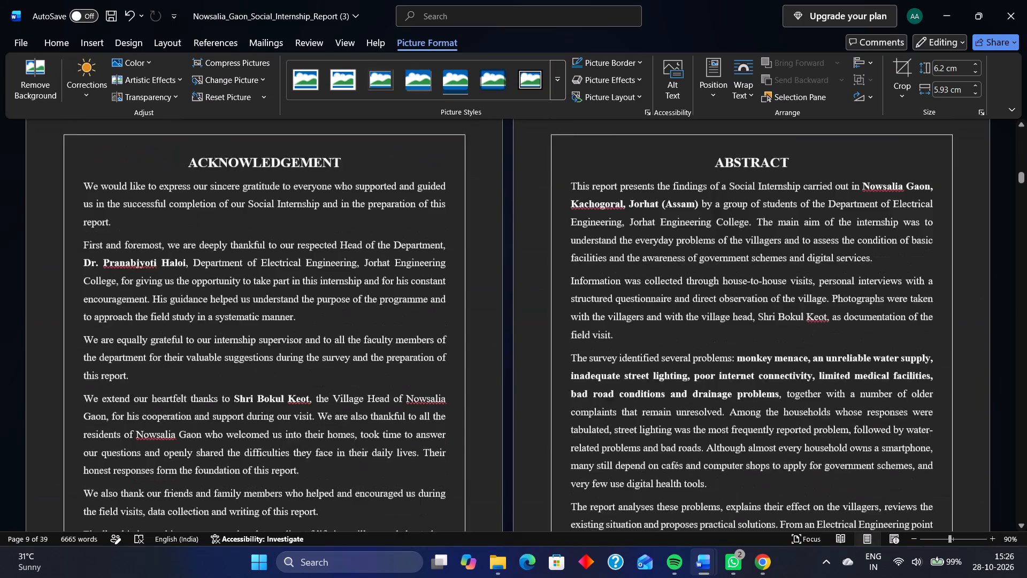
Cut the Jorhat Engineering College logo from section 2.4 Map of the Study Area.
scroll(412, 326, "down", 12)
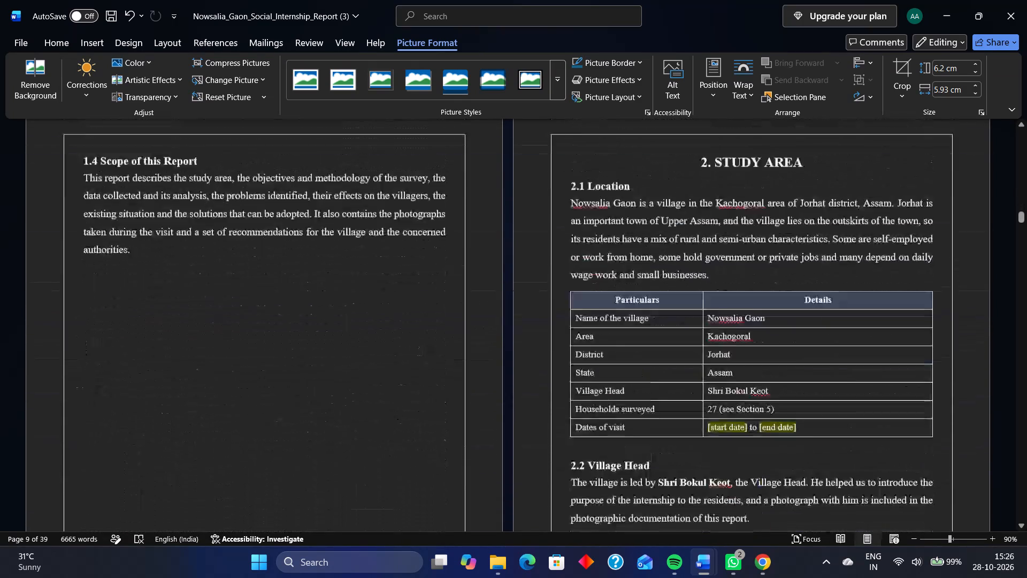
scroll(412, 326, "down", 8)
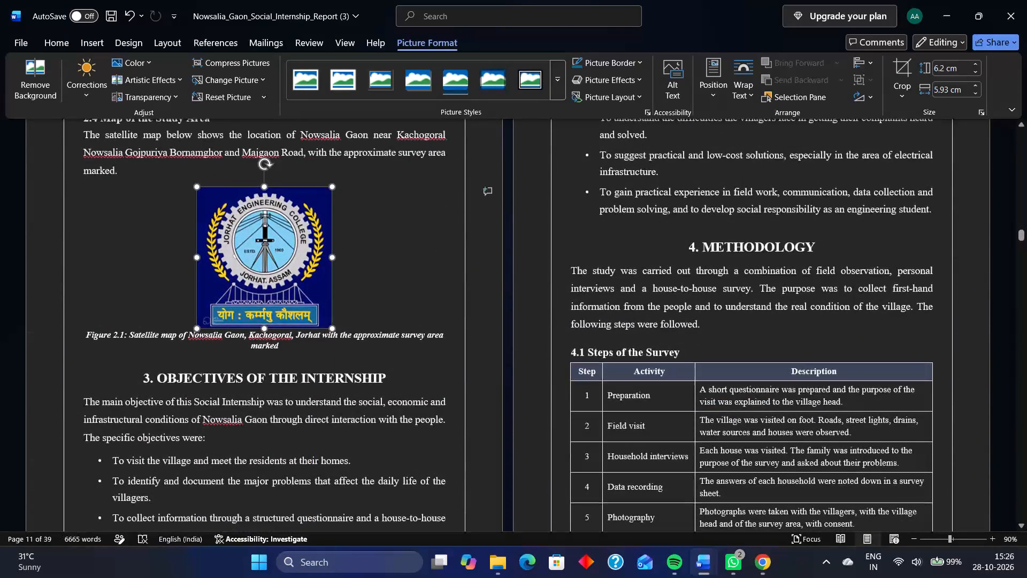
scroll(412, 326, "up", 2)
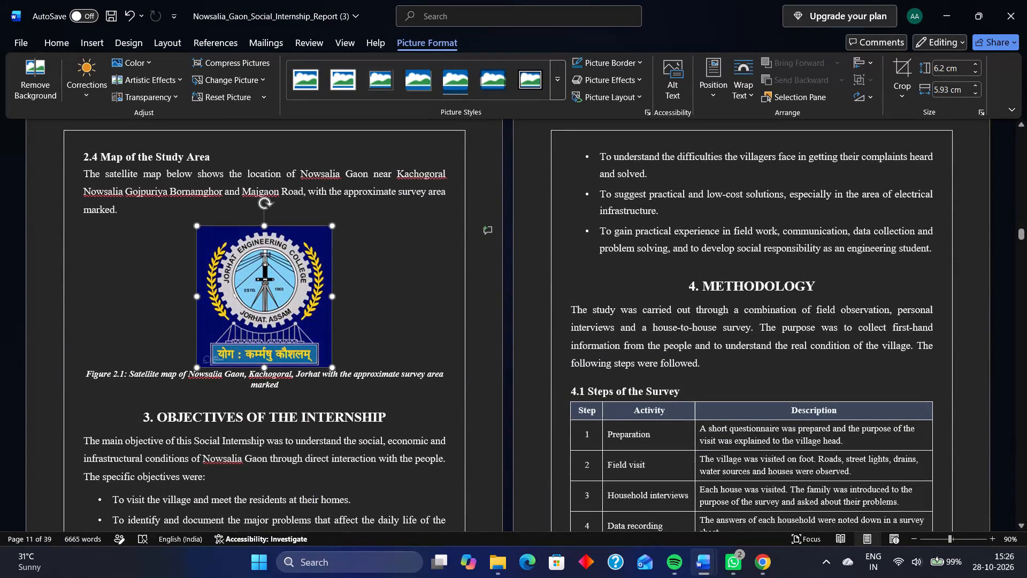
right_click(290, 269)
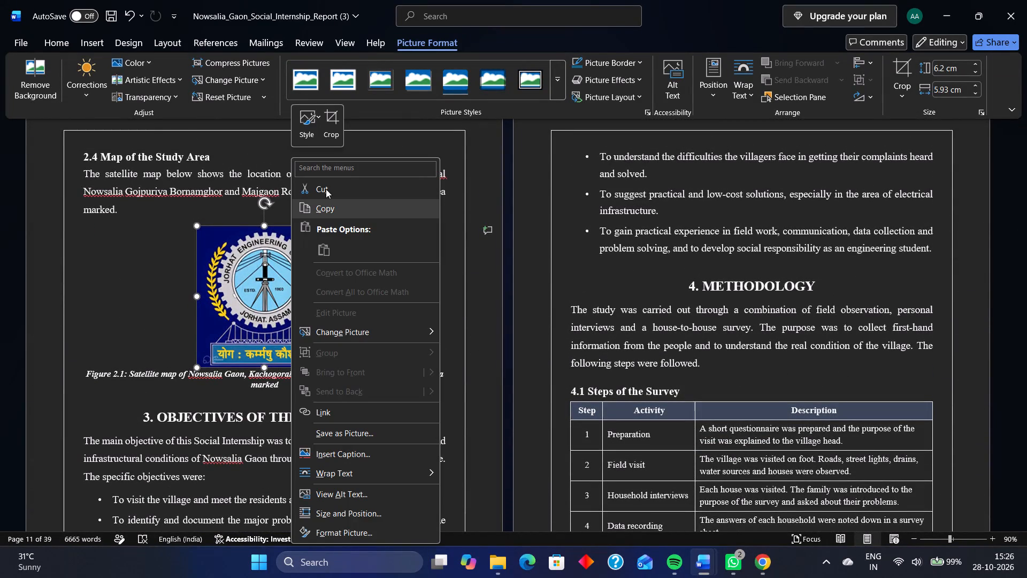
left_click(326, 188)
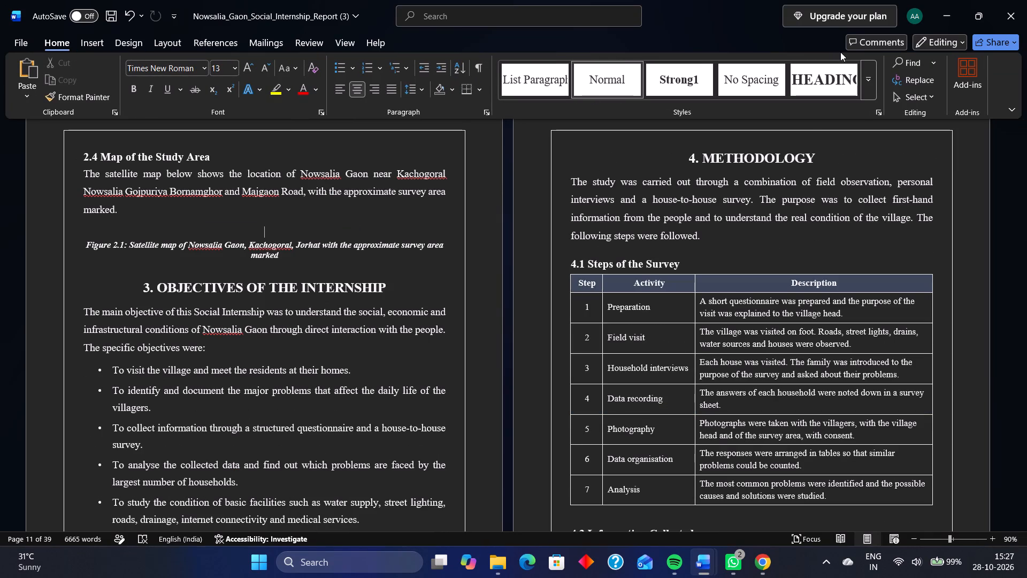
Close Nowsalia_Gaon_Social_Internship_Report (3) without saving its changes.
left_click(1003, 13)
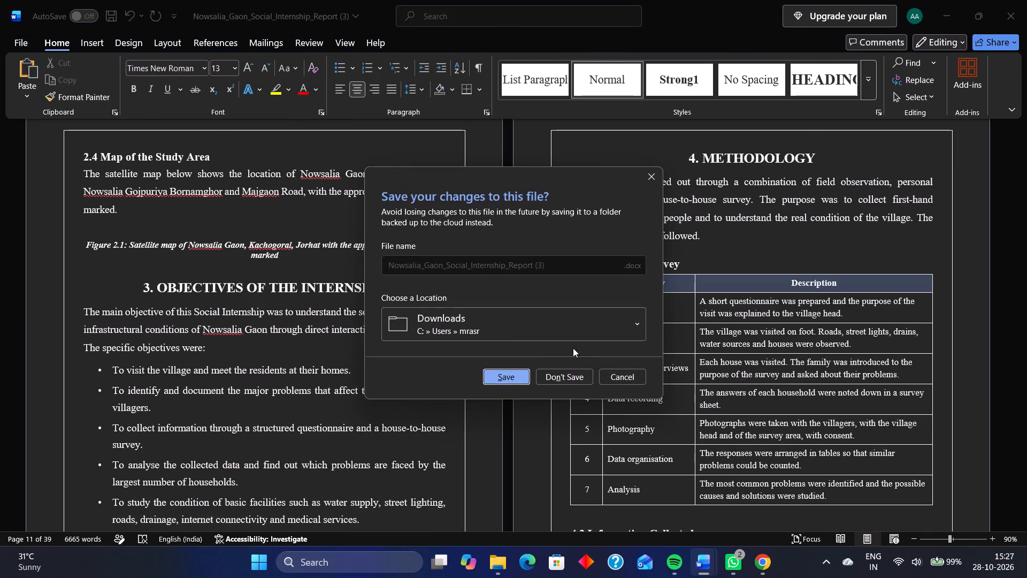
left_click(568, 379)
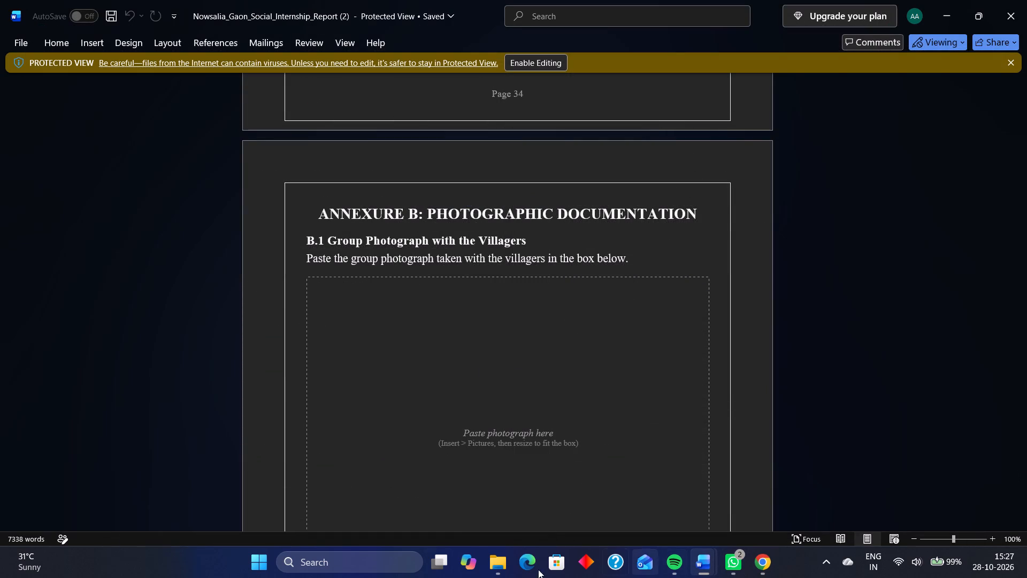
Start Word again and reopen Nowsalia_Gaon_Social_Internship_Report (3) from the recent documents.
left_click(296, 565)
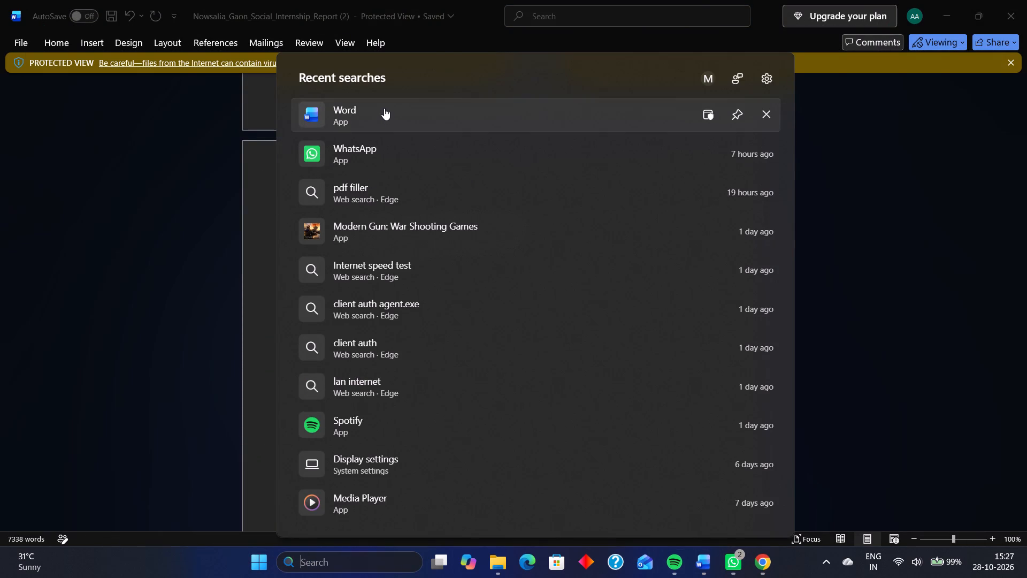
double_click(384, 108)
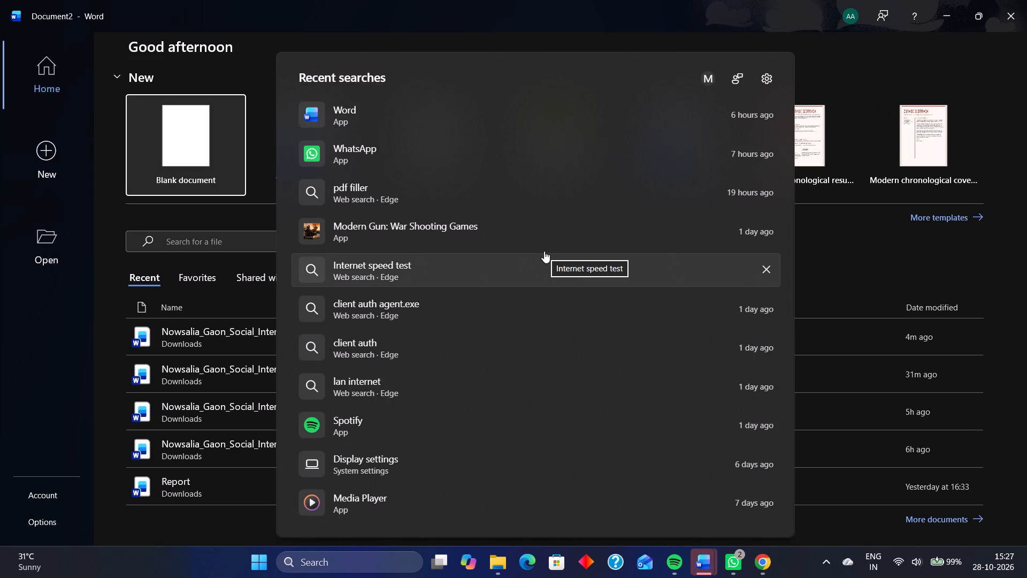
double_click(523, 104)
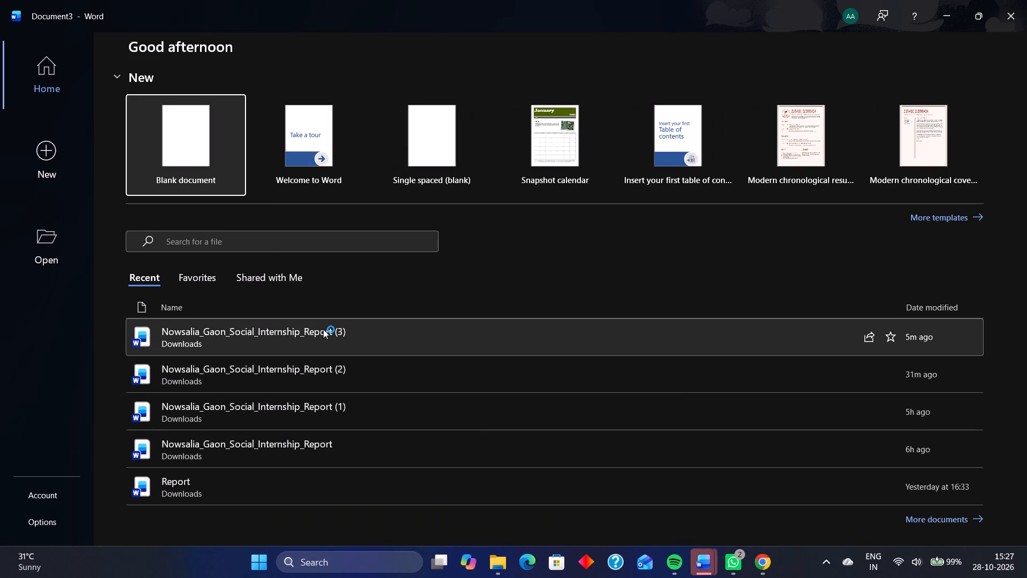
double_click(362, 334)
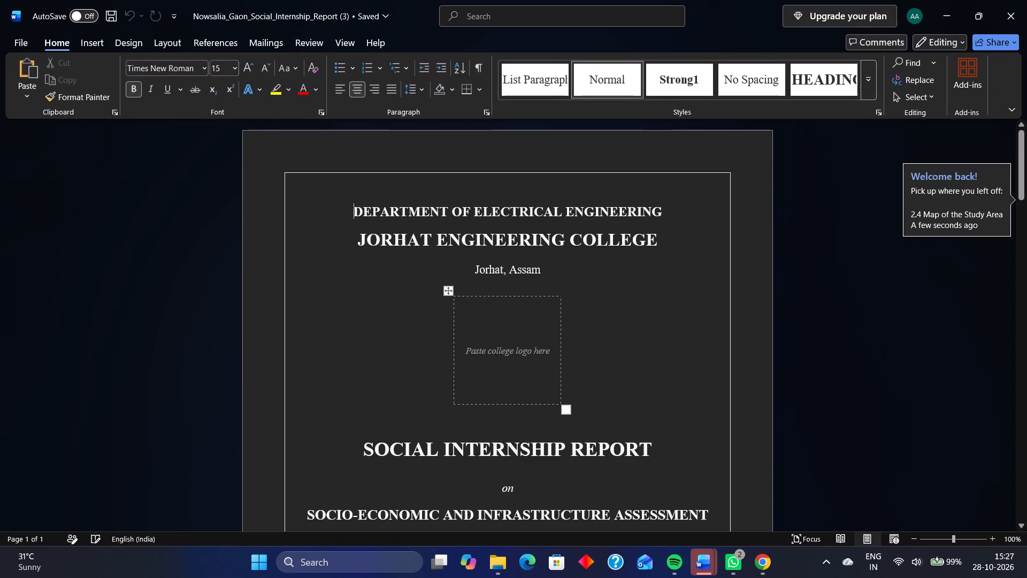
Look through the reopened report from the cover page to the satellite map in Figure 2.1.
scroll(681, 400, "down", 11)
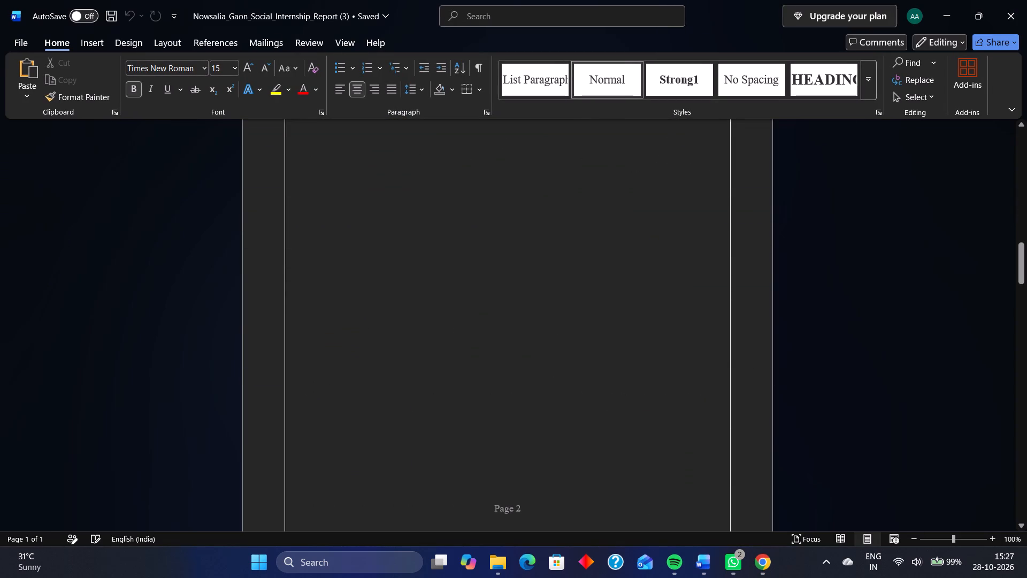
scroll(681, 400, "down", 10)
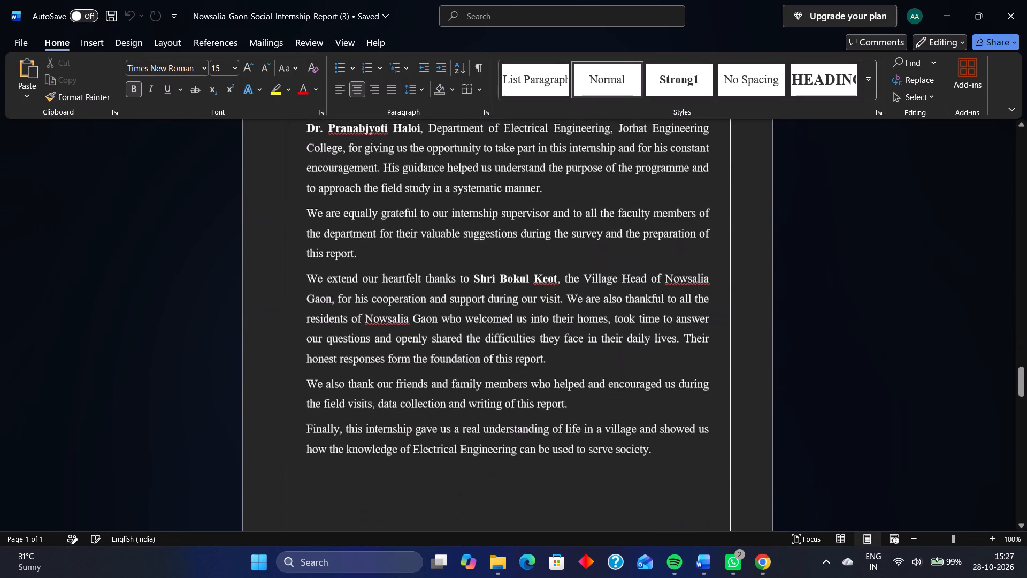
scroll(681, 400, "down", 8)
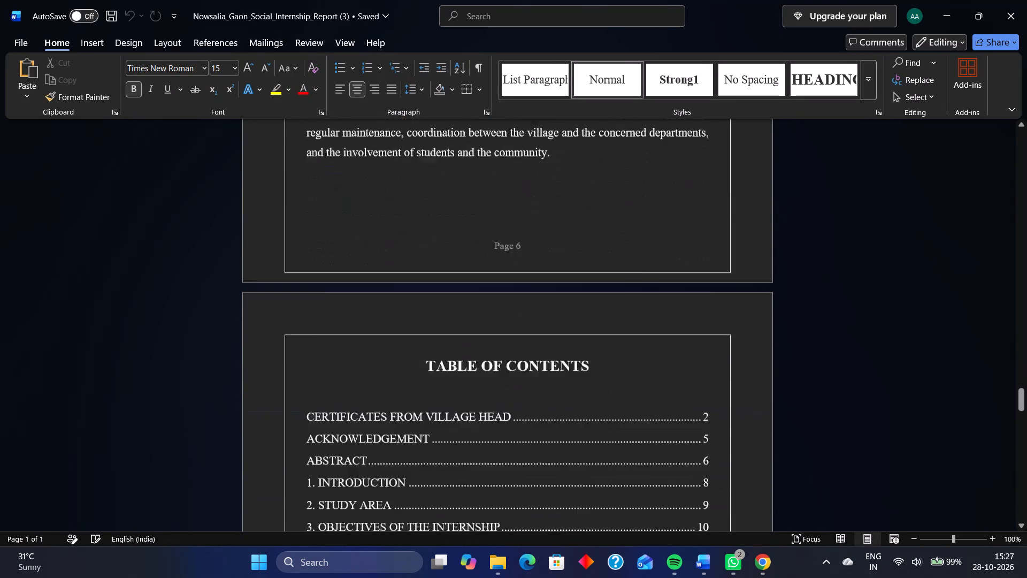
scroll(681, 400, "down", 6)
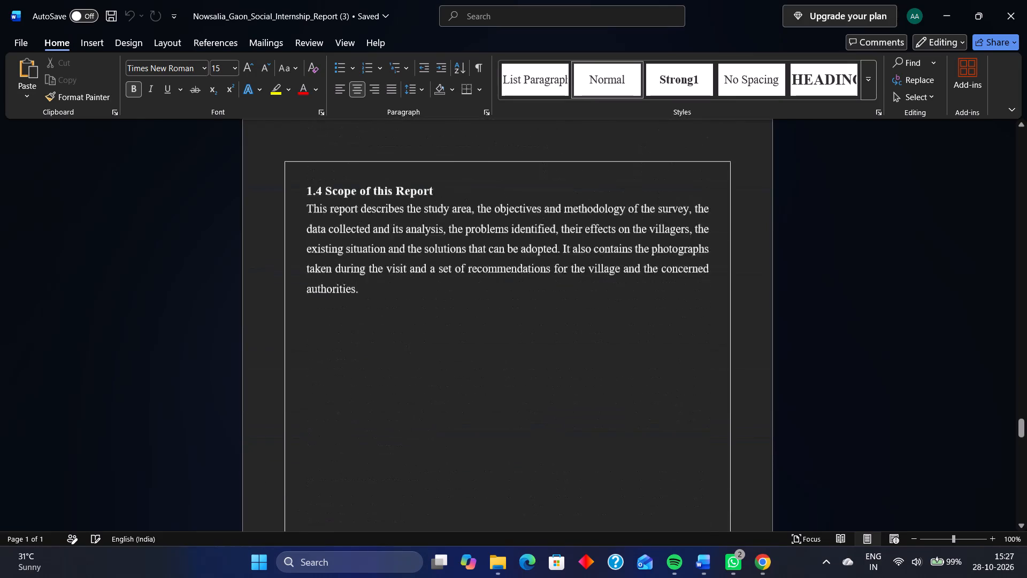
scroll(681, 400, "down", 6)
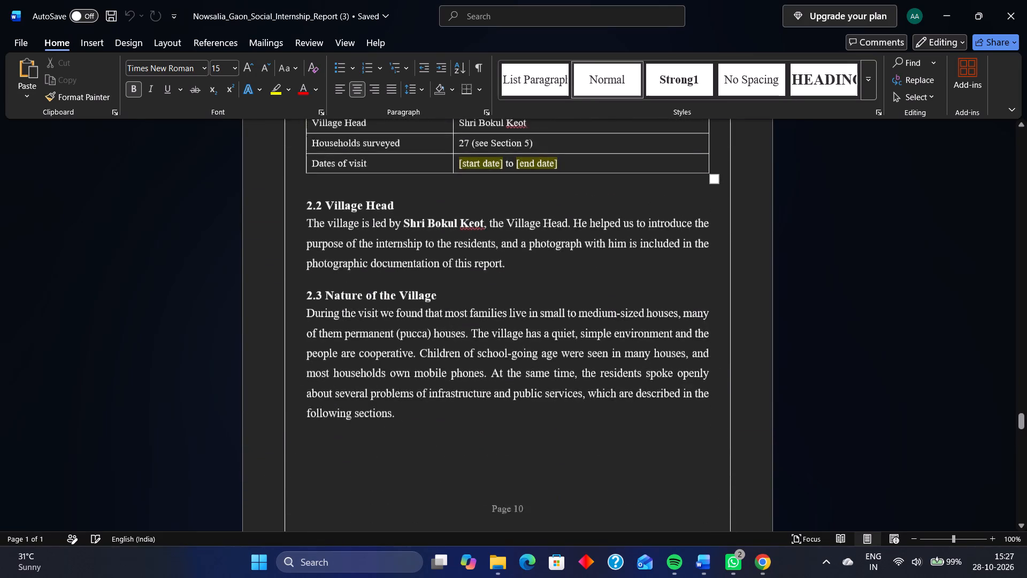
scroll(681, 400, "down", 4)
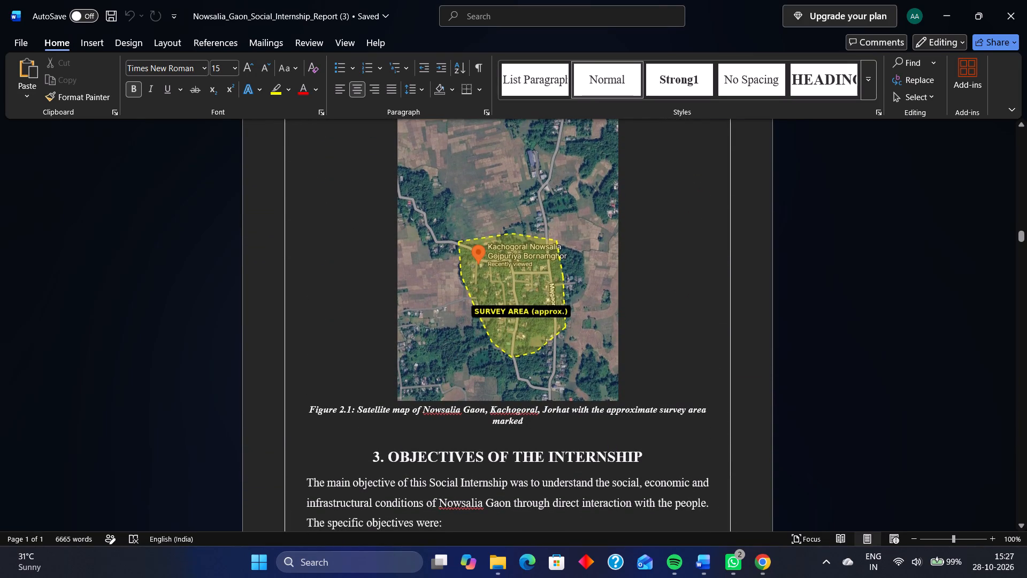
Examine the Annexure B photographs, from the household visits back to the team photo at the village gate.
scroll(681, 400, "down", 19)
scroll(681, 400, "down", 12)
scroll(714, 315, "down", 13)
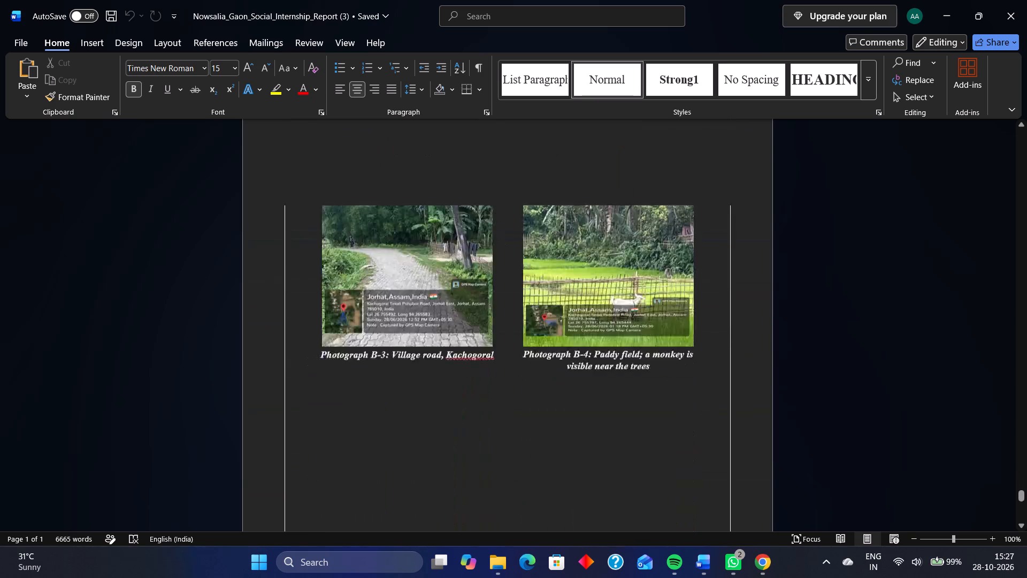
scroll(714, 315, "down", 10)
scroll(714, 315, "up", 2)
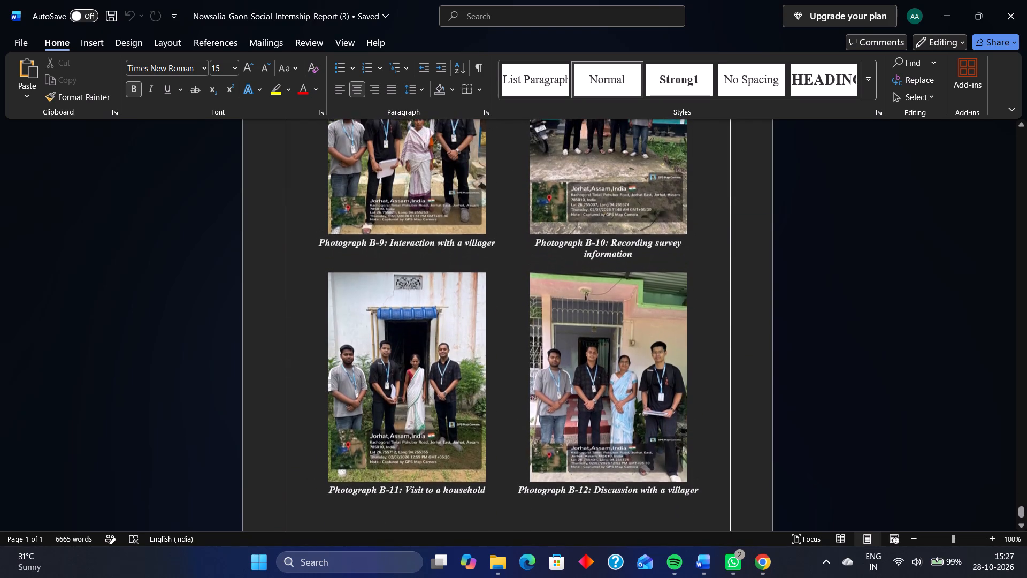
scroll(714, 315, "up", 6)
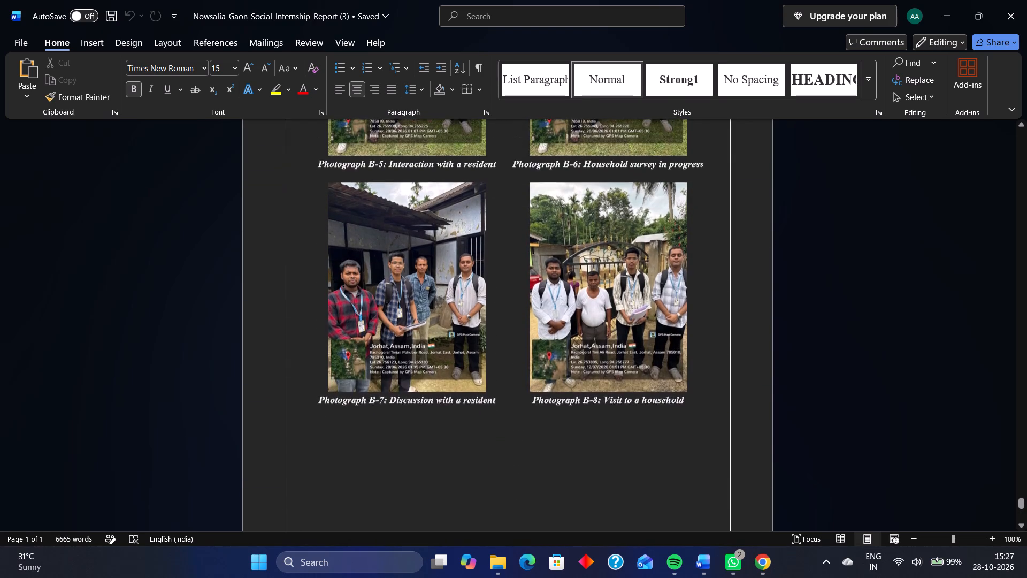
scroll(714, 315, "up", 6)
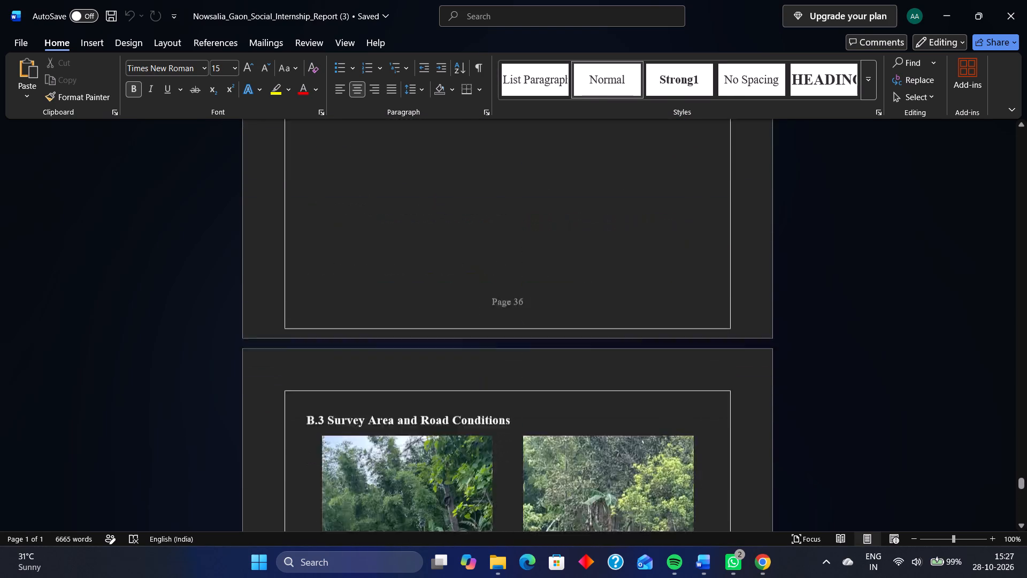
scroll(714, 315, "up", 4)
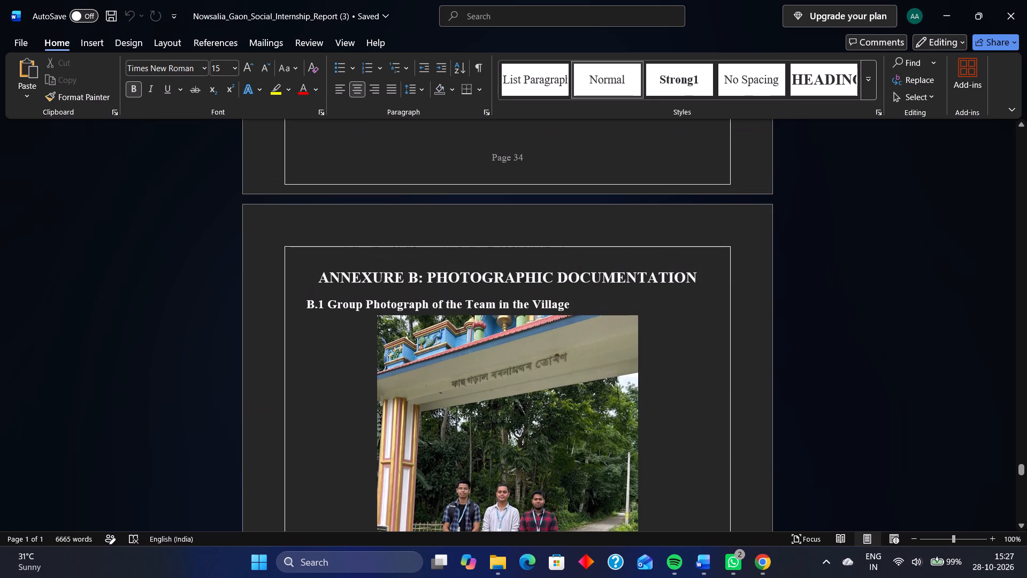
scroll(714, 315, "up", 1)
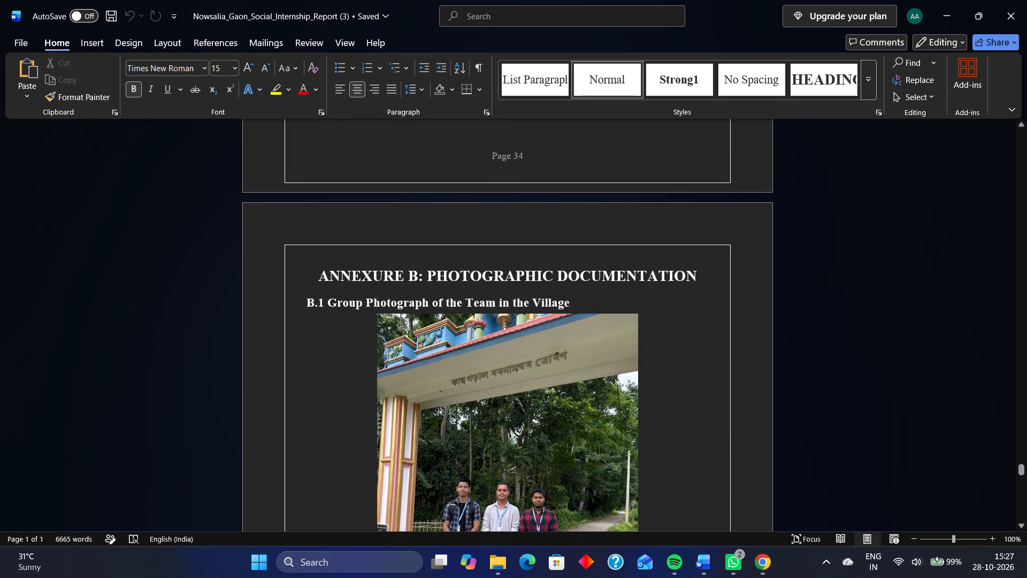
scroll(714, 315, "down", 2)
scroll(714, 315, "up", 2)
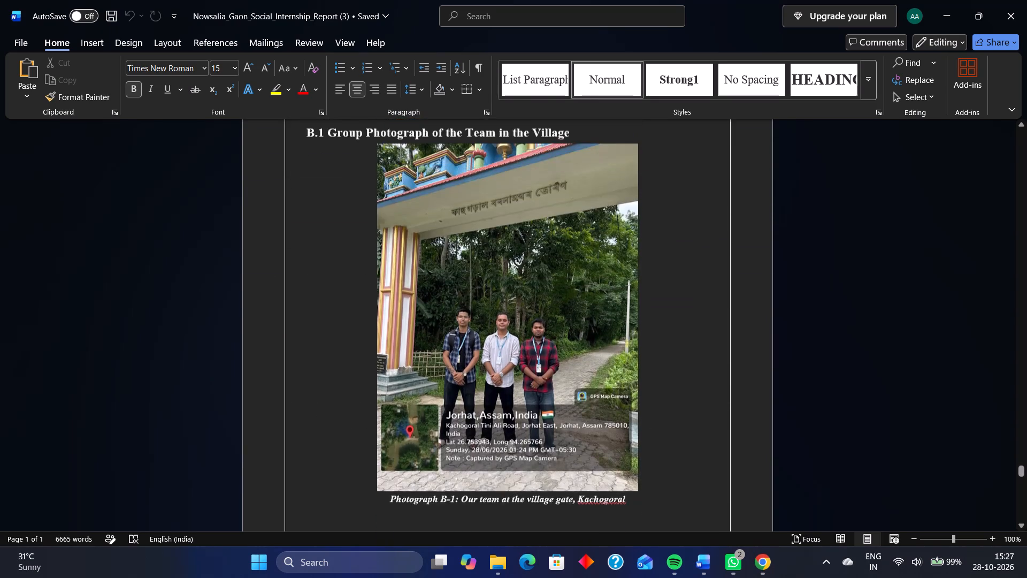
Review the report backwards from Annexure A through the recommendations and implementation plan to section 10.3 Solar Street Lights.
scroll(714, 315, "up", 6)
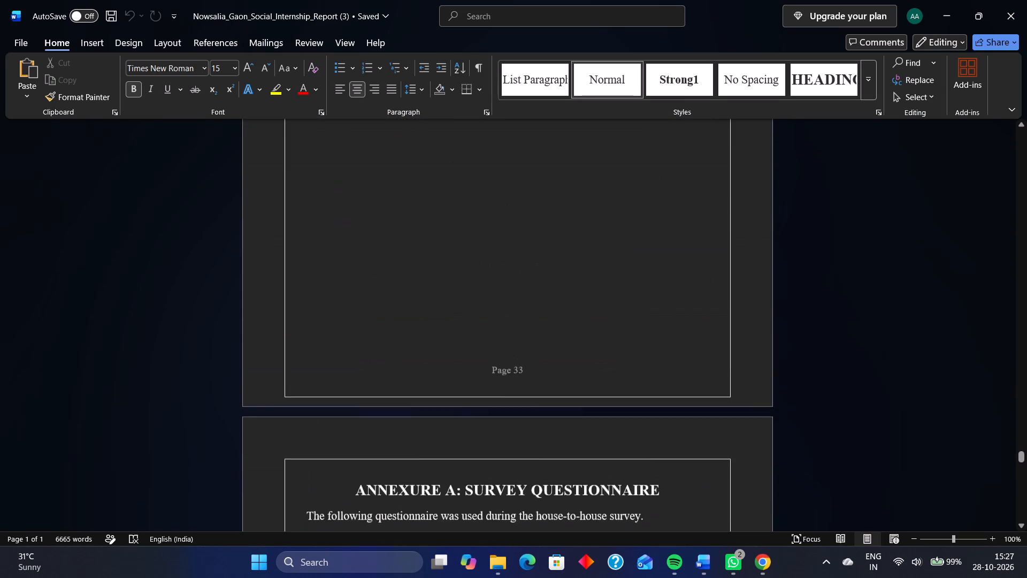
scroll(714, 315, "up", 5)
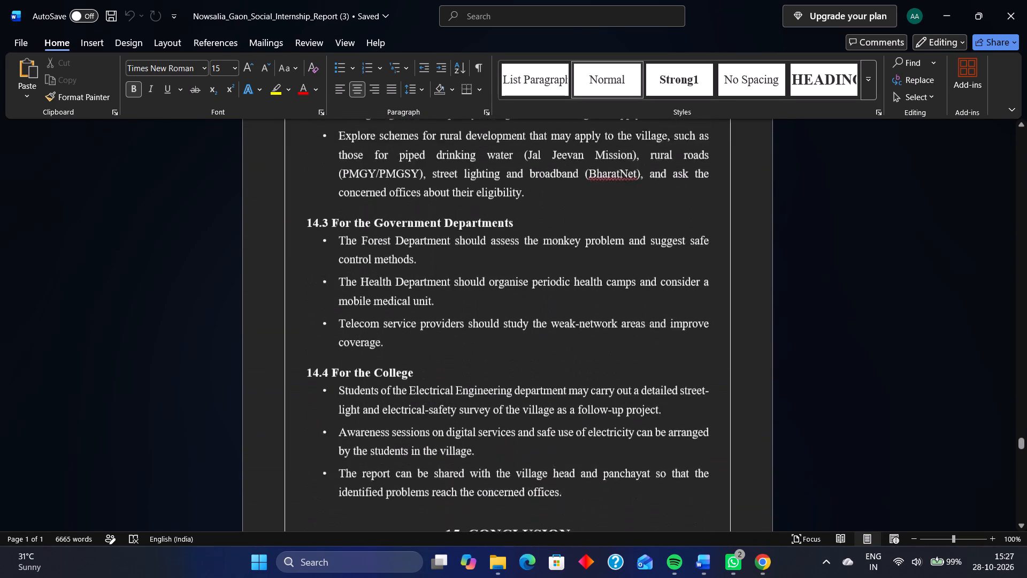
scroll(714, 315, "up", 5)
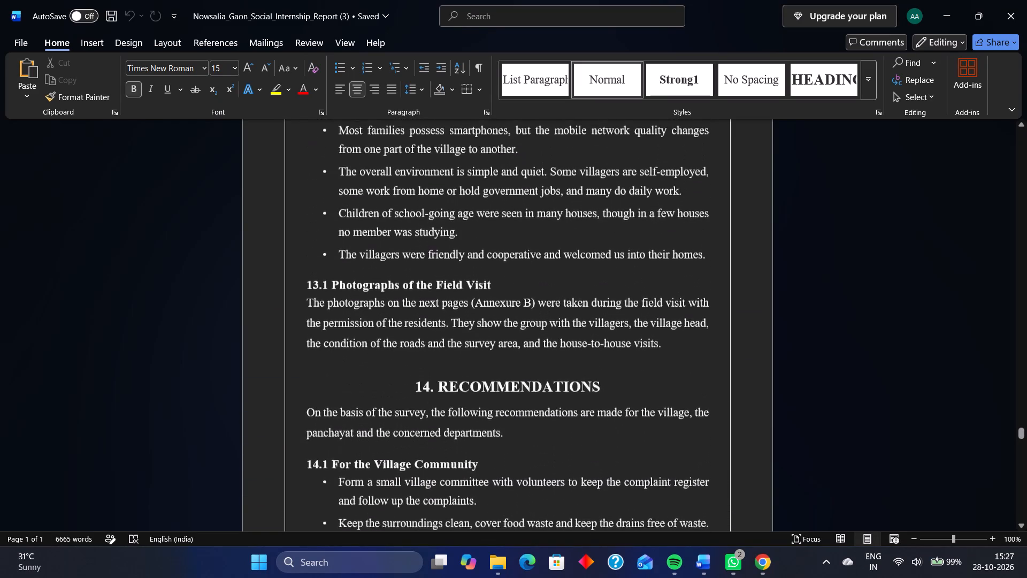
scroll(714, 315, "up", 6)
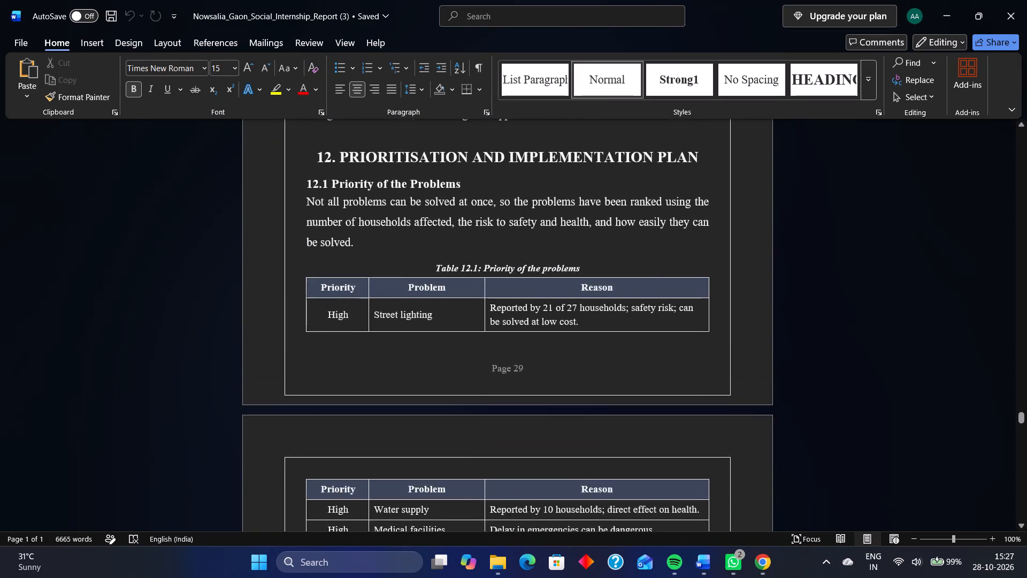
scroll(714, 315, "up", 6)
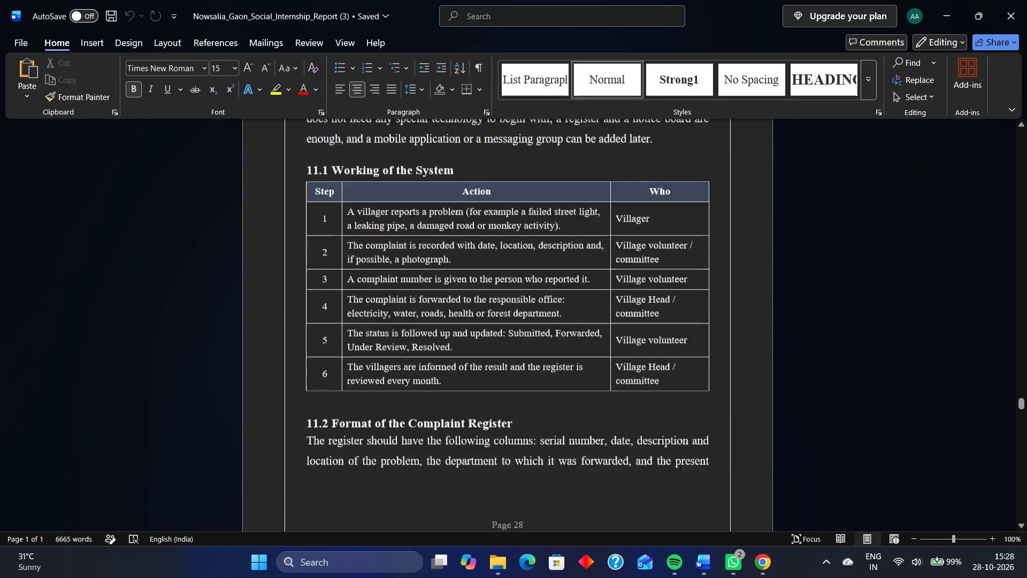
scroll(714, 315, "up", 4)
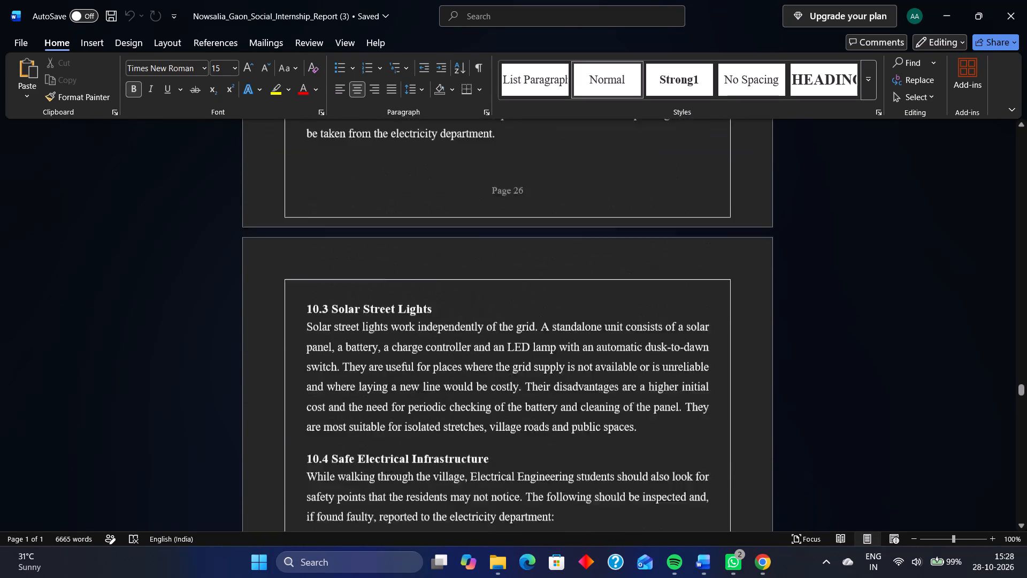
Review the report backwards from the section 9 solutions through the existing measures and problems to Table 5.3 on additional concerns.
scroll(714, 315, "up", 6)
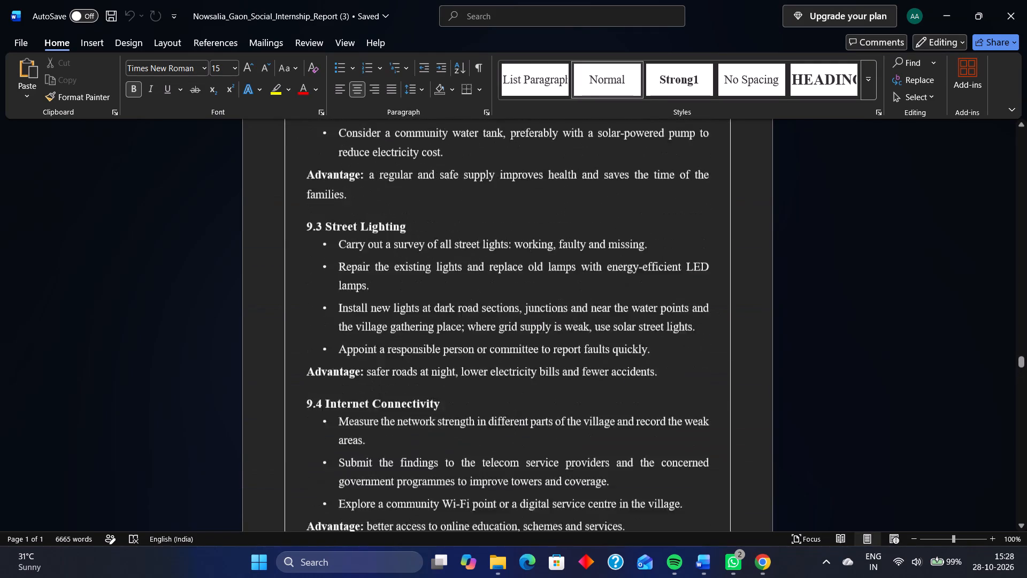
scroll(714, 315, "up", 4)
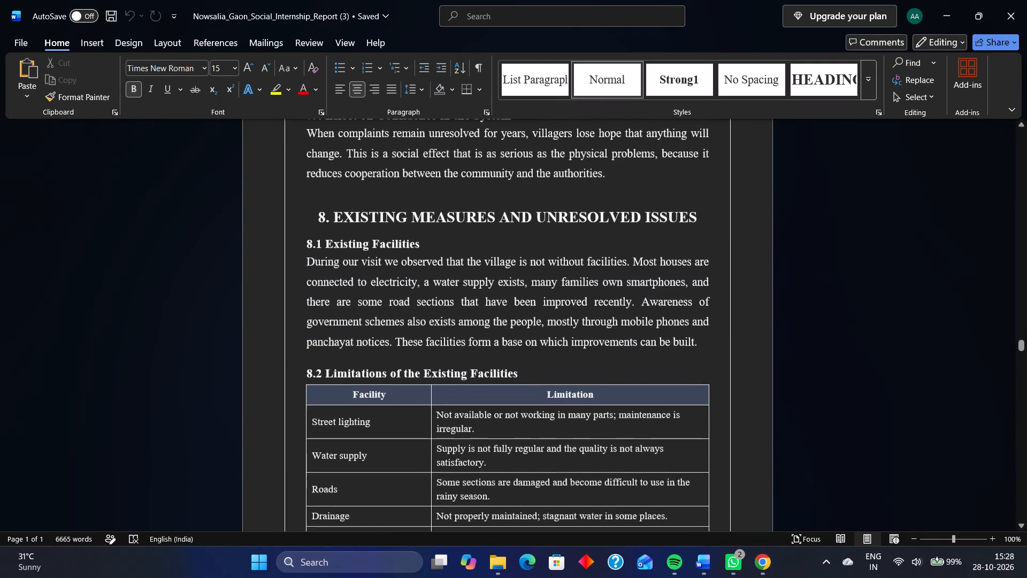
scroll(714, 315, "up", 5)
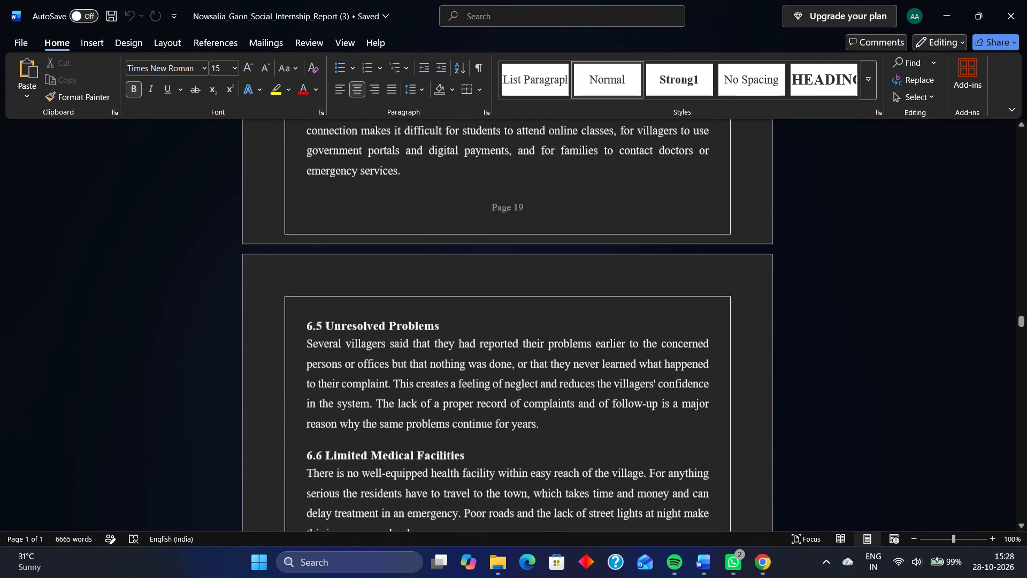
scroll(714, 315, "up", 5)
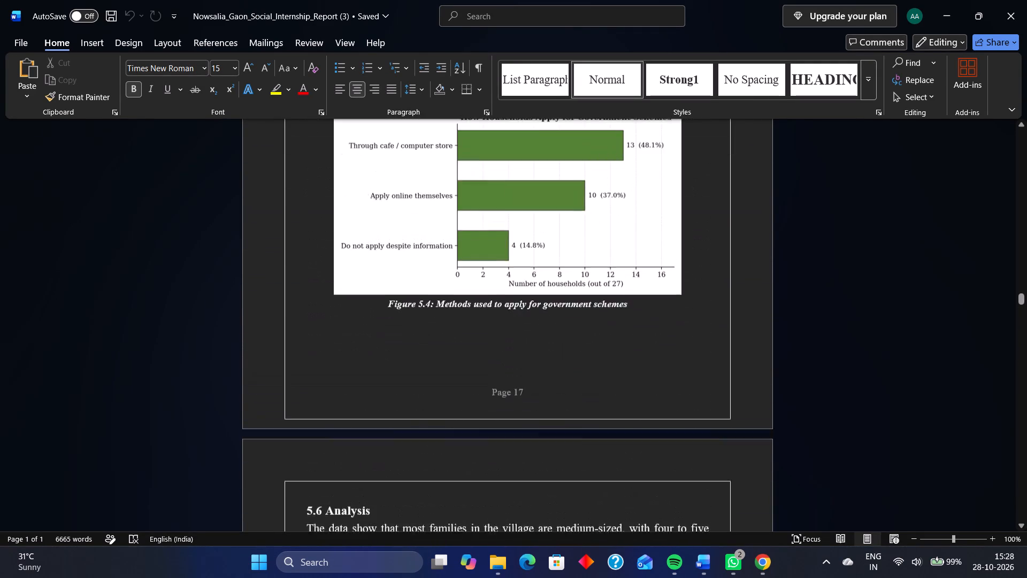
scroll(714, 315, "up", 5)
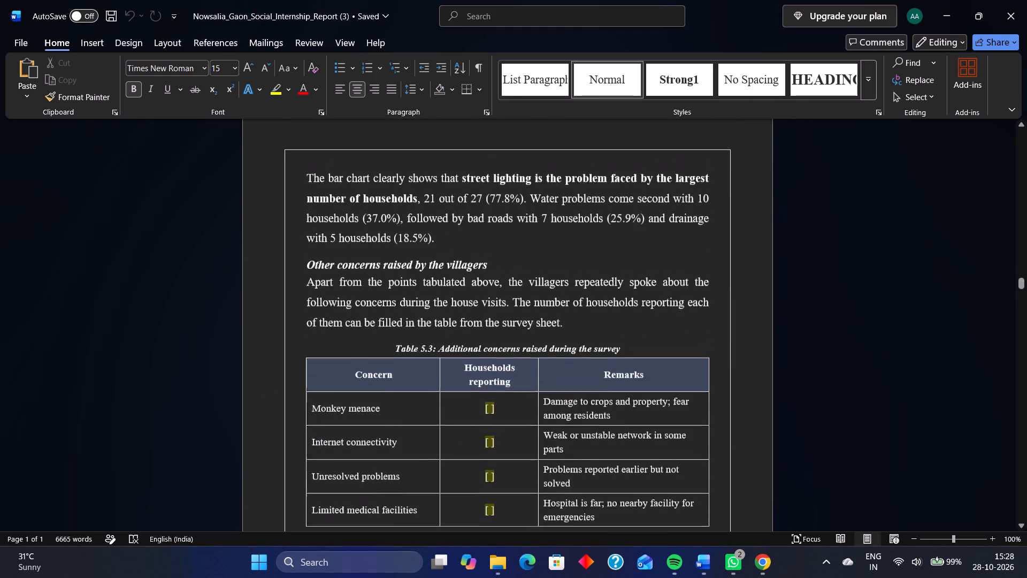
Review the report backwards from section 5 through the methodology and village description to section 1.4 Scope of this Report.
scroll(714, 315, "up", 8)
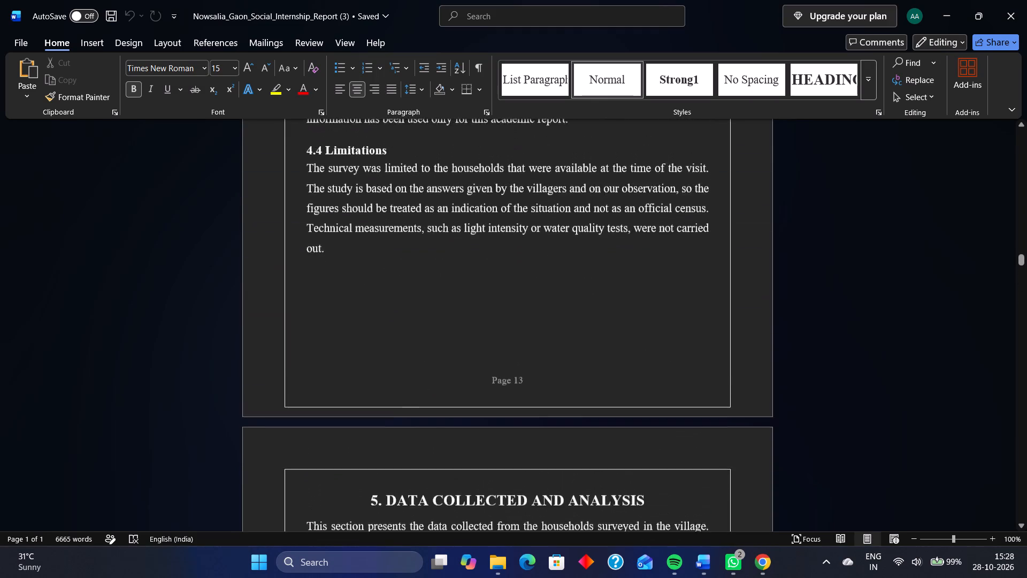
scroll(714, 315, "up", 5)
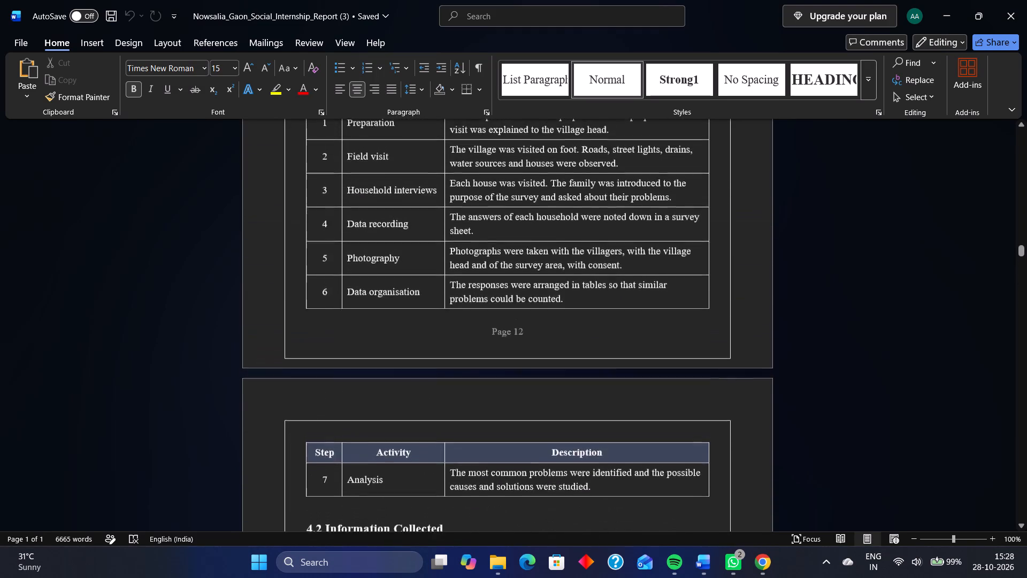
scroll(714, 315, "up", 7)
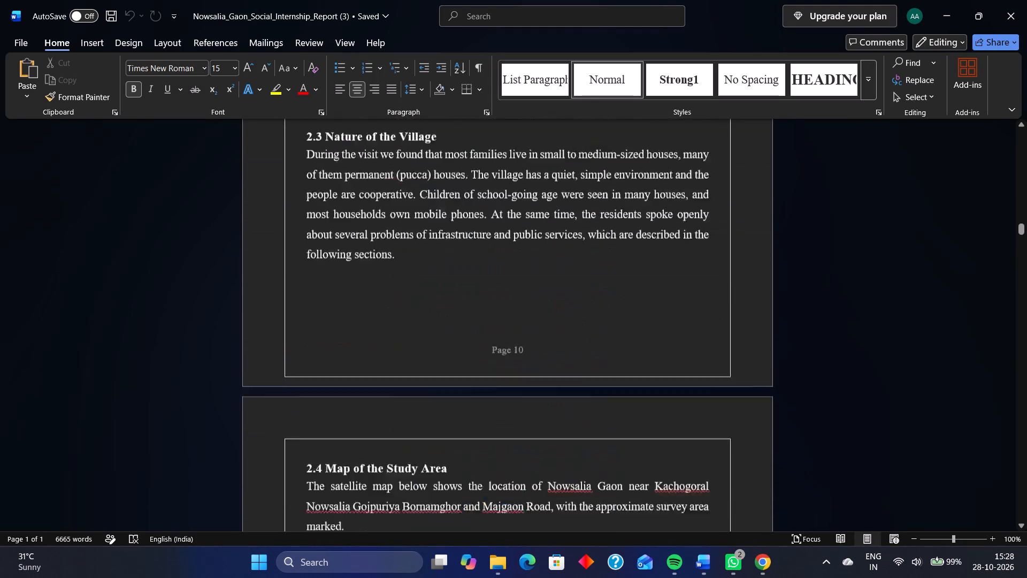
scroll(714, 315, "up", 2)
scroll(714, 315, "down", 3)
scroll(714, 315, "up", 4)
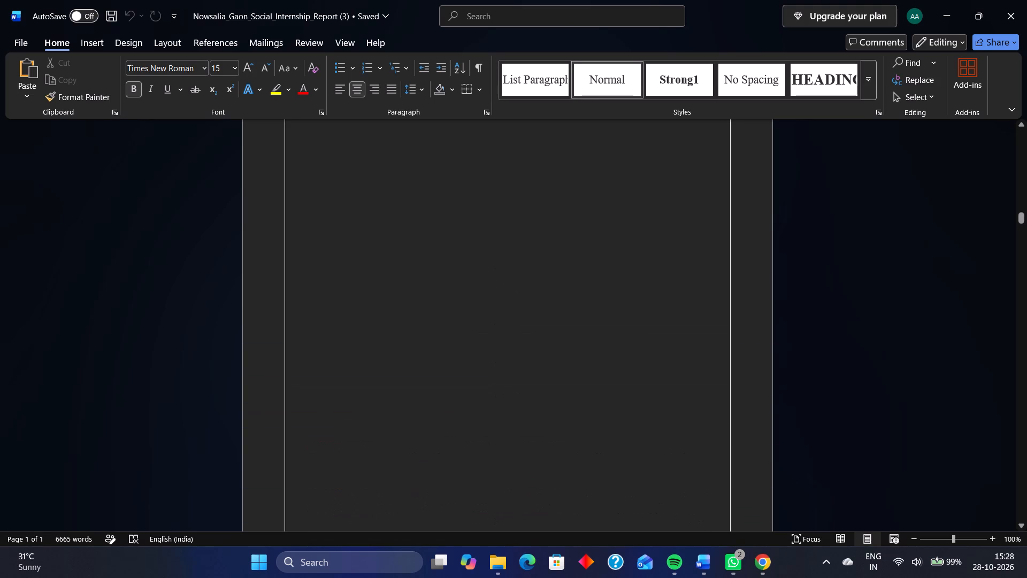
scroll(714, 315, "up", 1)
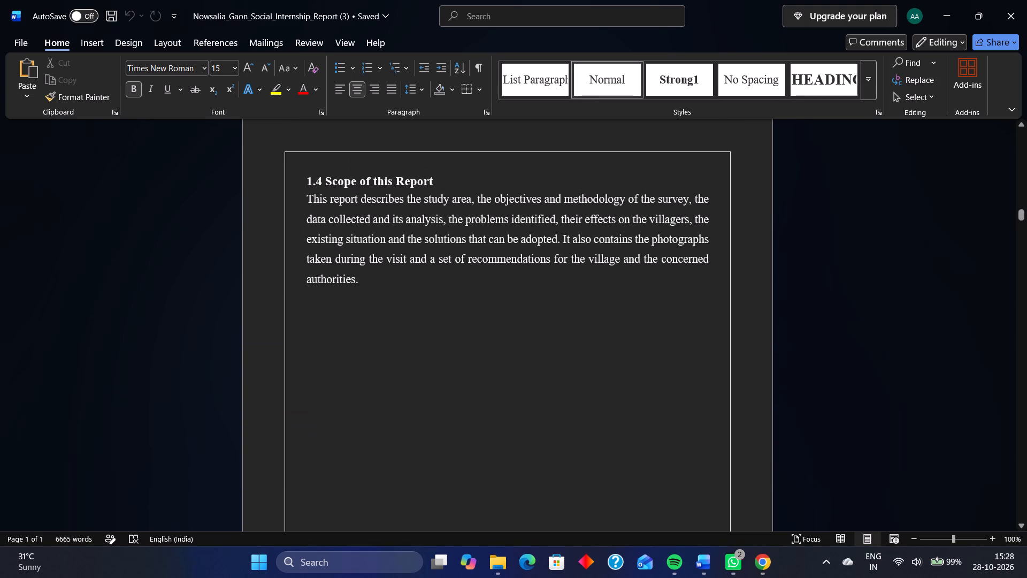
Review the report backwards from the Introduction through the Abstract and front matter to the cover page.
scroll(714, 315, "up", 6)
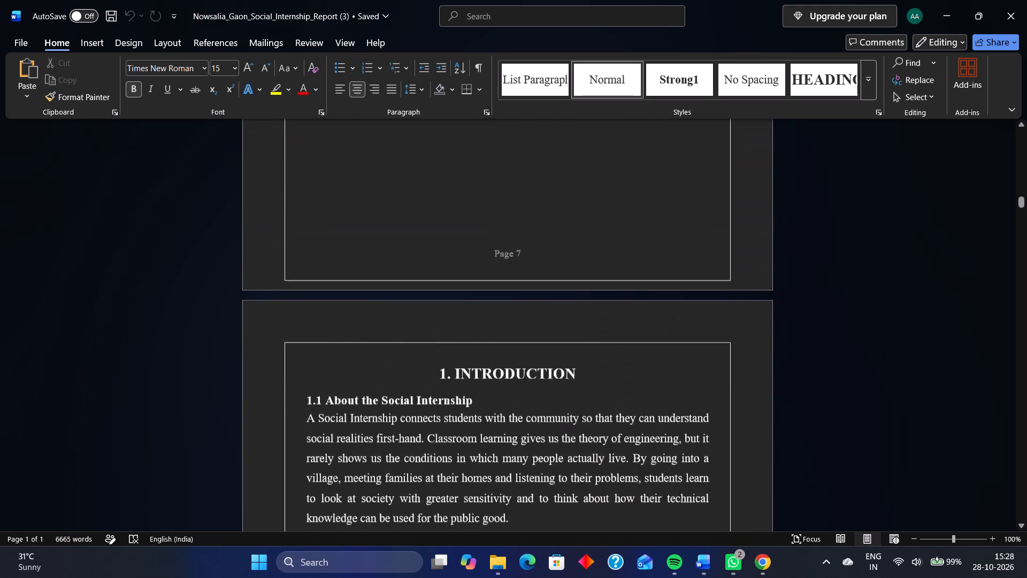
scroll(714, 315, "up", 7)
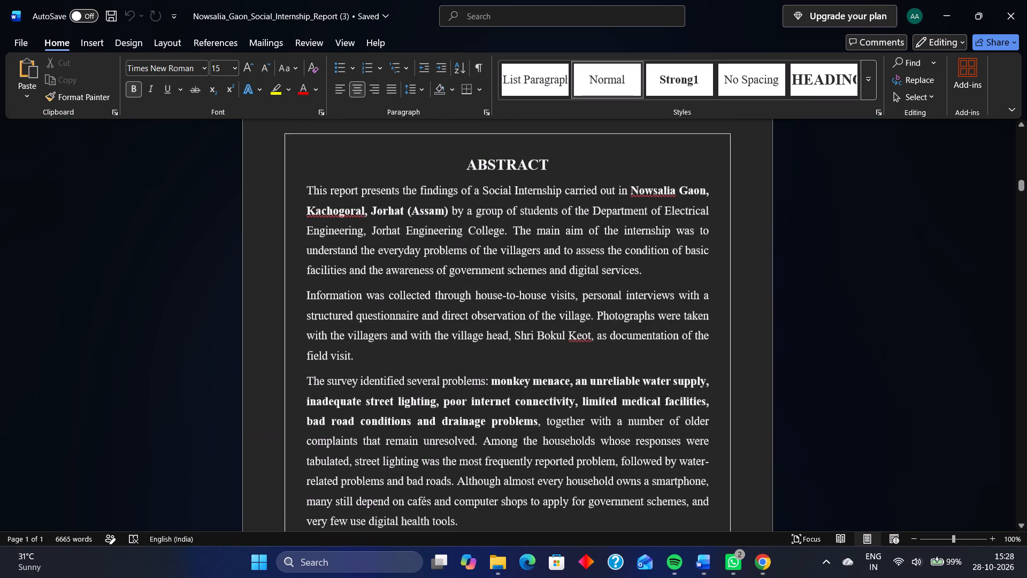
scroll(714, 315, "up", 6)
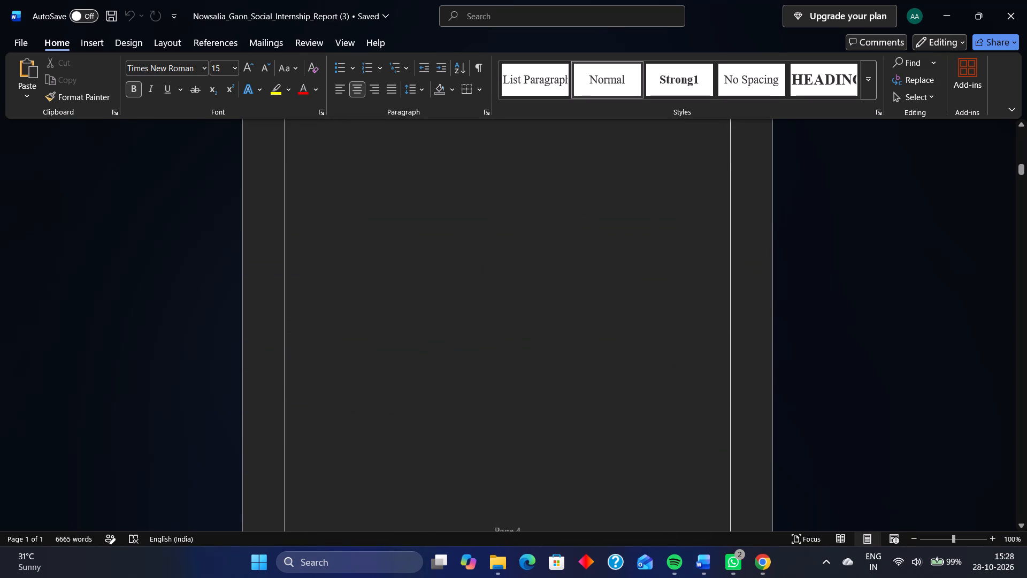
scroll(714, 315, "up", 5)
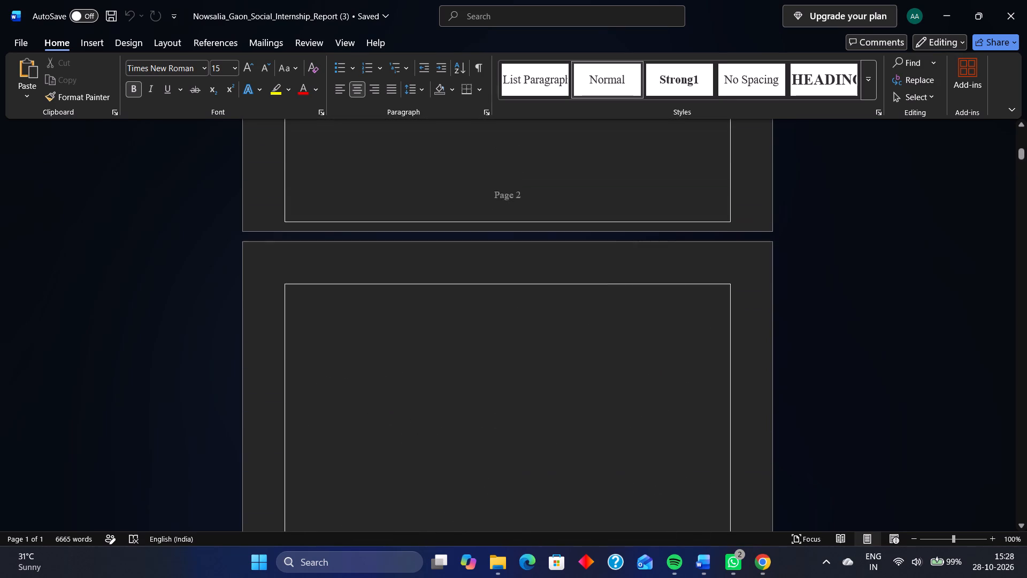
scroll(714, 315, "up", 4)
scroll(714, 315, "down", 1)
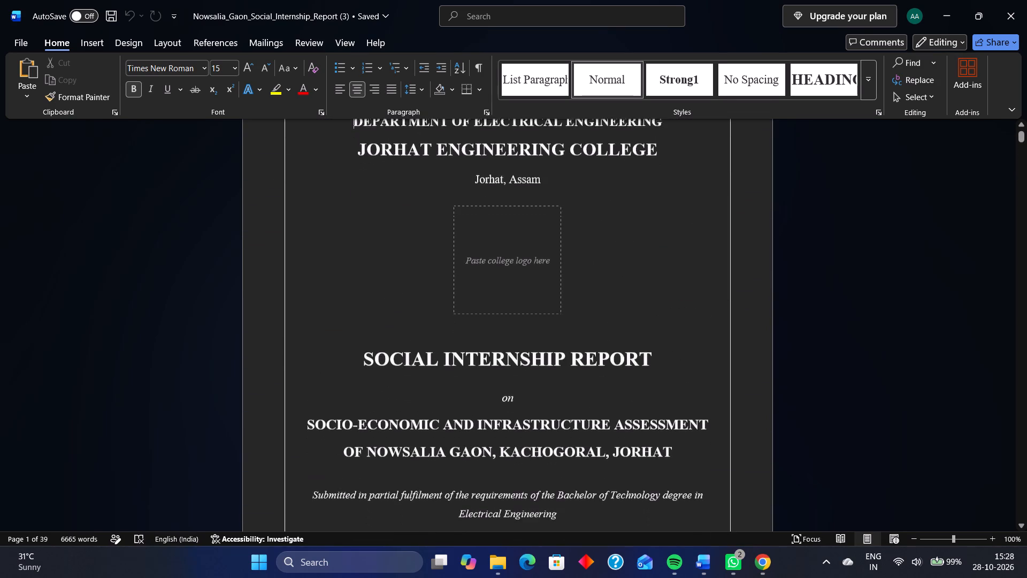
scroll(714, 315, "down", 3)
right_click(503, 261)
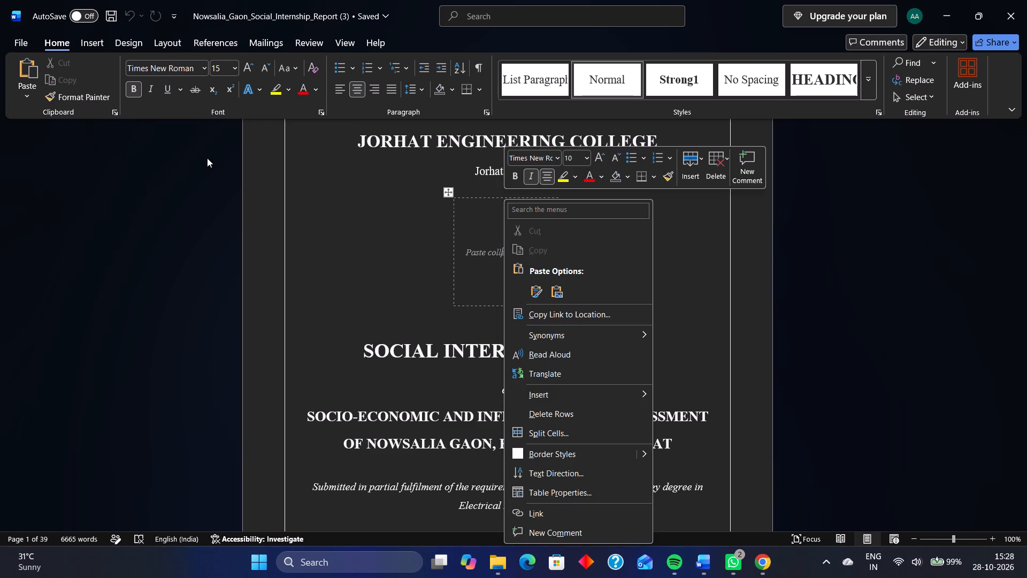
left_click(97, 41)
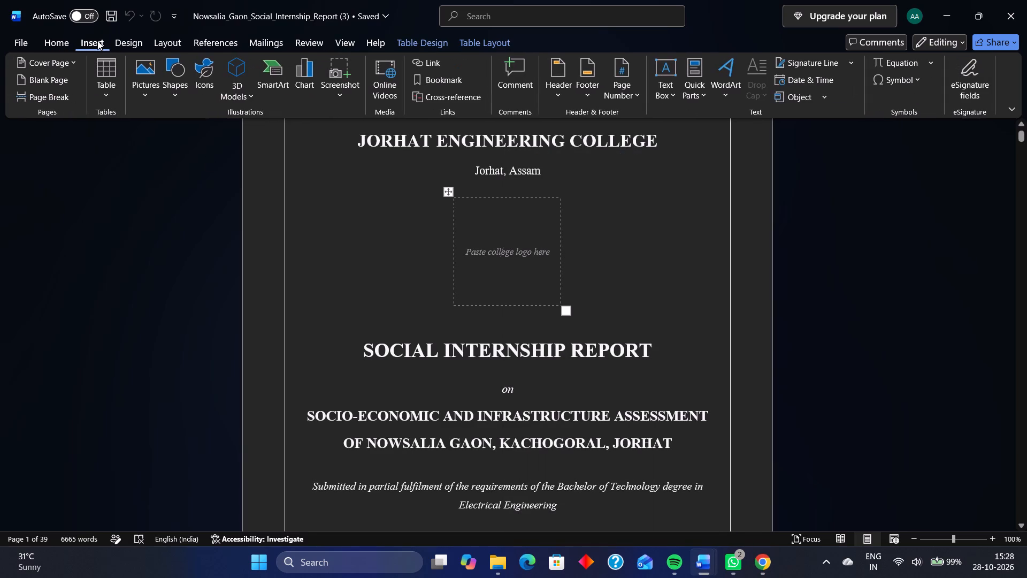
right_click(523, 235)
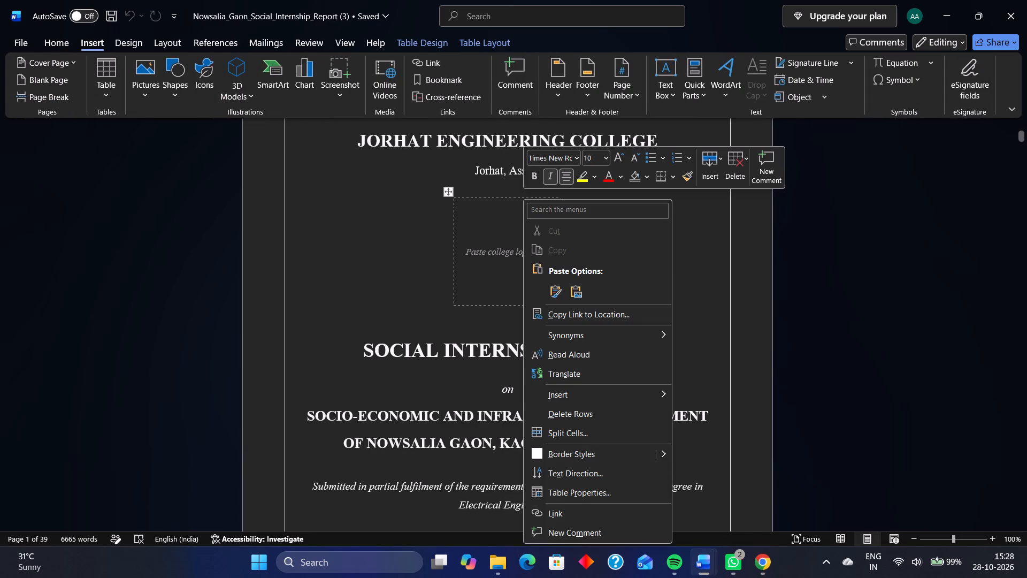
left_click(147, 77)
left_click(172, 145)
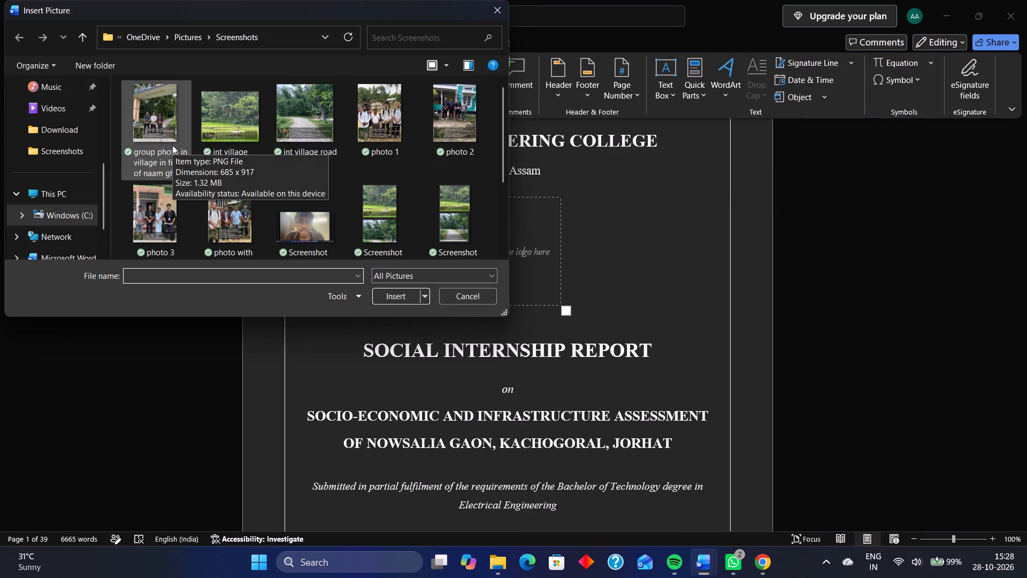
scroll(97, 136, "up", 1)
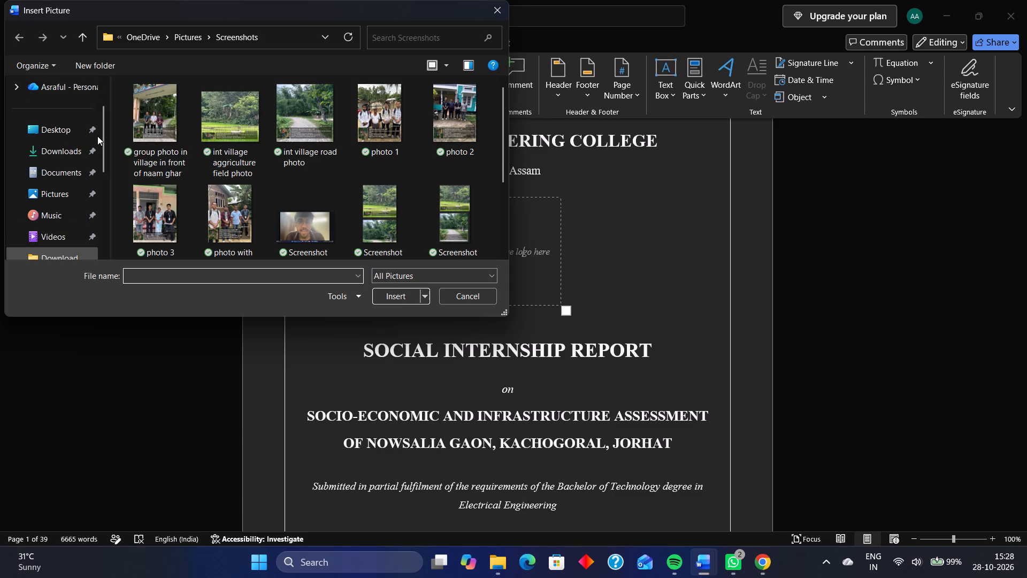
left_click(61, 190)
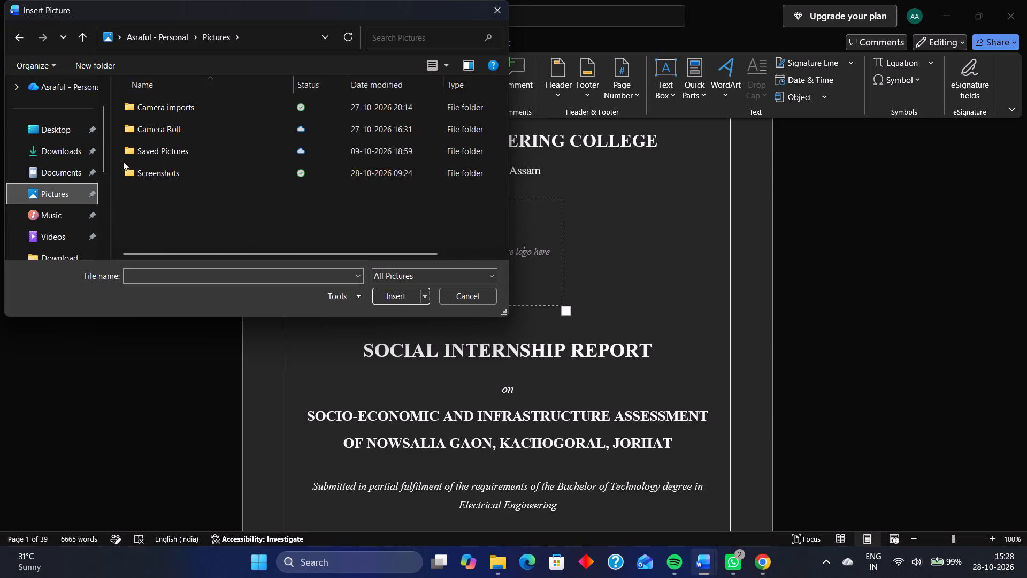
double_click(150, 170)
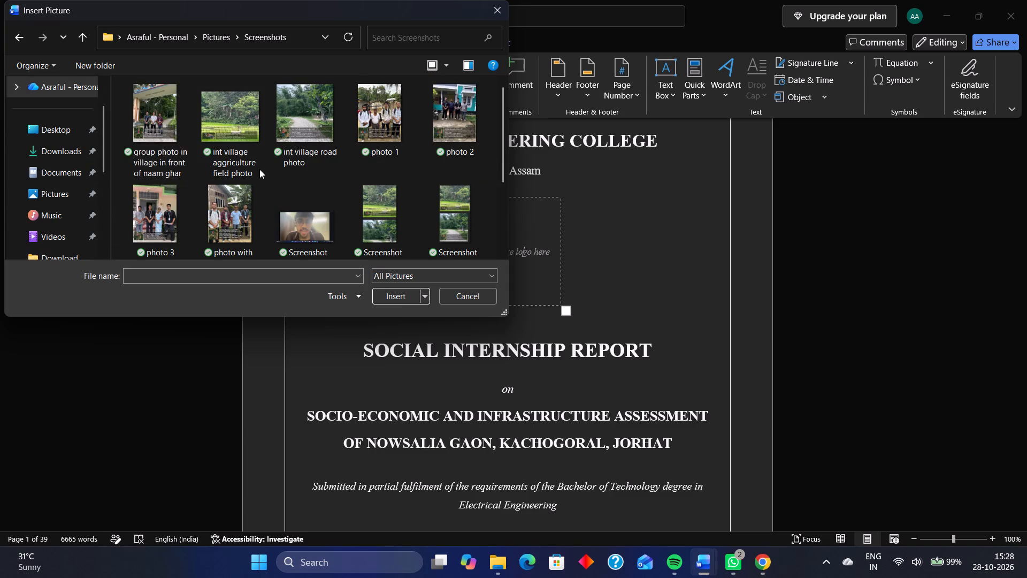
scroll(259, 169, "down", 2)
left_click(149, 196)
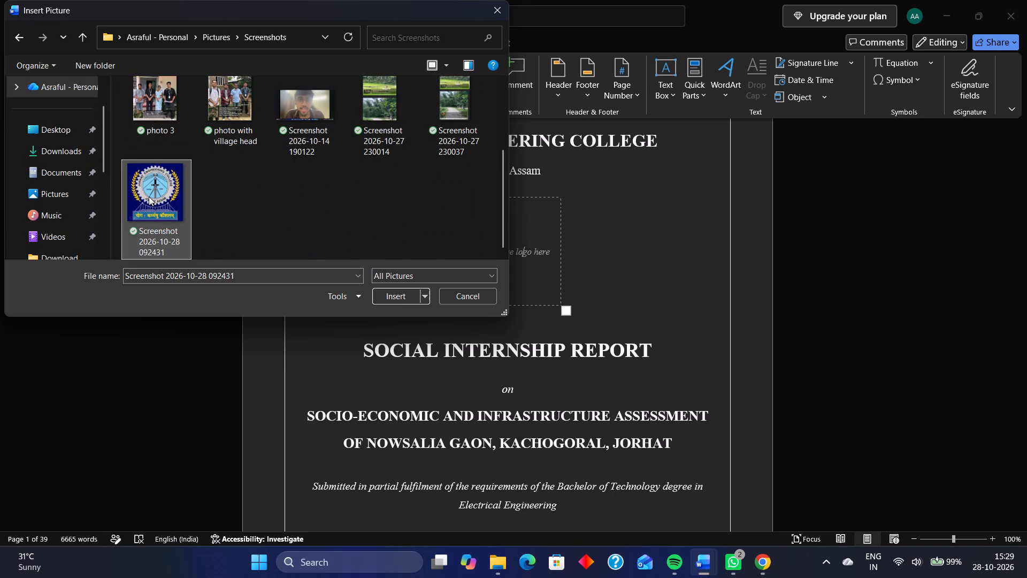
left_click(409, 295)
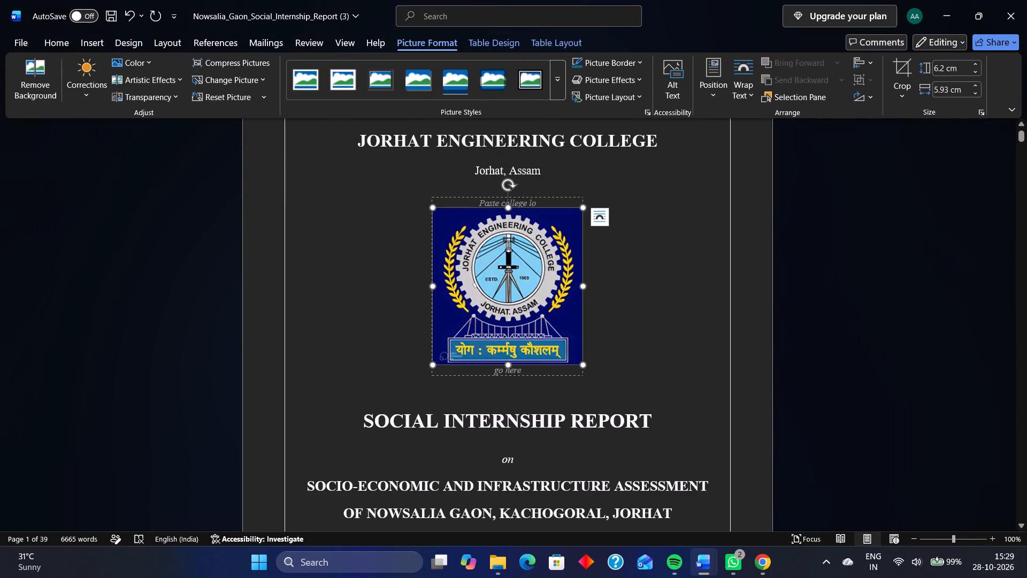
Delete the leftover placeholder text "go here" below the college logo on the cover page.
left_click(524, 369)
key("BackSpace")
key("BackSpace")
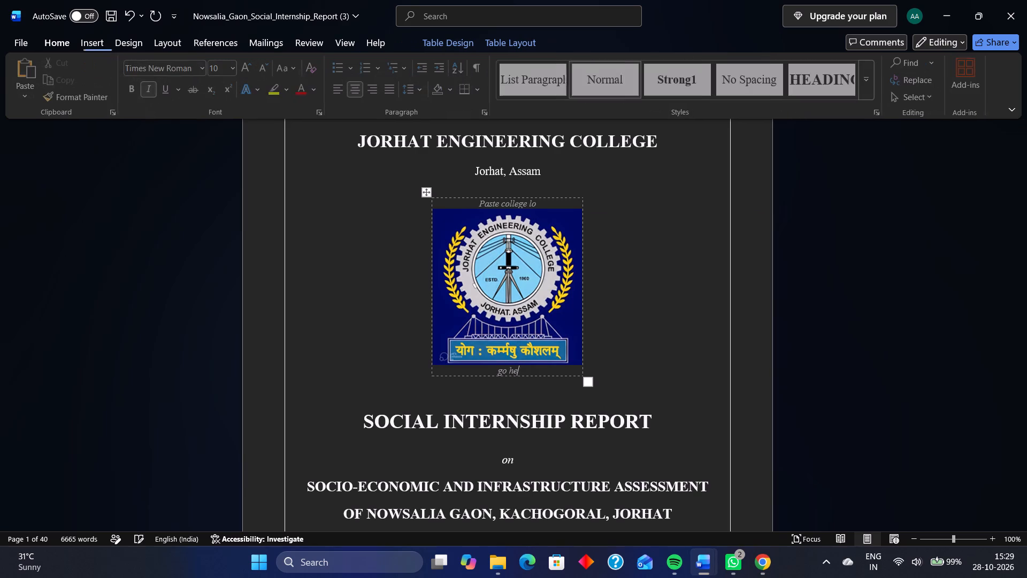
key("BackSpace")
key("BackSpace")
key("BackSpace")
key("BackSpace")
key("BackSpace")
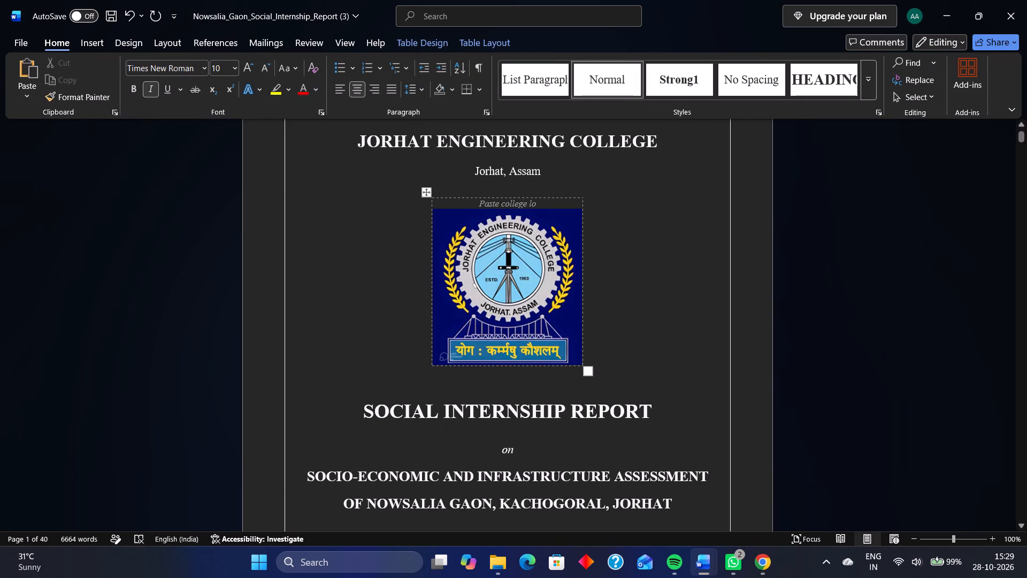
Delete the remaining placeholder text "Paste college lo" above the college logo on the cover page.
left_click(543, 202)
key("BackSpace")
key("BackSpace")
key("BackSpace")
key("BackSpace")
key("BackSpace")
key("BackSpace")
key("BackSpace")
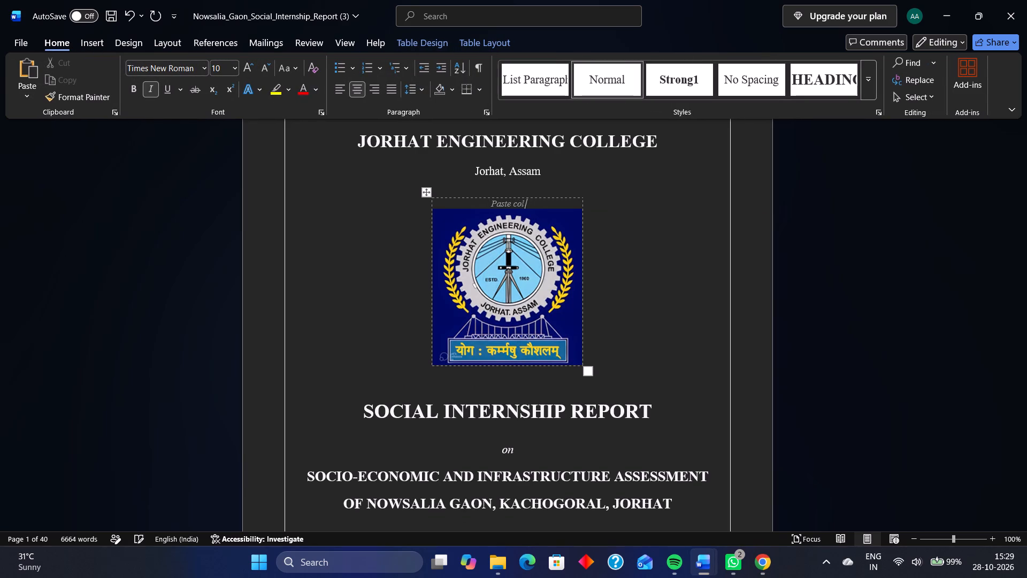
key("BackSpace")
key("BackSpace")
key("BackSpace")
key("BackSpace")
key("BackSpace")
key("BackSpace")
key("BackSpace")
key("BackSpace")
key("BackSpace")
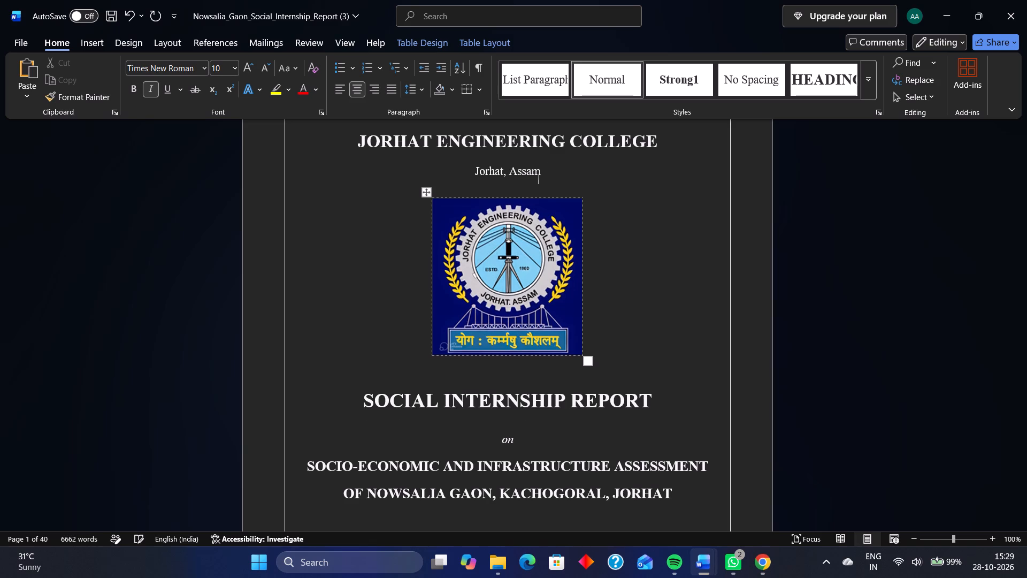
left_click(653, 255)
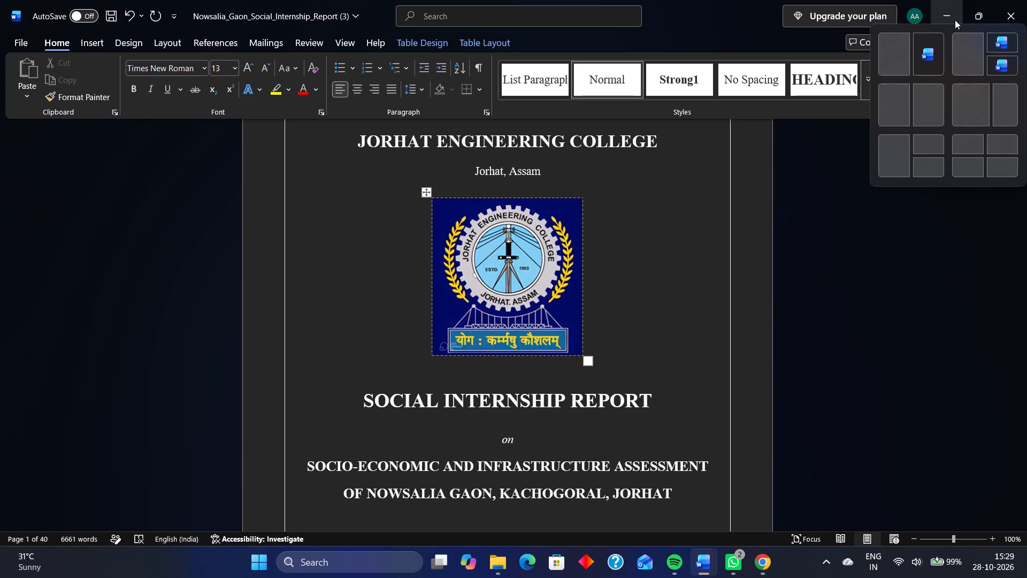
Close the report and save its changes to the existing file in Downloads.
left_click(1006, 14)
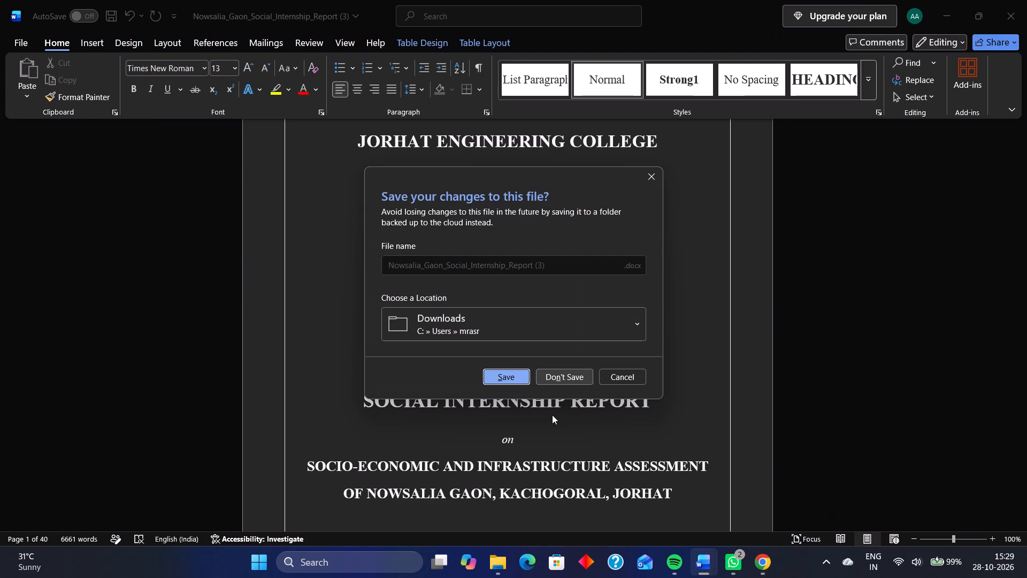
left_click(515, 377)
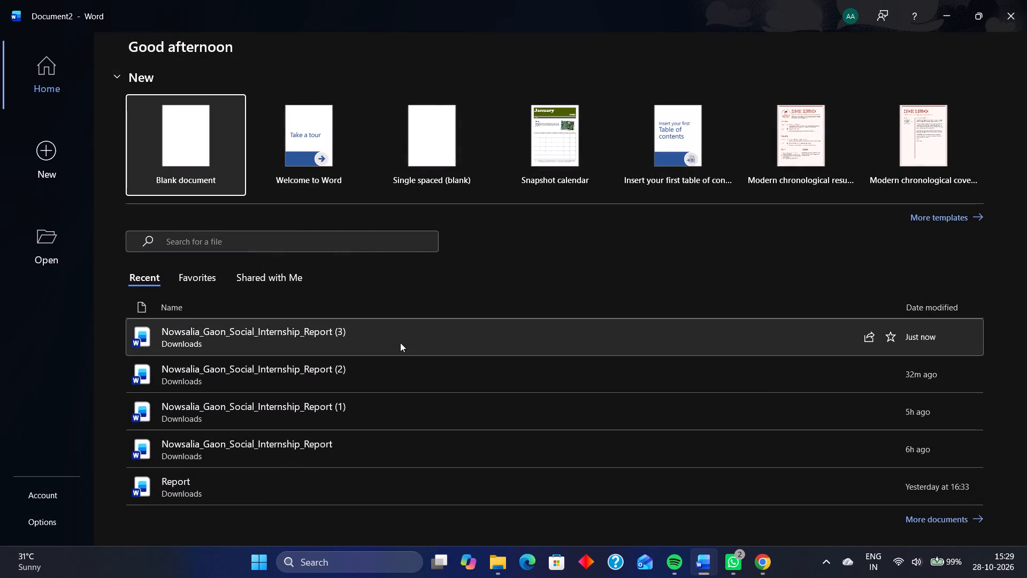
Reopen Nowsalia_Gaon_Social_Internship_Report (3) from the recent documents.
double_click(400, 343)
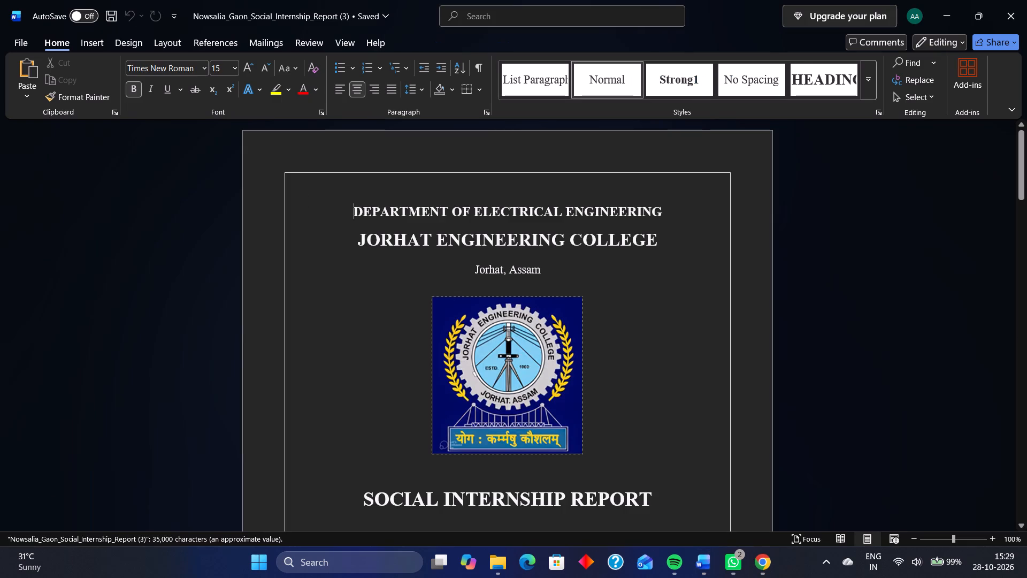
Examine the cover page layout with the new logo, the submission details and where the YEAR – 2026 line falls.
scroll(616, 384, "down", 3)
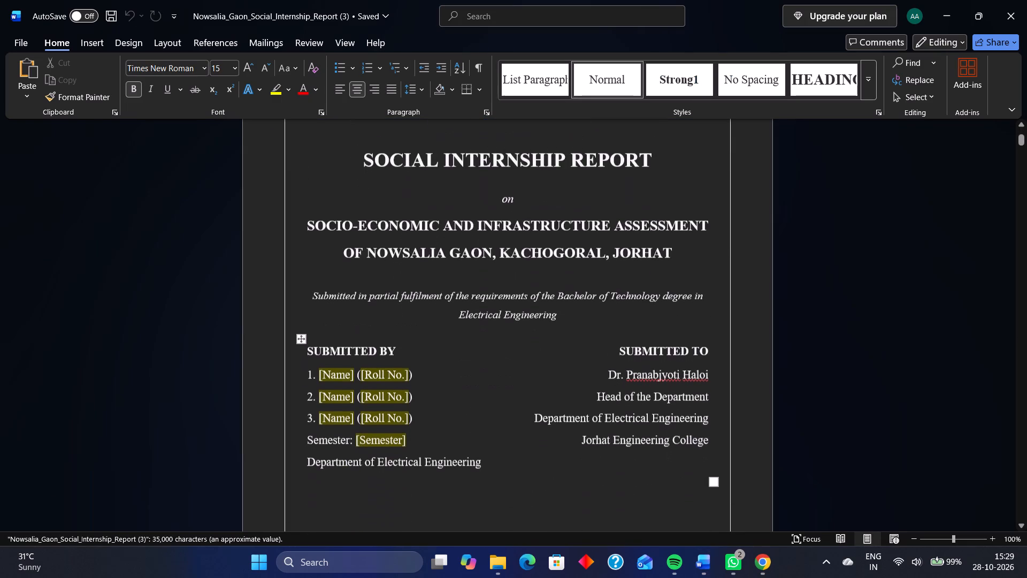
scroll(616, 384, "down", 1)
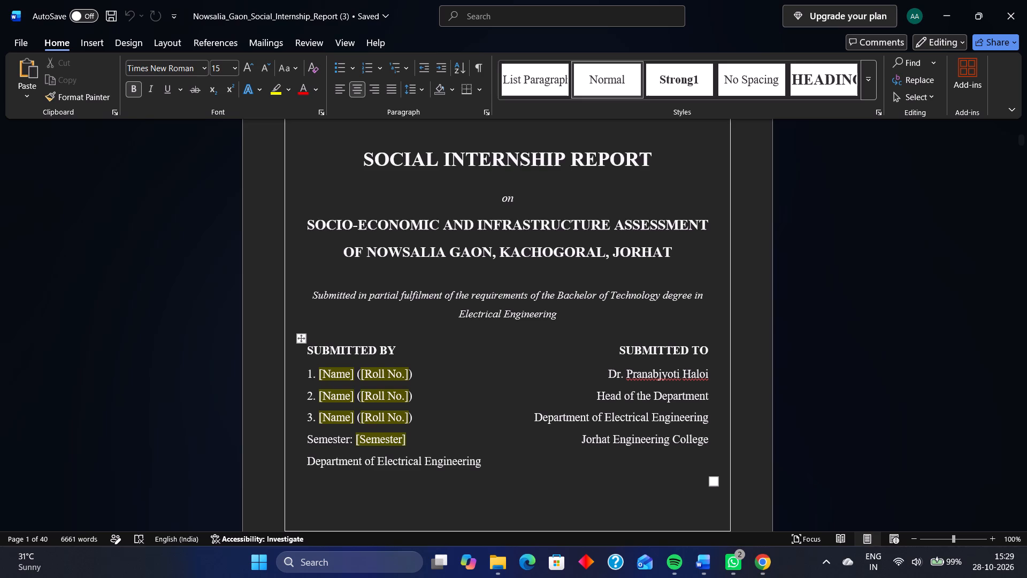
scroll(616, 384, "down", 2)
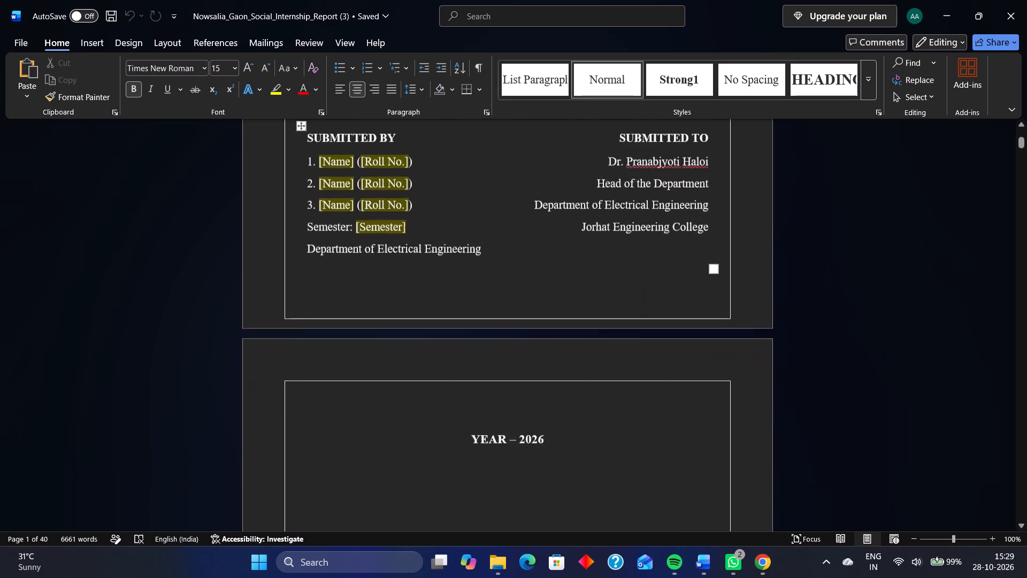
scroll(616, 384, "down", 6)
scroll(616, 384, "up", 3)
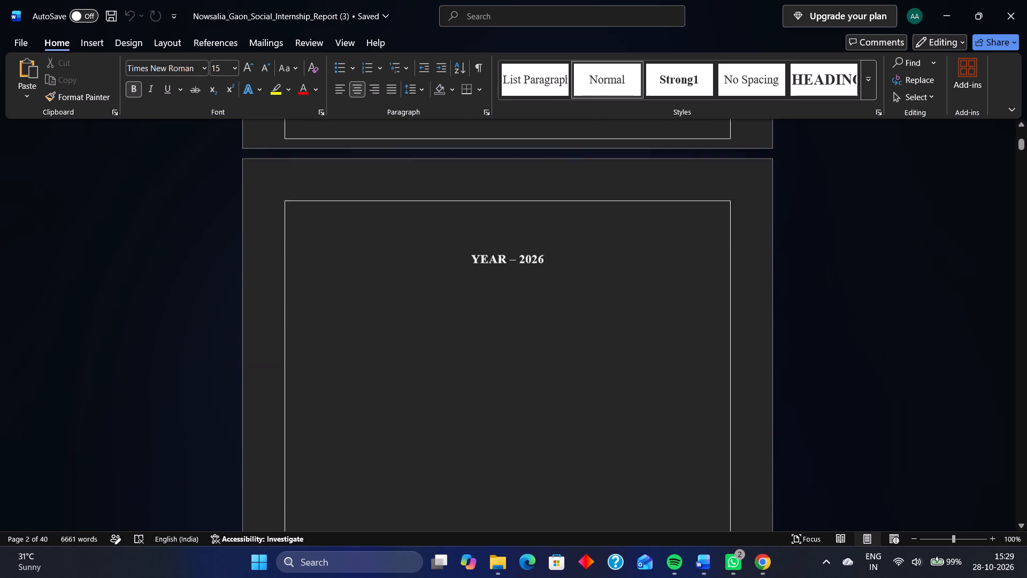
scroll(616, 384, "up", 6)
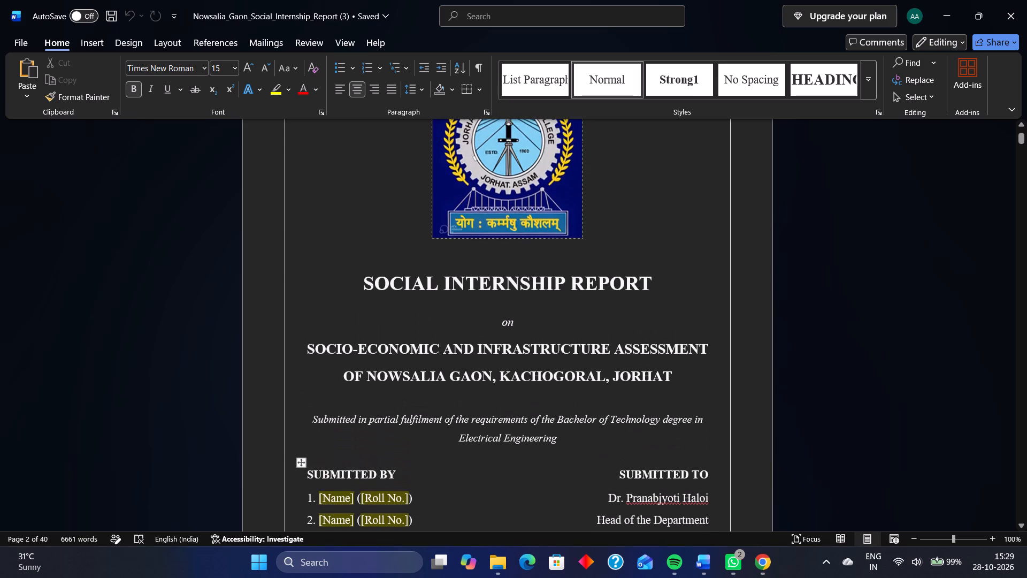
scroll(616, 384, "down", 1)
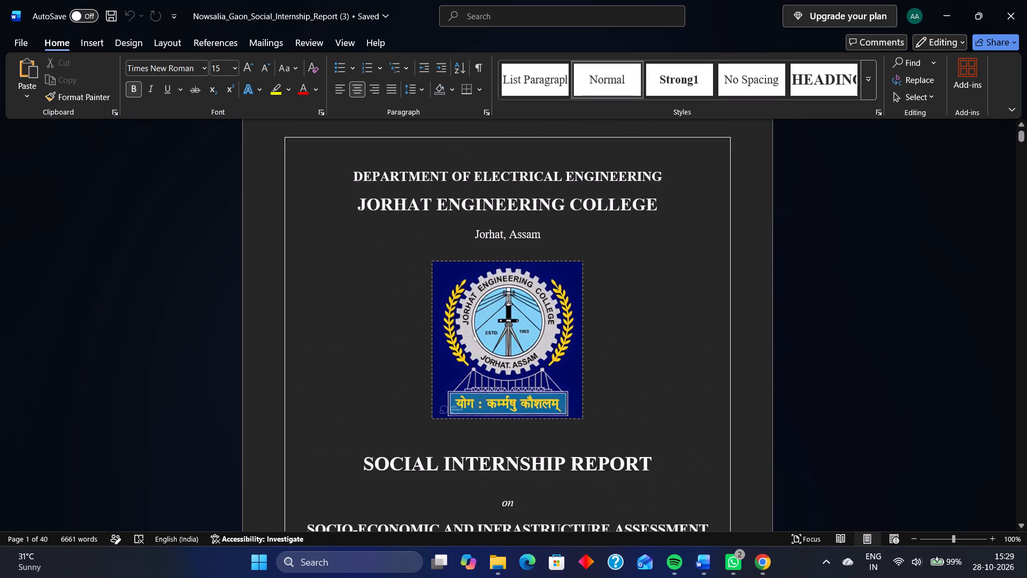
scroll(616, 384, "down", 1)
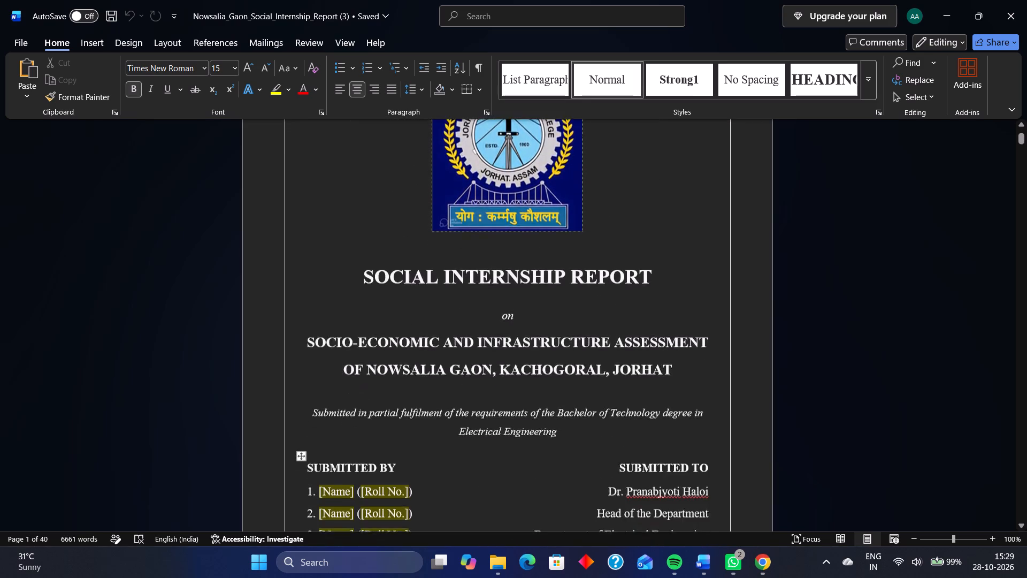
Examine the cover page, the YEAR – 2026 line on the second page and the blank page that follows.
scroll(616, 384, "down", 1)
scroll(616, 384, "up", 1)
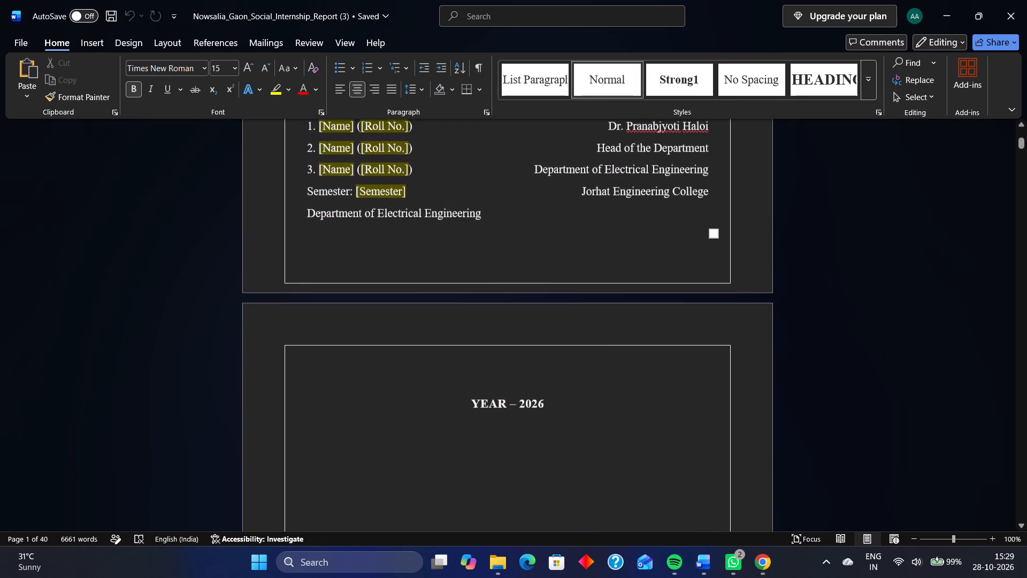
scroll(616, 384, "up", 1)
scroll(616, 384, "down", 1)
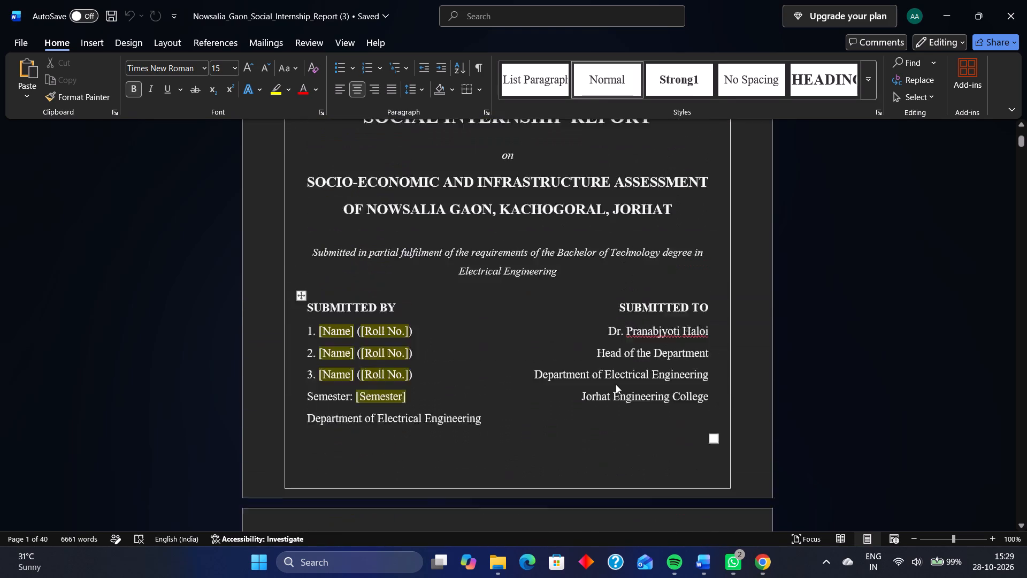
scroll(616, 384, "down", 7)
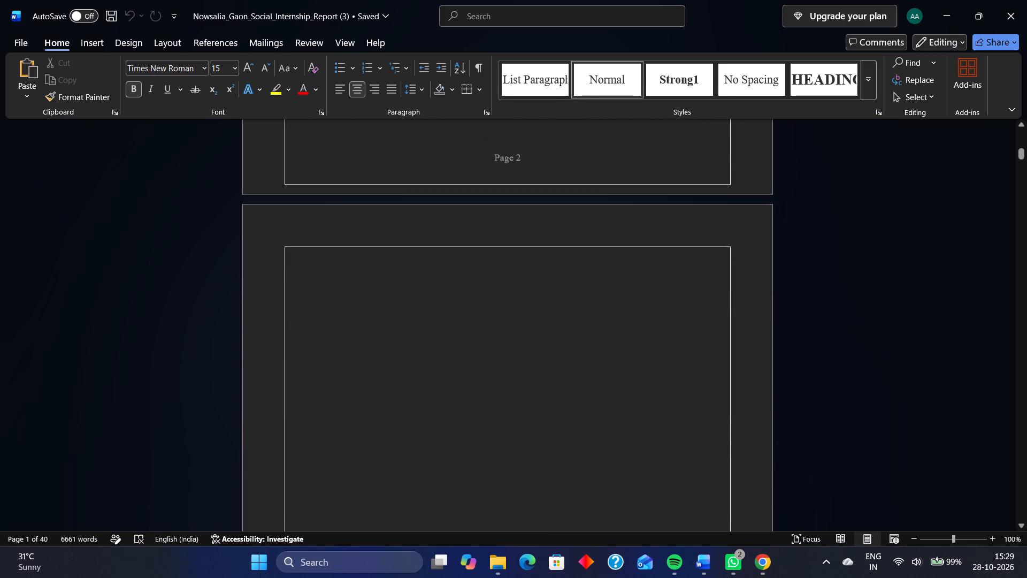
scroll(616, 384, "down", 7)
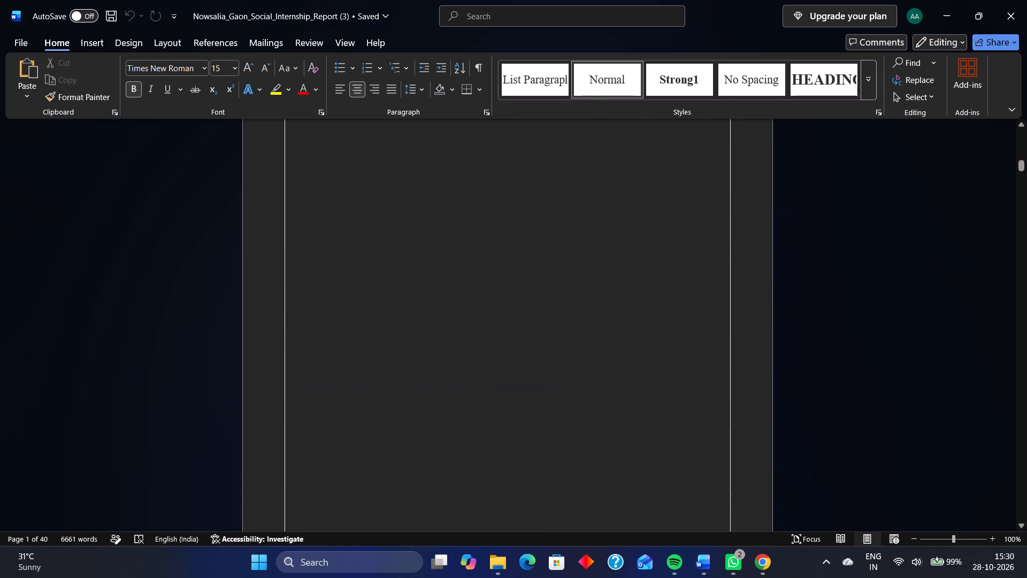
scroll(616, 384, "down", 3)
scroll(616, 384, "up", 1)
scroll(616, 384, "down", 1)
scroll(616, 384, "up", 9)
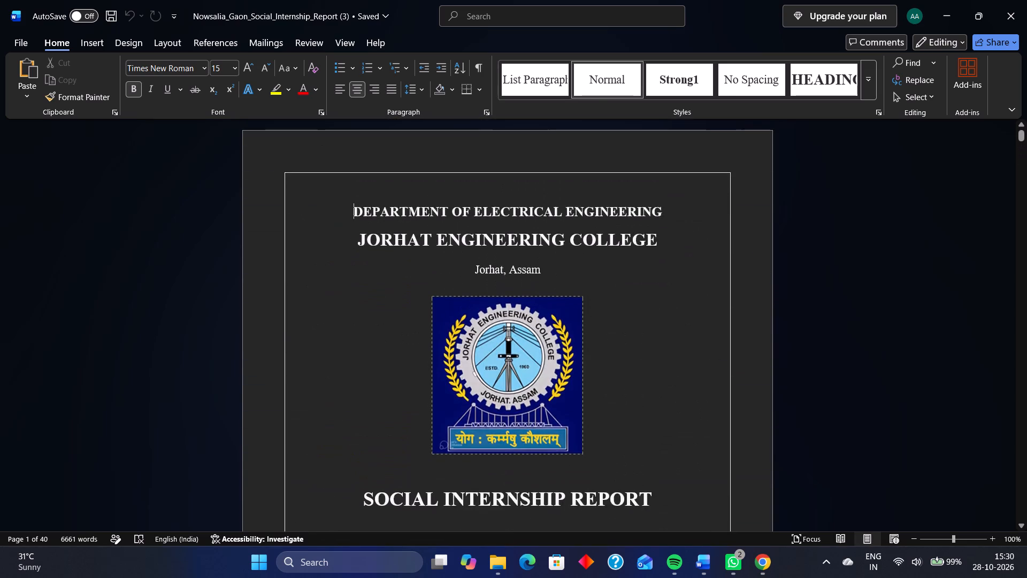
scroll(616, 384, "down", 1)
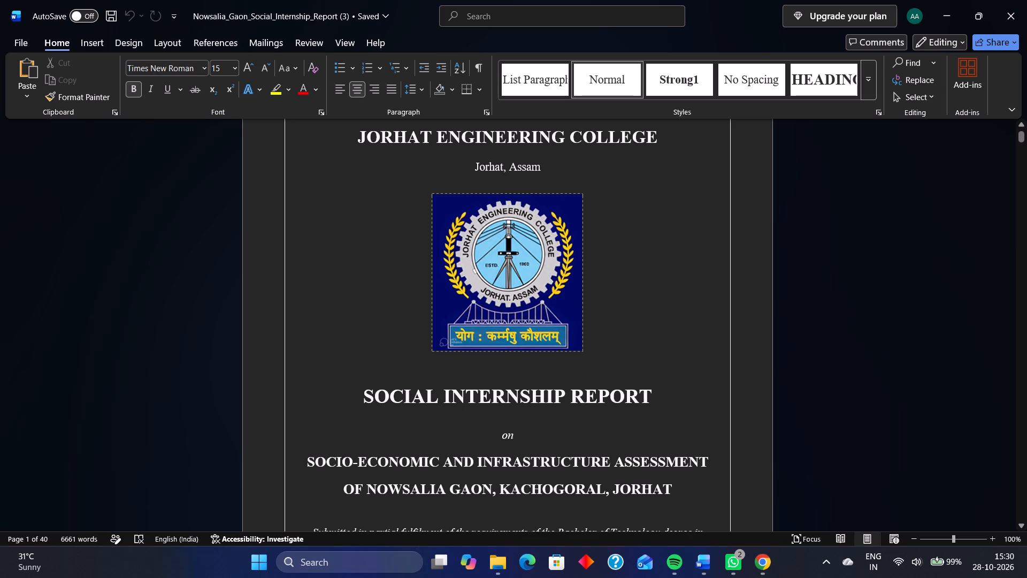
scroll(555, 219, "up", 1)
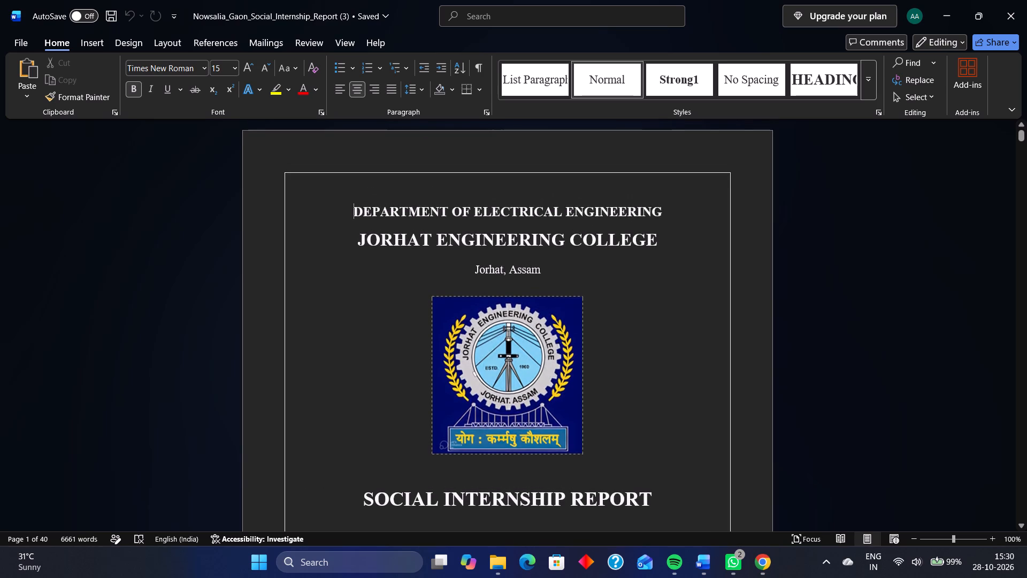
Set the DEPARTMENT OF ELECTRICAL ENGINEERING and JORHAT ENGINEERING COLLEGE lines on the cover page to font size 18.
left_click_drag(345, 210, 625, 246)
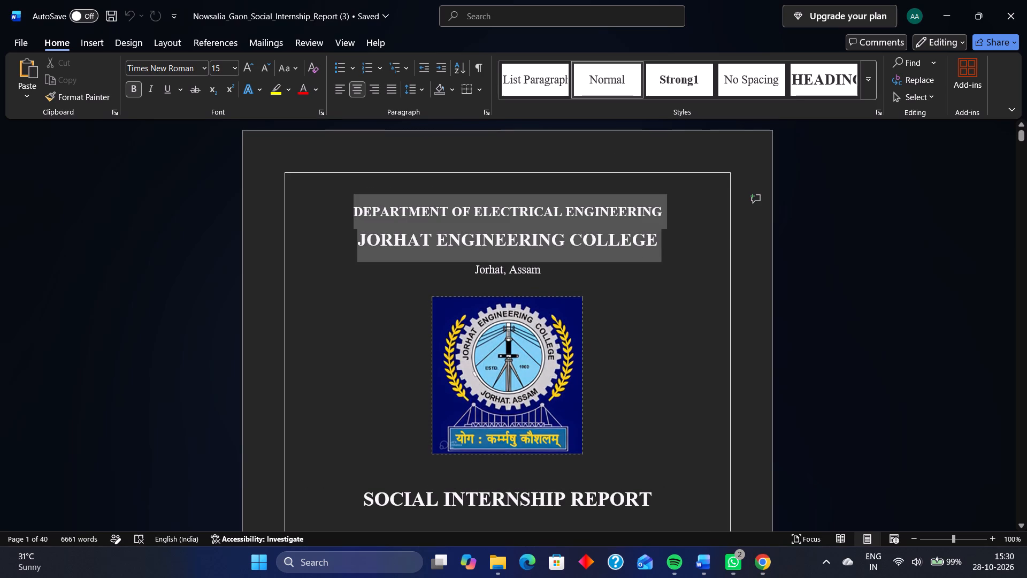
left_click_drag(625, 246, 625, 246)
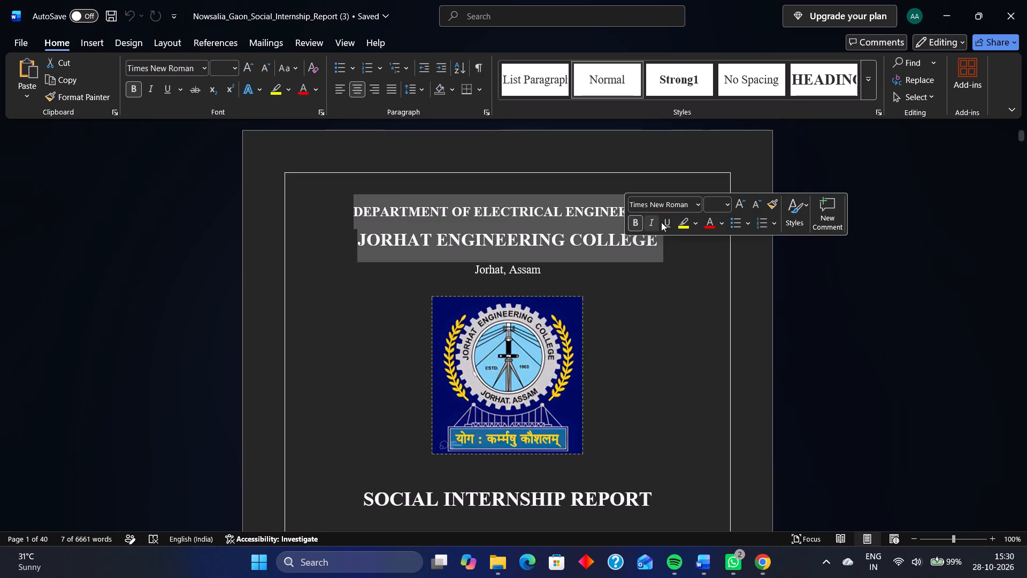
left_click(729, 205)
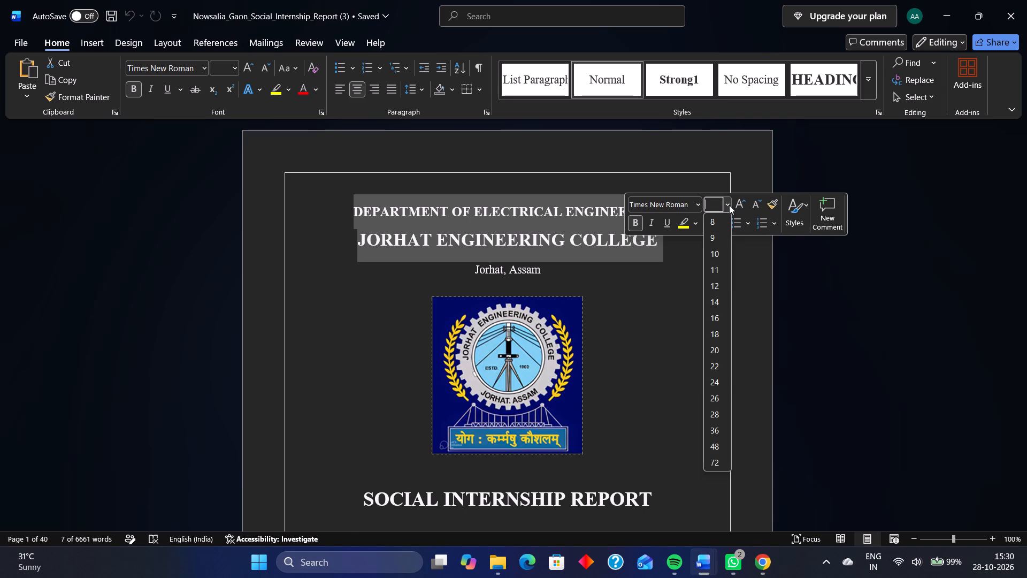
left_click(722, 334)
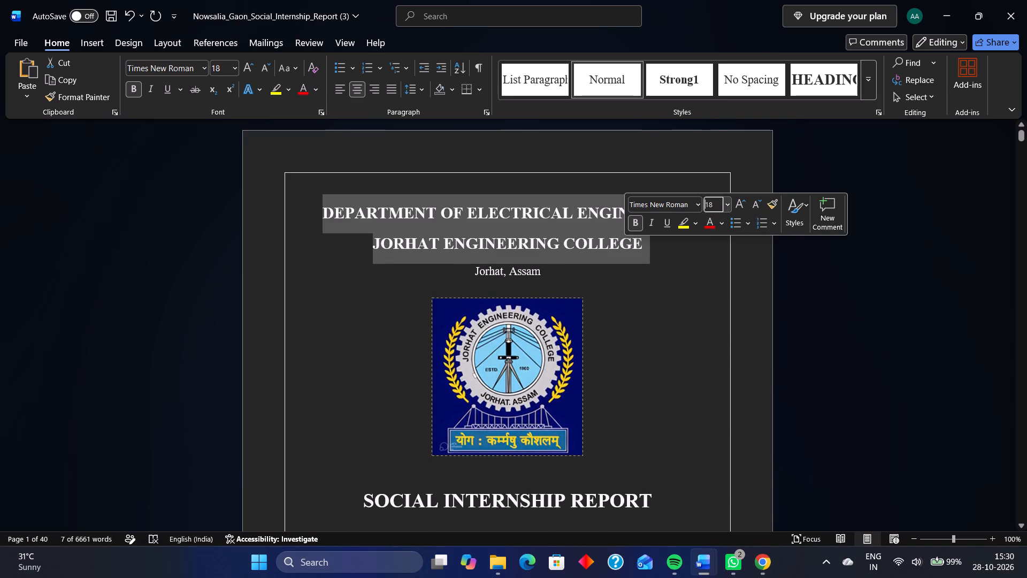
Set the "Jorhat, Assam" line on the cover page to font size 12.
left_click_drag(468, 271, 545, 274)
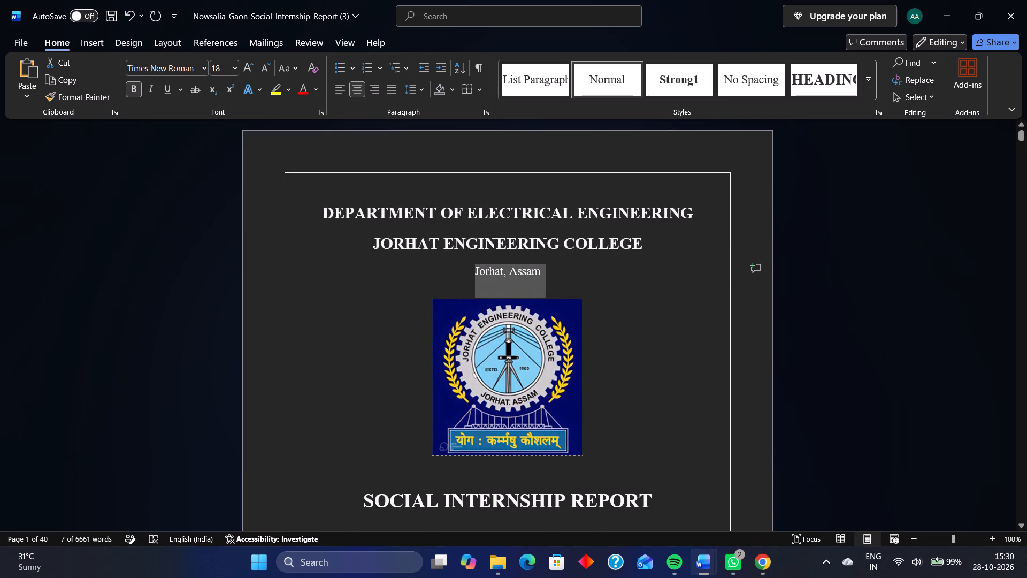
left_click_drag(545, 274, 547, 274)
left_click(649, 234)
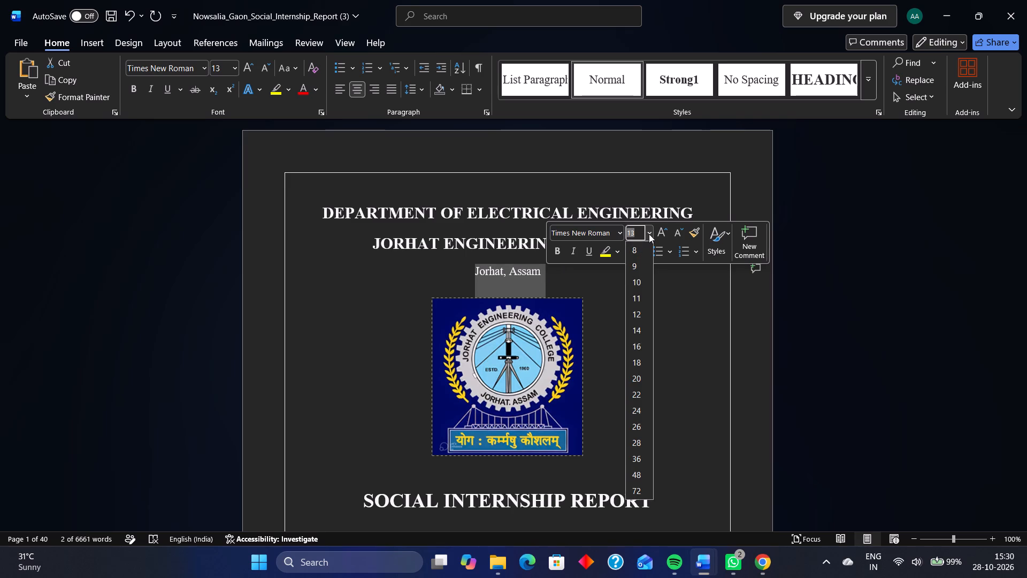
left_click(645, 310)
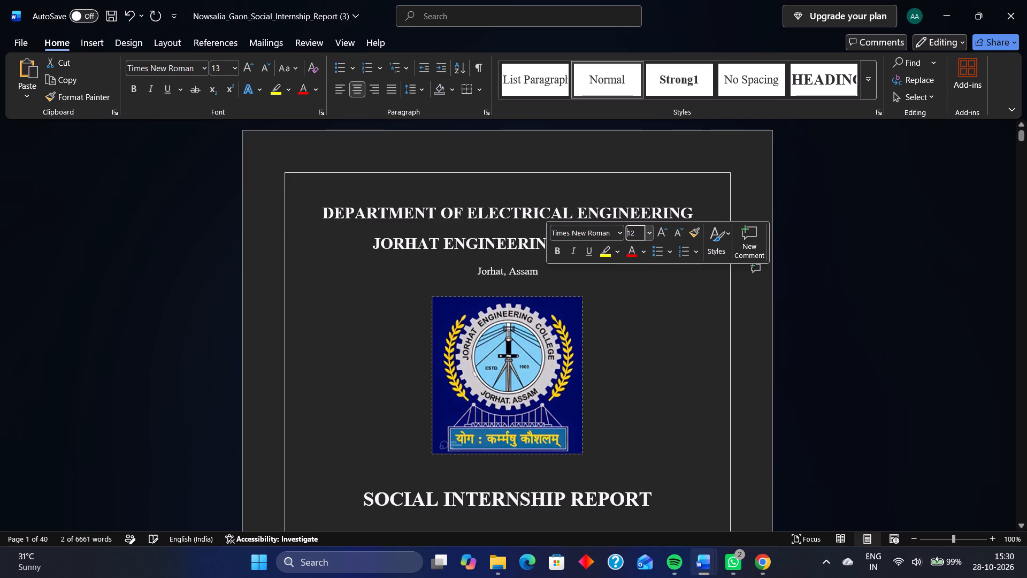
left_click(622, 371)
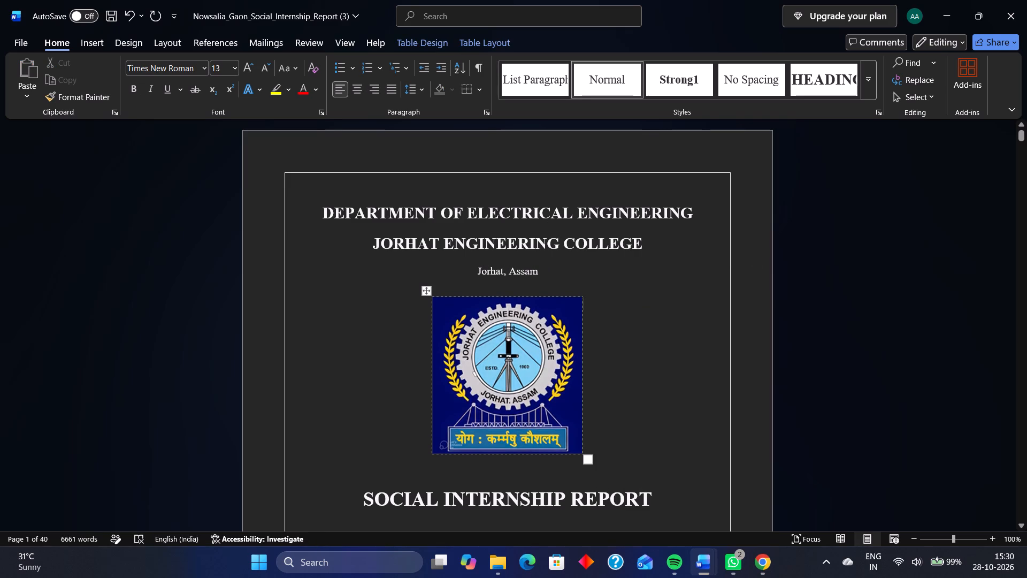
Add the line "YEAR-2026" directly below "Jorhat, Assam" on the cover page, leaving no blank paragraph above the logo.
left_click(543, 268)
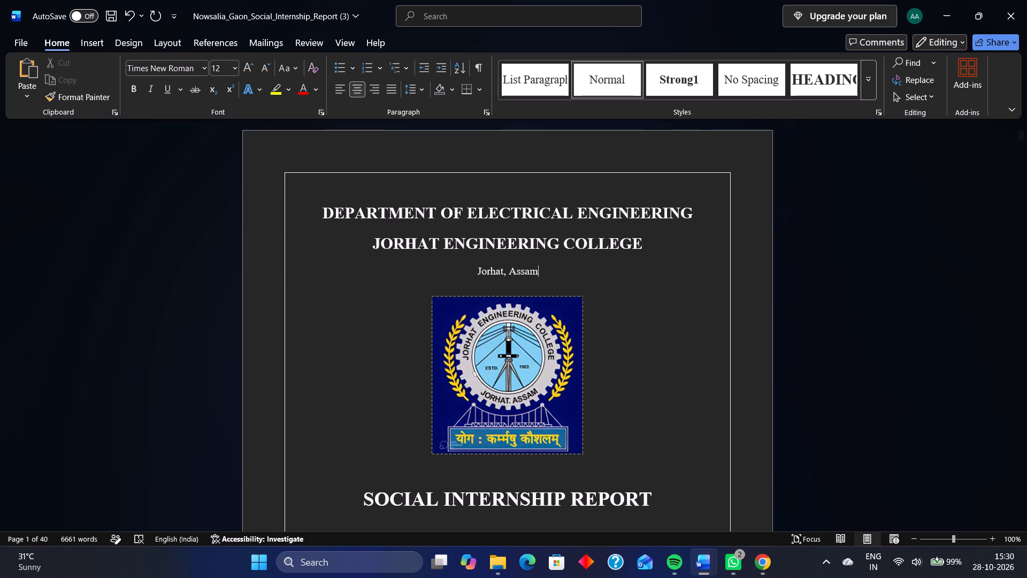
key("shift+Return")
scroll(543, 268, "down", 4)
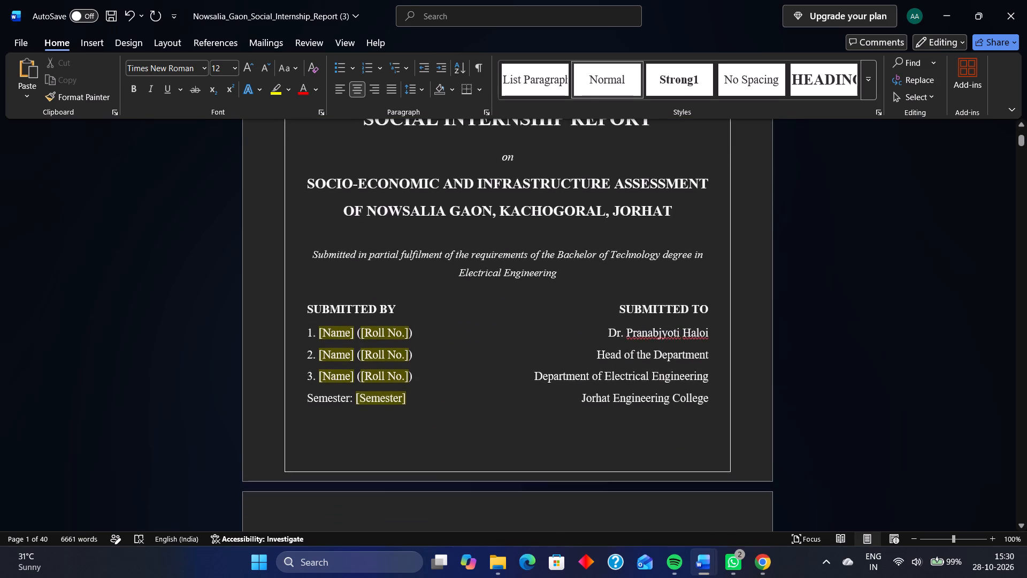
scroll(543, 268, "up", 2)
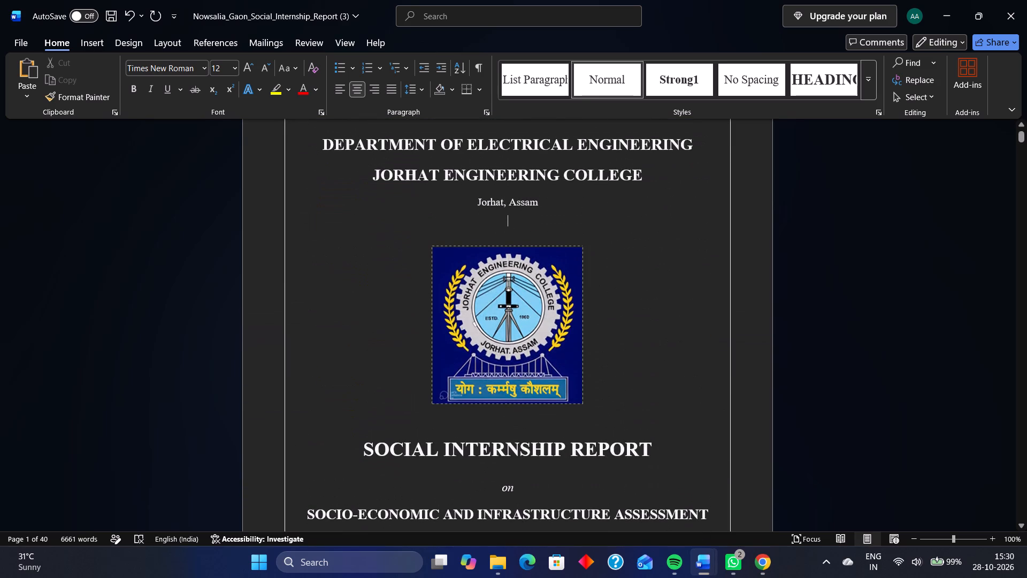
key("y")
type("EAR")
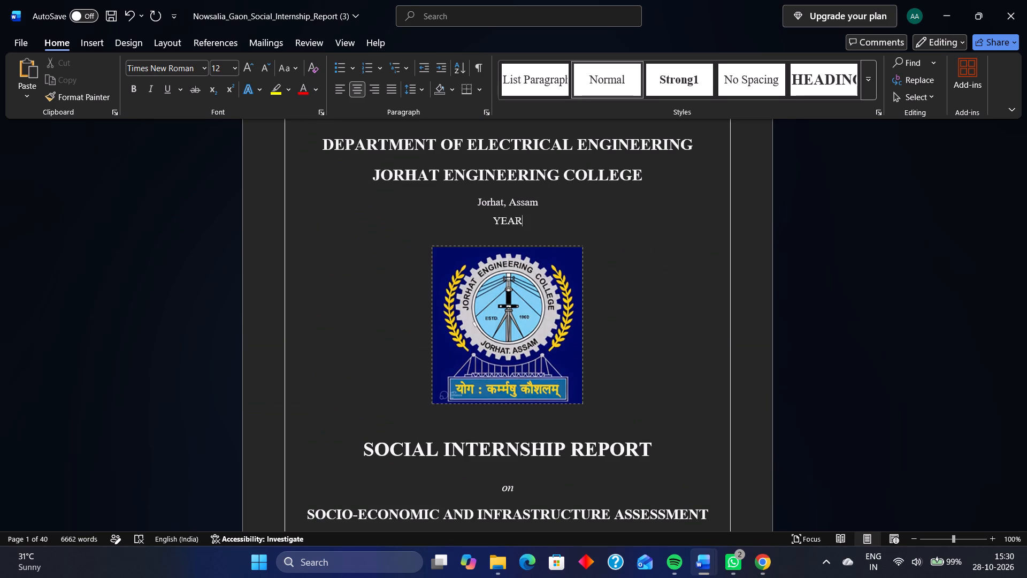
key("minus")
type("202")
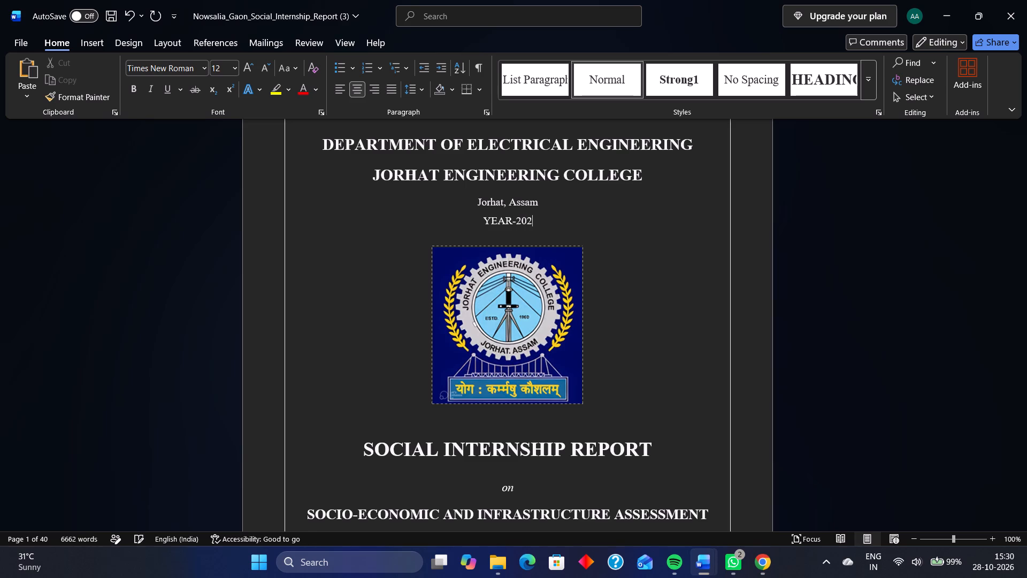
key("6")
key("Return")
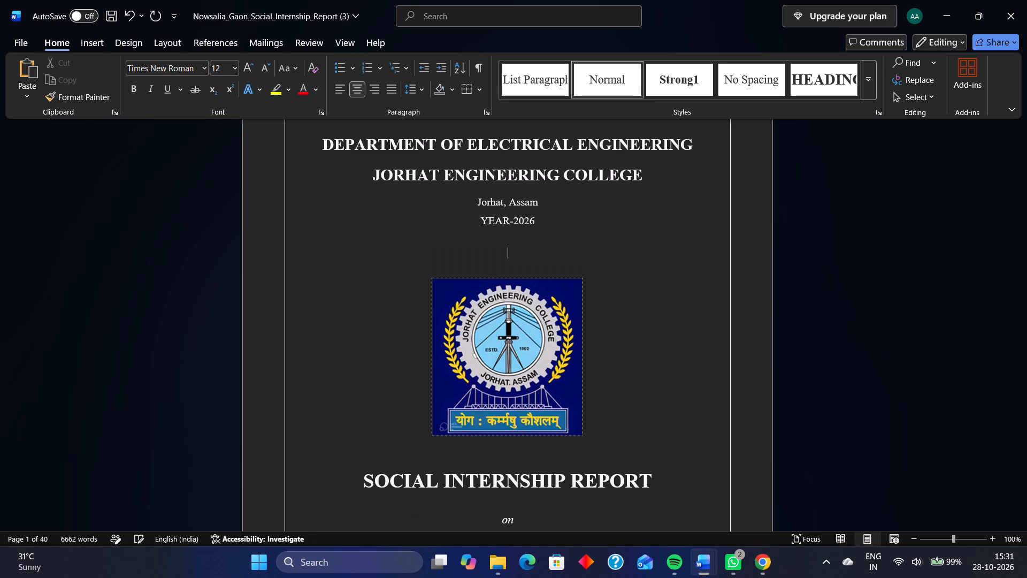
key("BackSpace")
key("BackSpace")
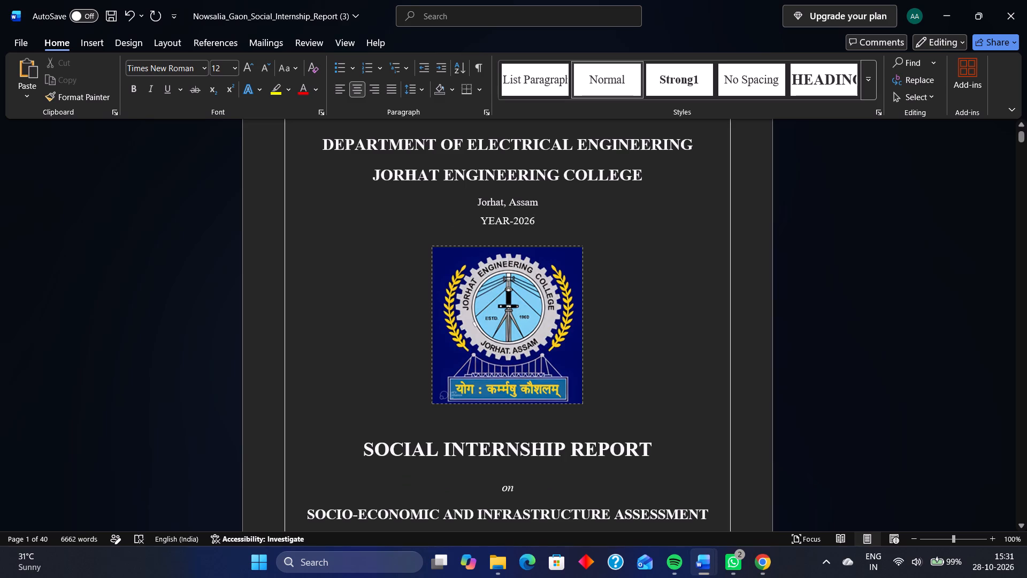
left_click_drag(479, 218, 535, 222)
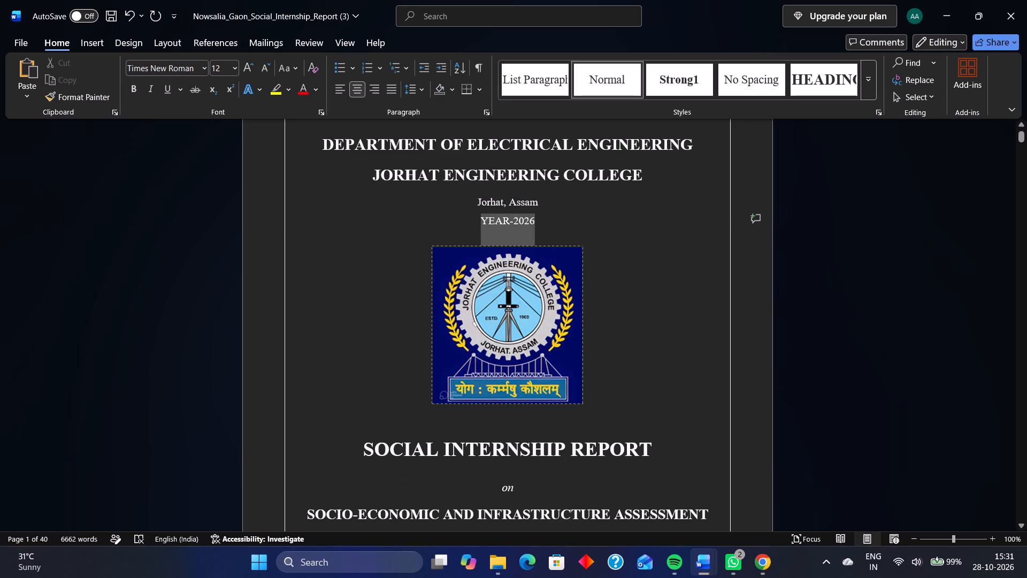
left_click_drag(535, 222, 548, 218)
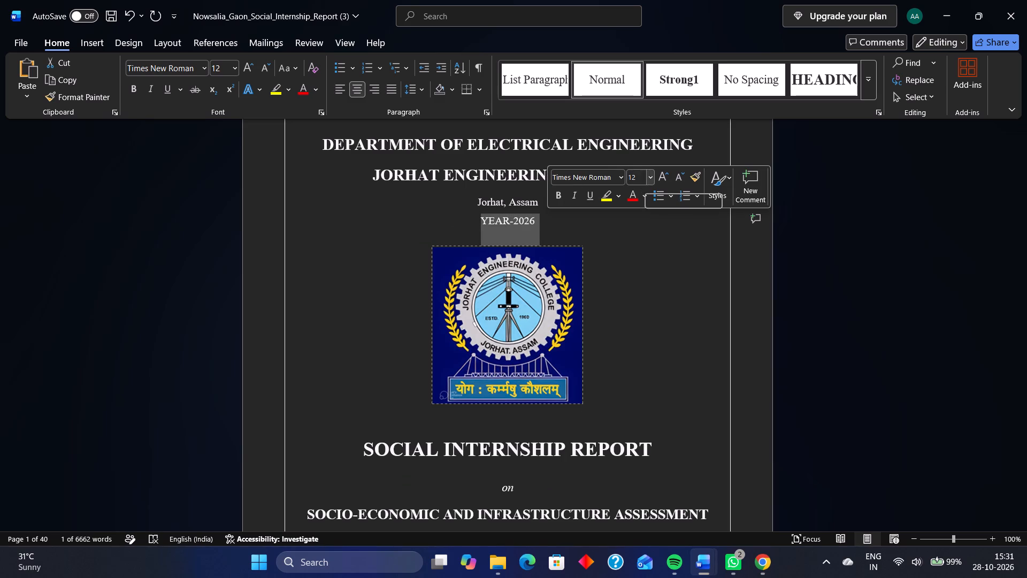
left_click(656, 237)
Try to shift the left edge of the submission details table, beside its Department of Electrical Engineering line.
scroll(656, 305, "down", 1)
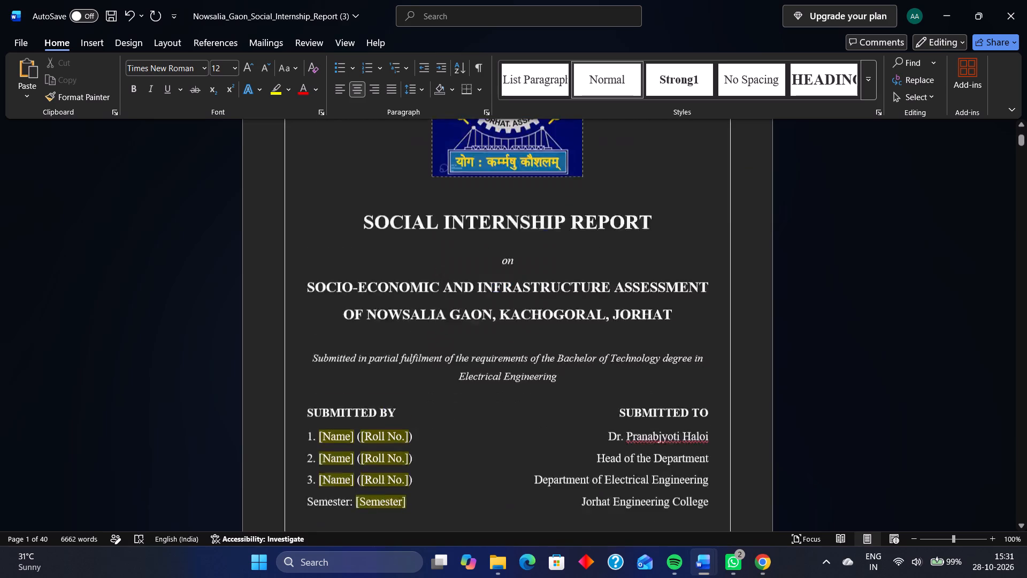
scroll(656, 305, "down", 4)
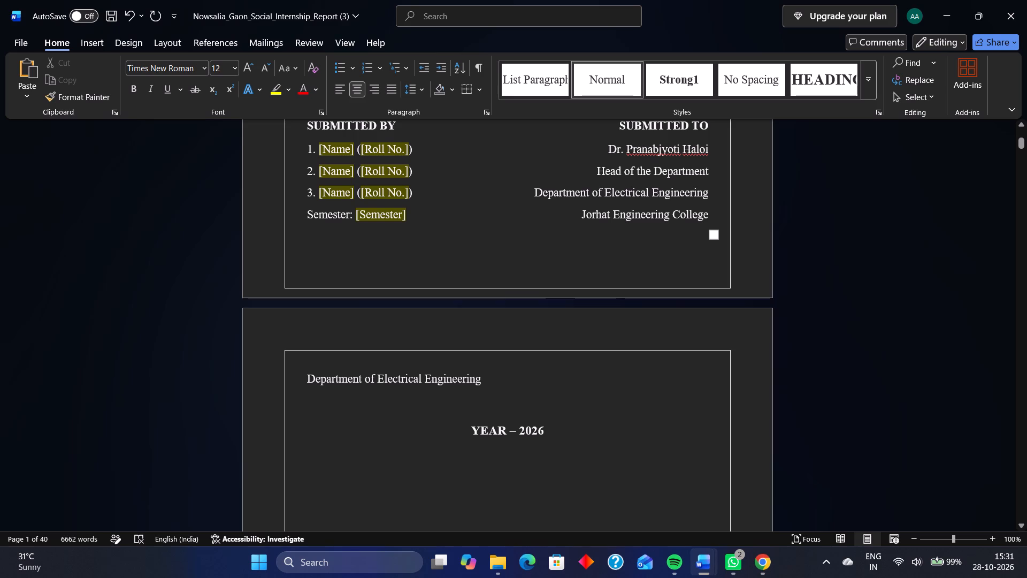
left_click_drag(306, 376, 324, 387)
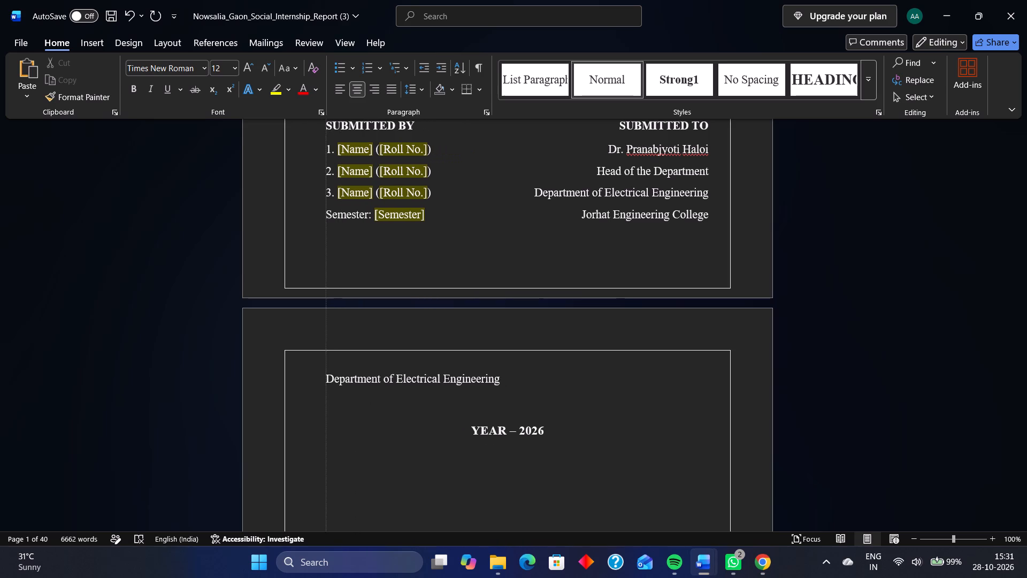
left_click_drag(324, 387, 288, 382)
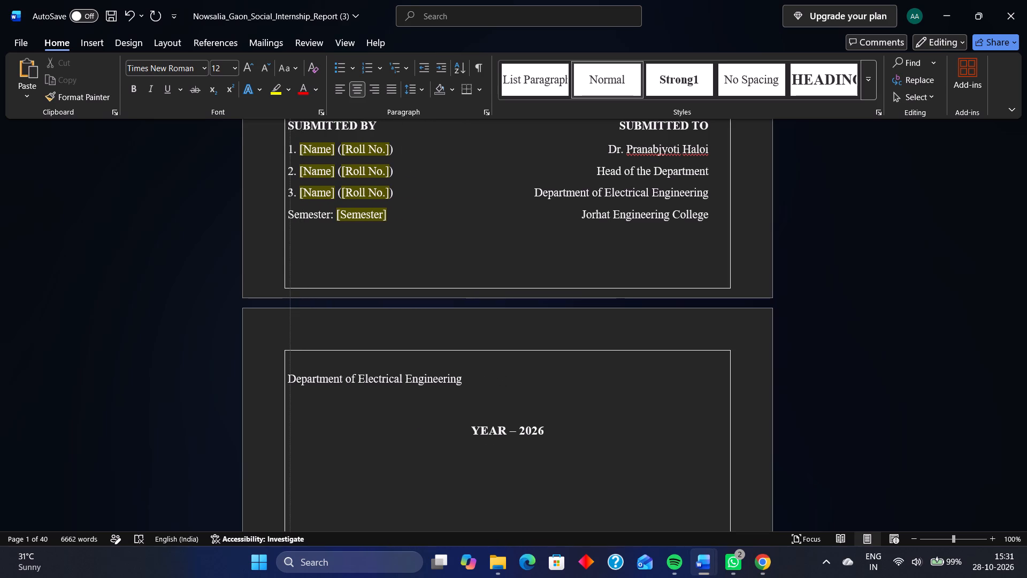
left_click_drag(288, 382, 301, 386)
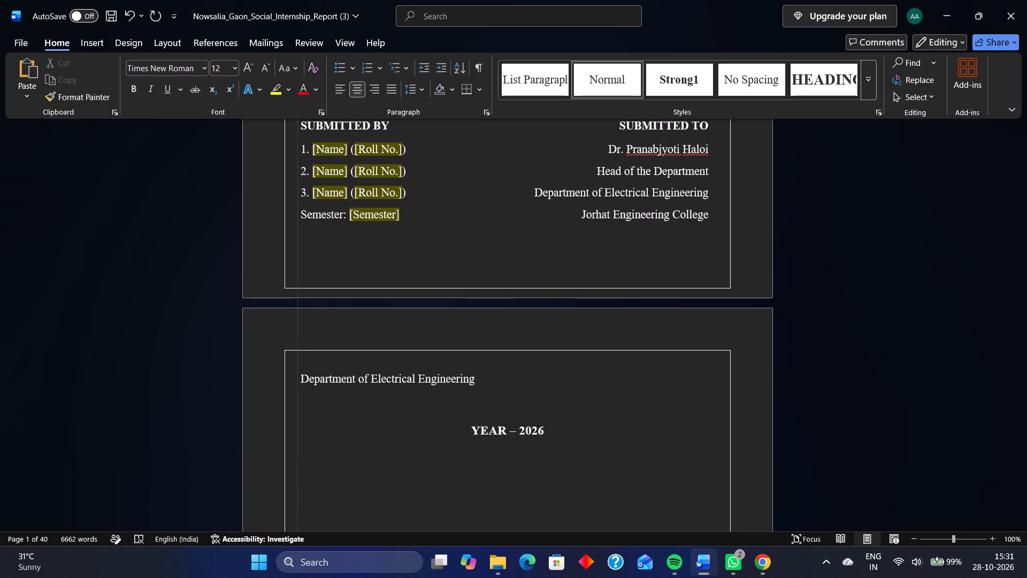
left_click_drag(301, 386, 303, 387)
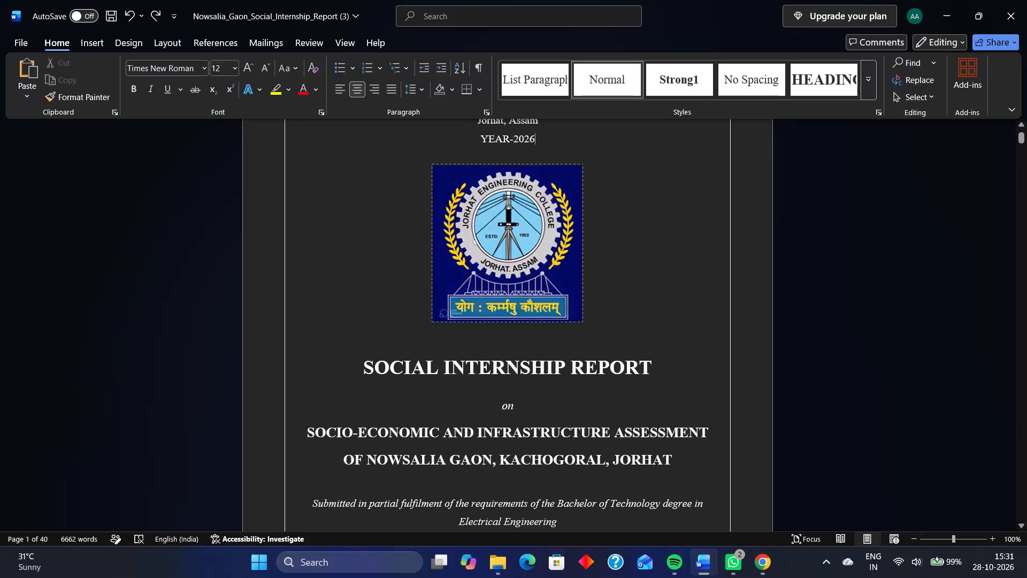
Delete the "Department of Electrical Engineering" text that has spilled over to the top of page 2.
scroll(486, 360, "down", 5)
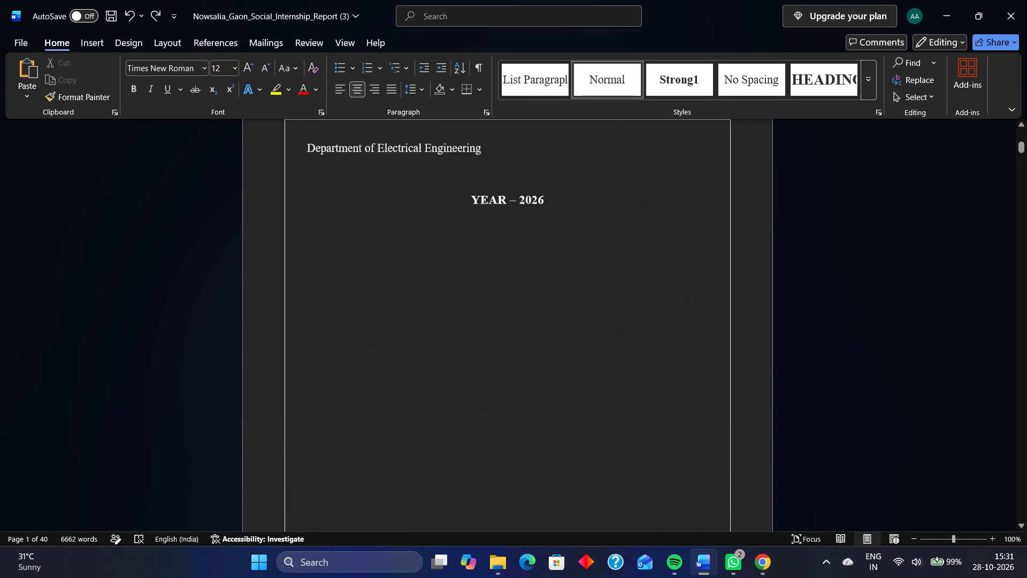
scroll(486, 360, "down", 1)
scroll(486, 360, "up", 2)
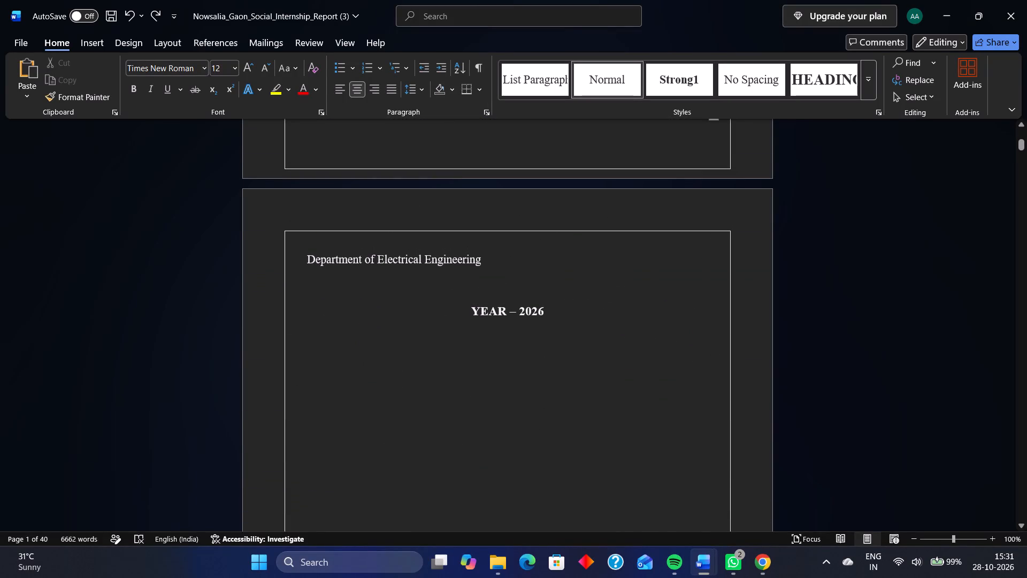
left_click(480, 261)
key("BackSpace")
key("BackSpace")
key("BackSpace")
key("BackSpace")
key("BackSpace")
key("BackSpace")
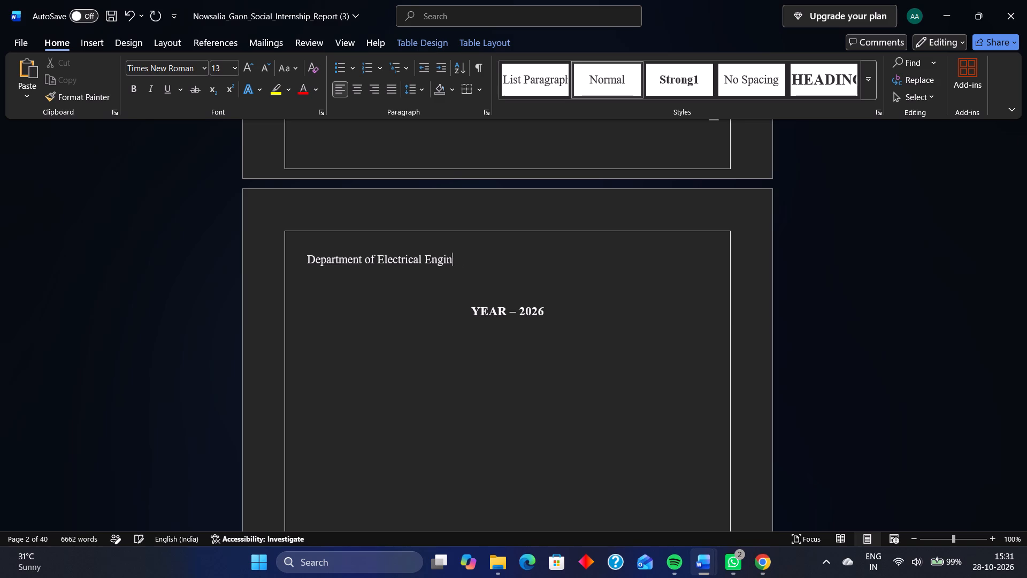
key("BackSpace")
key("BackSpace")
key("BackSpace")
key("BackSpace")
key("BackSpace")
key("BackSpace")
key("BackSpace")
key("BackSpace")
key("BackSpace")
key("BackSpace")
key("BackSpace")
key("BackSpace")
key("BackSpace")
key("BackSpace")
key("BackSpace")
key("BackSpace")
key("BackSpace")
key("BackSpace")
key("BackSpace")
key("BackSpace")
key("BackSpace")
key("BackSpace")
key("BackSpace")
key("BackSpace")
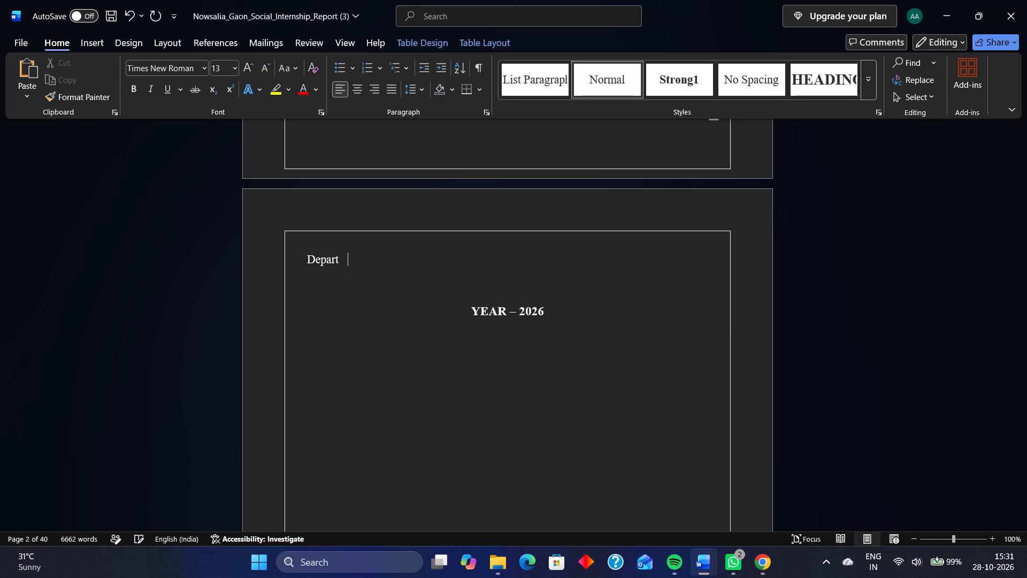
key("BackSpace")
key("BackSpace")
key("BackSpace")
key("BackSpace")
key("BackSpace")
key("BackSpace")
Delete the "YEAR – 2026" line on page 2 together with its emptied paragraph.
left_click(547, 309)
key("BackSpace")
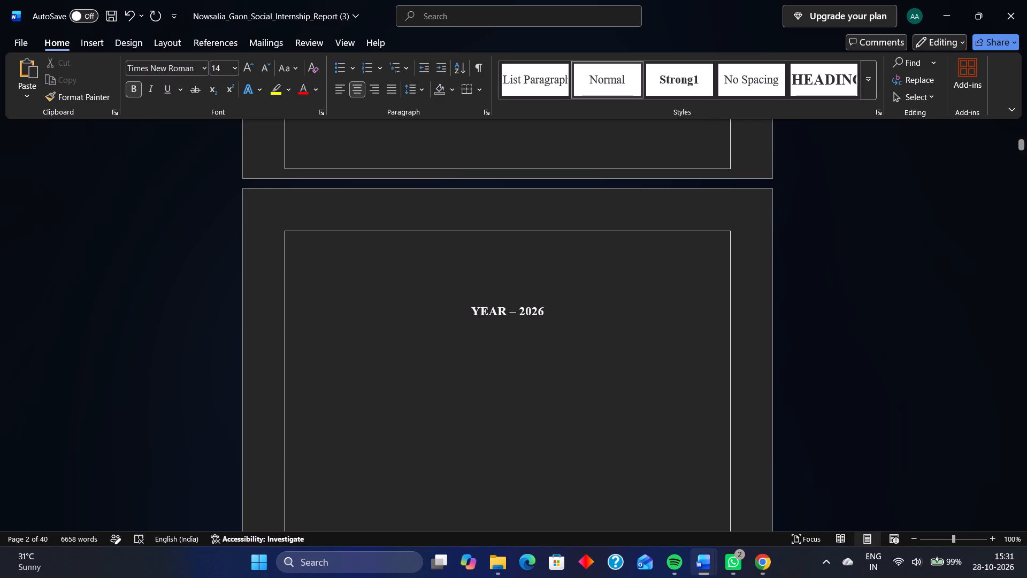
key("BackSpace")
key("BackSpace")
key("BackSpace")
key("BackSpace")
key("BackSpace")
key("BackSpace")
key("BackSpace")
key("BackSpace")
key("BackSpace")
key("BackSpace")
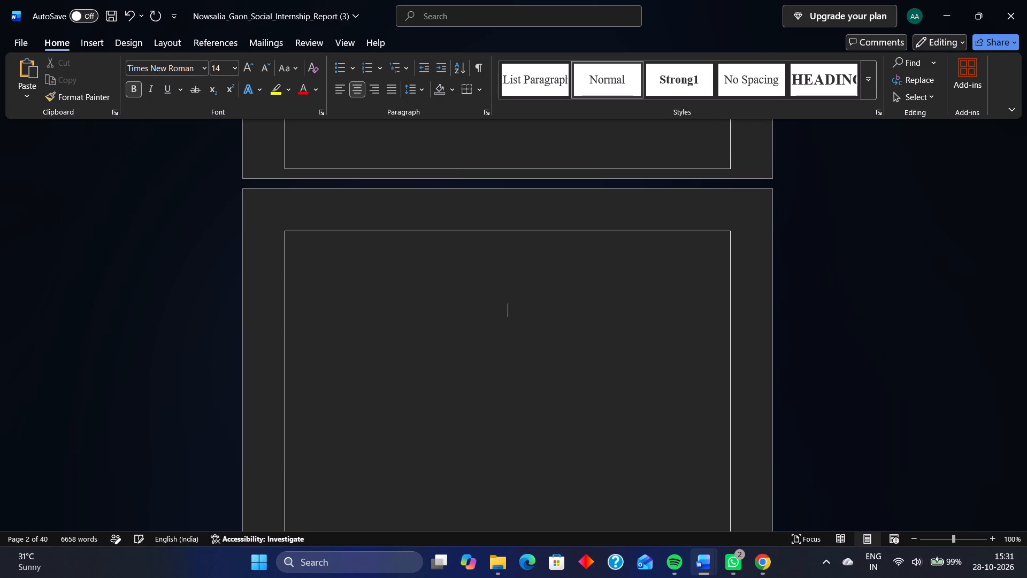
key("BackSpace")
key("BackSpace")
key("BackSpace")
key("BackSpace")
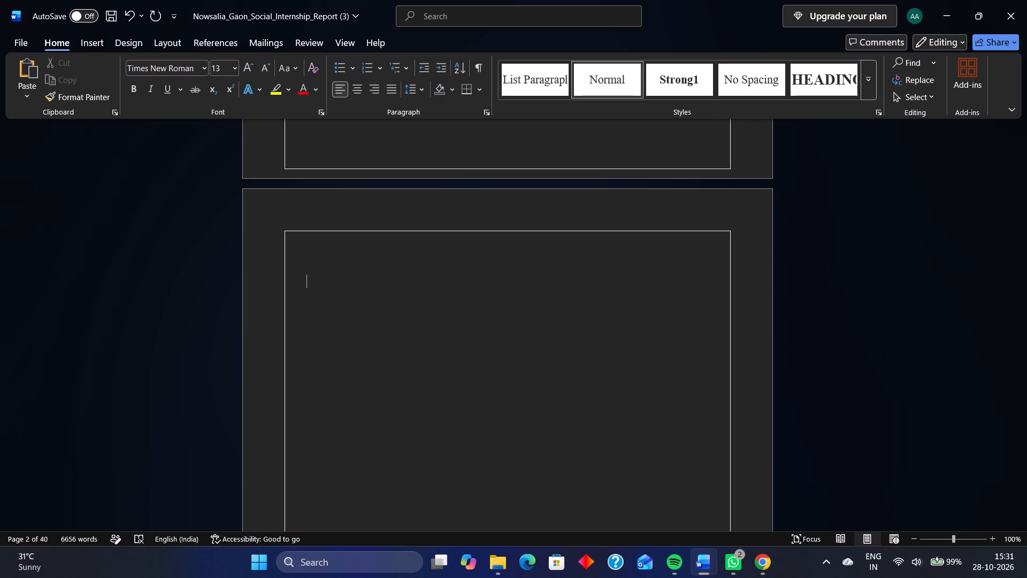
Look through the report from page 2 to the section 5 household tables and back to the cover page, checking content and layout.
scroll(614, 337, "down", 3)
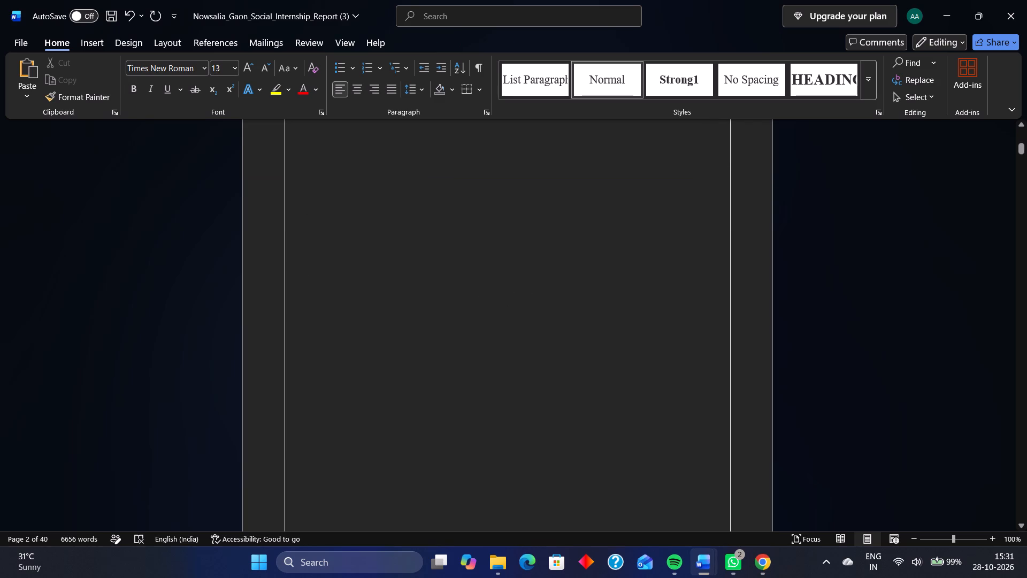
scroll(614, 337, "down", 13)
scroll(614, 337, "up", 3)
scroll(614, 337, "down", 4)
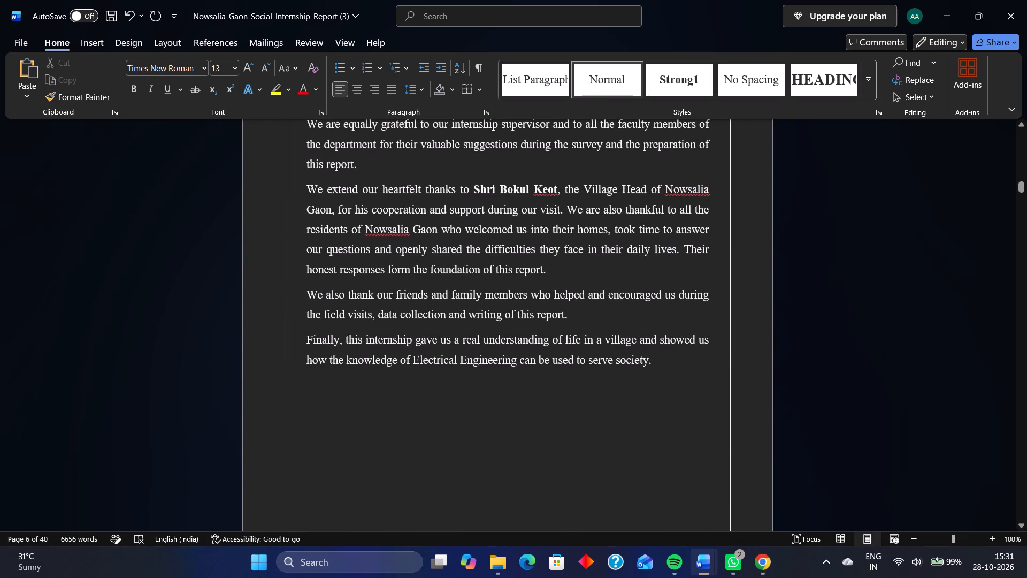
scroll(614, 337, "down", 8)
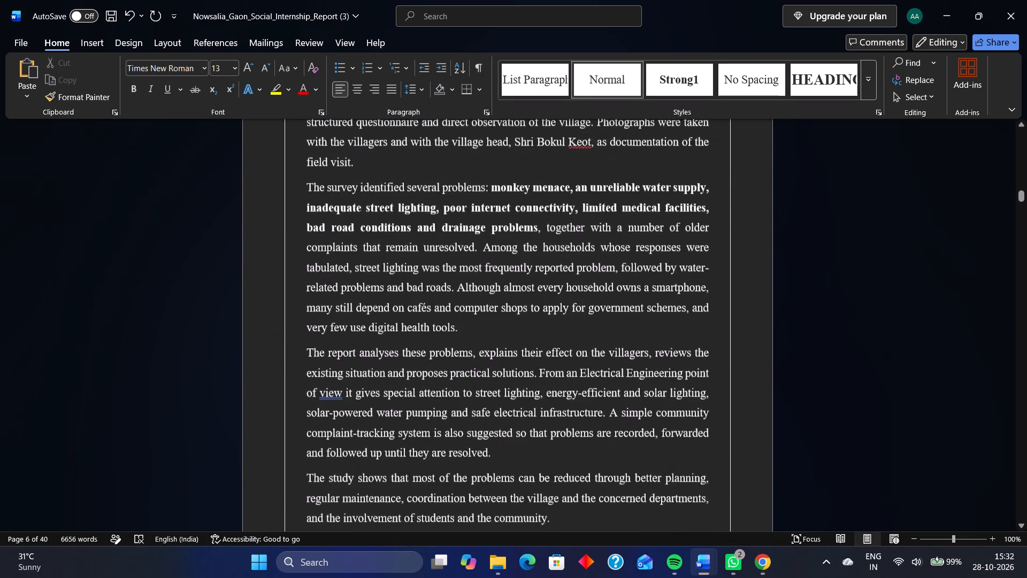
scroll(614, 337, "down", 10)
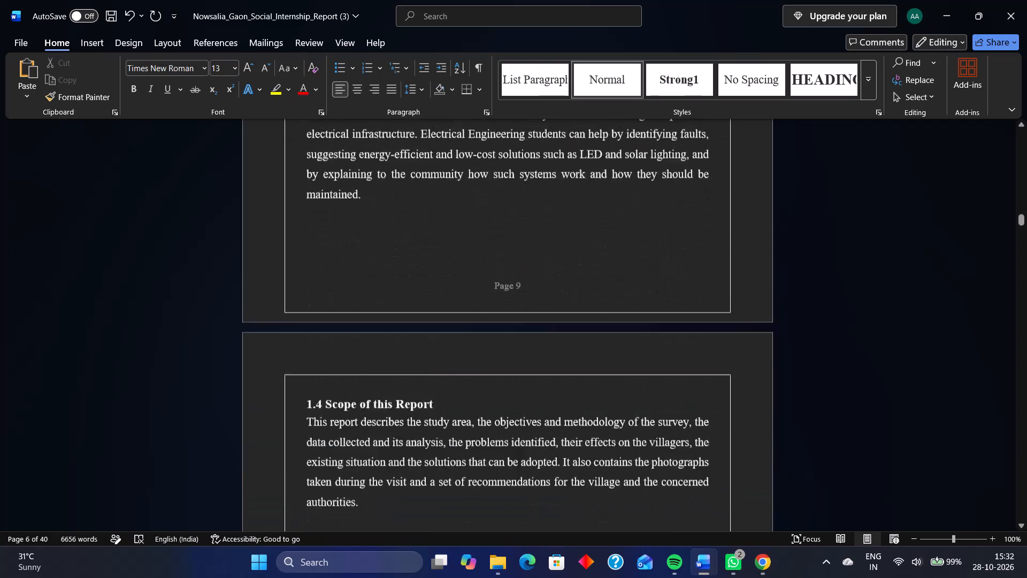
scroll(614, 337, "down", 6)
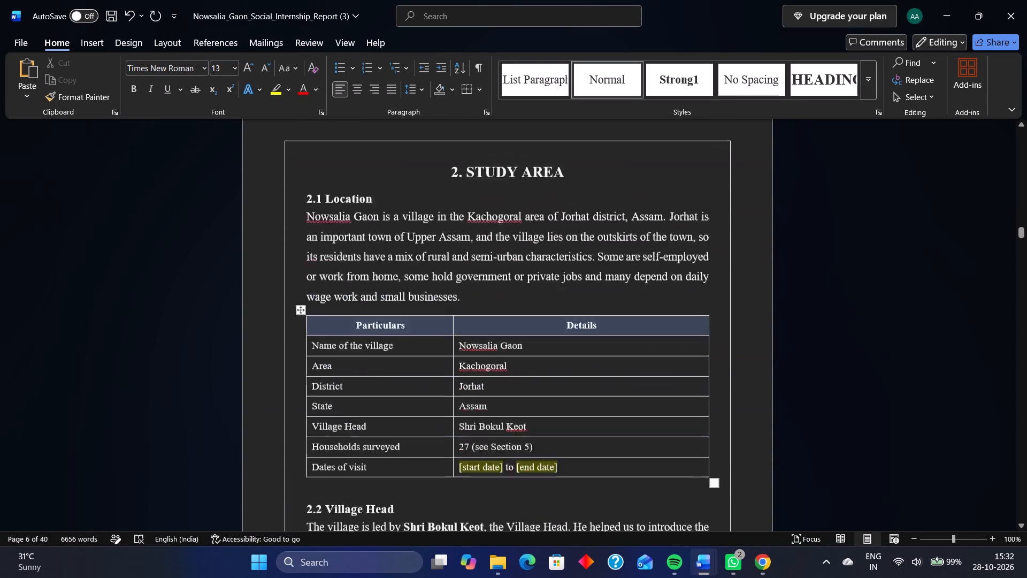
scroll(614, 337, "down", 3)
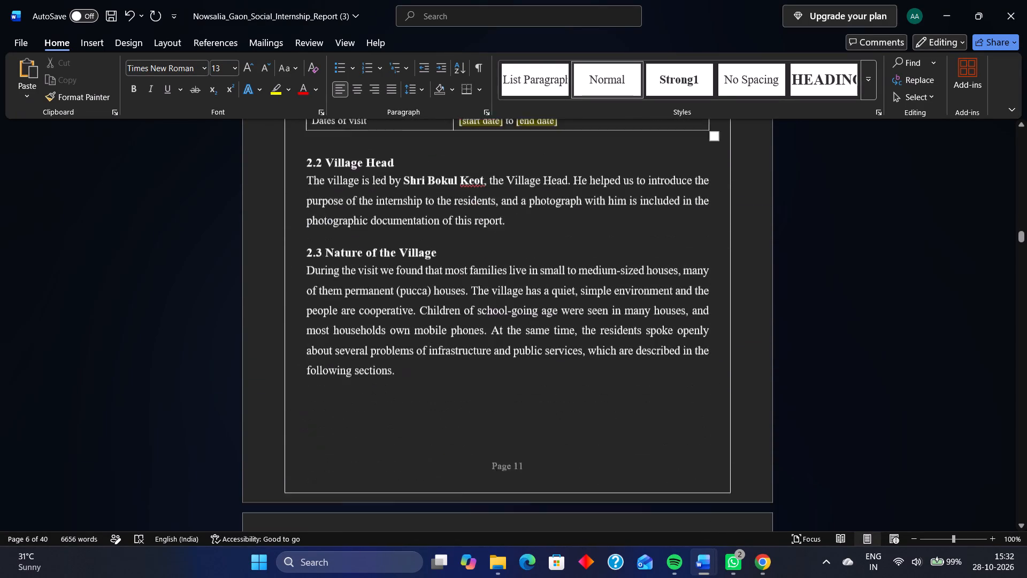
scroll(614, 337, "down", 10)
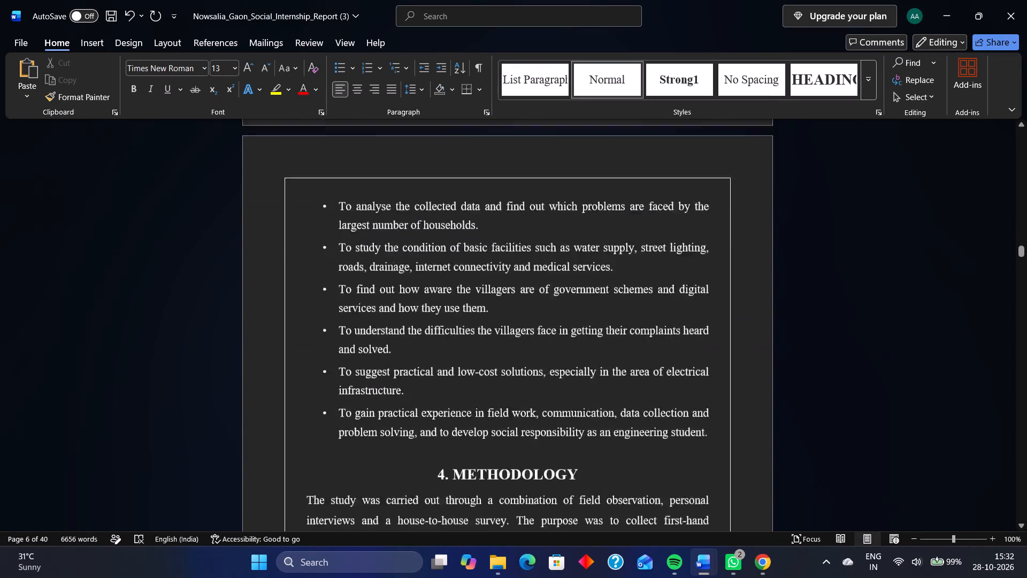
scroll(614, 337, "down", 6)
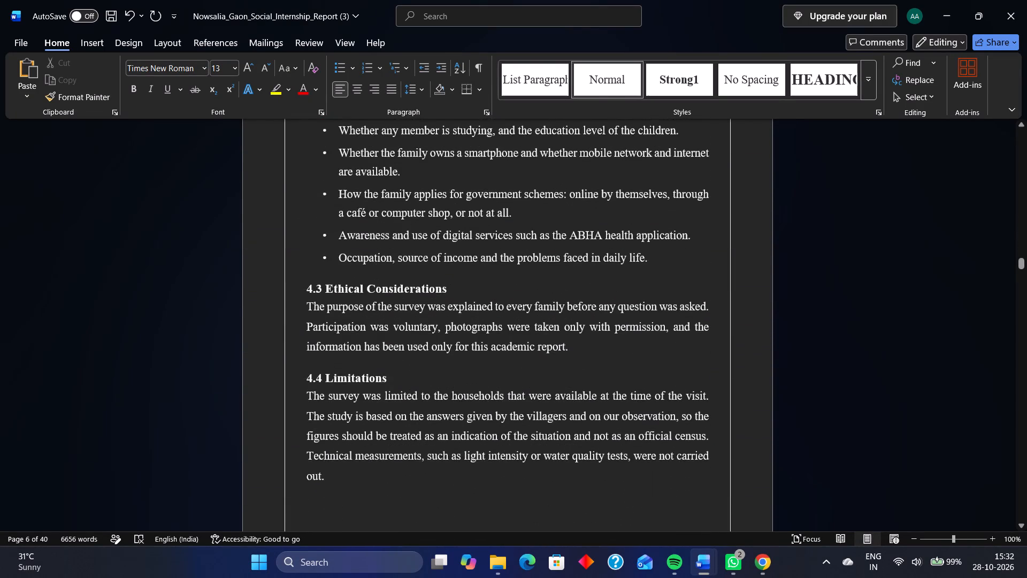
scroll(614, 337, "down", 5)
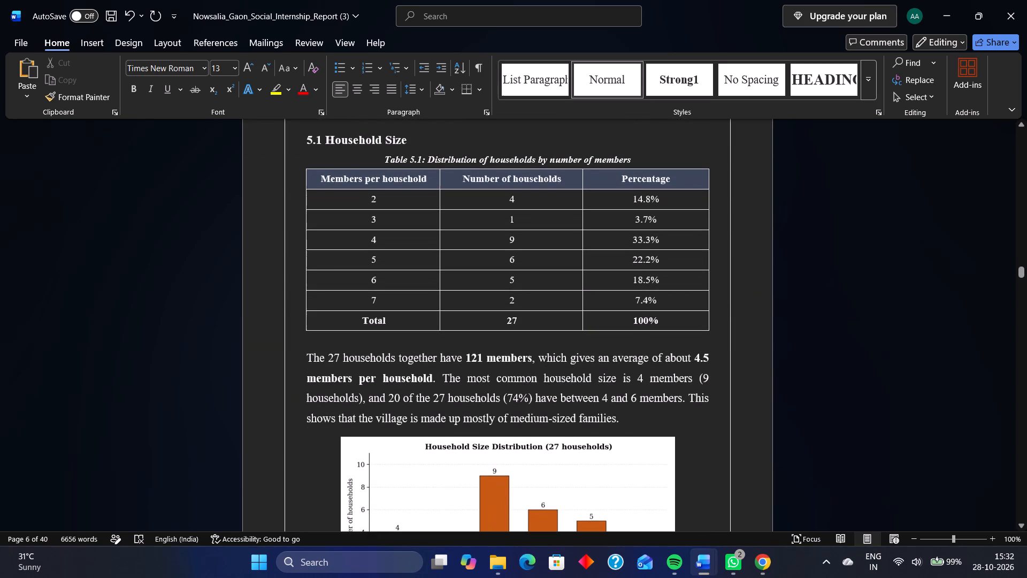
scroll(614, 337, "down", 1)
scroll(614, 337, "up", 18)
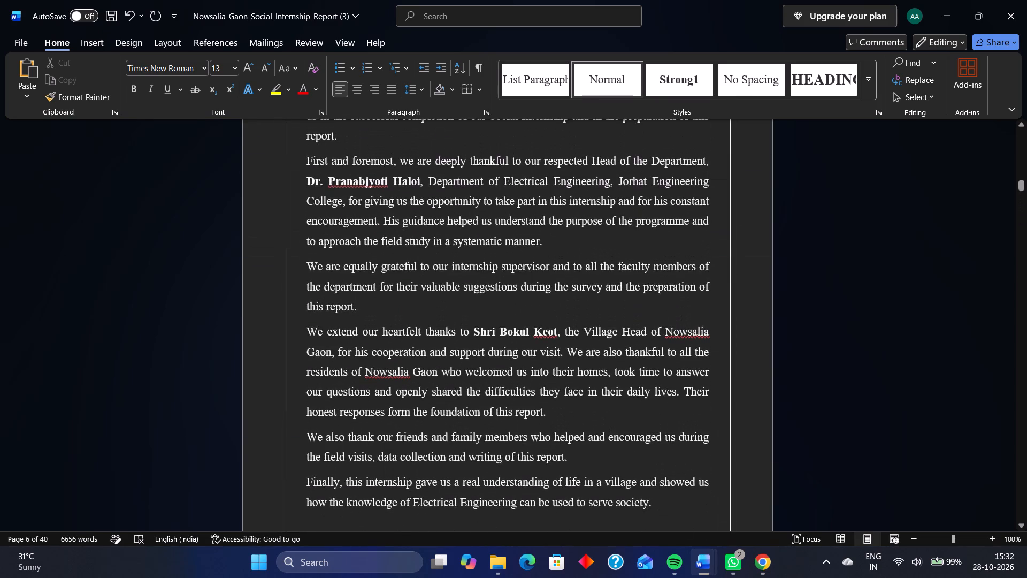
scroll(614, 337, "up", 14)
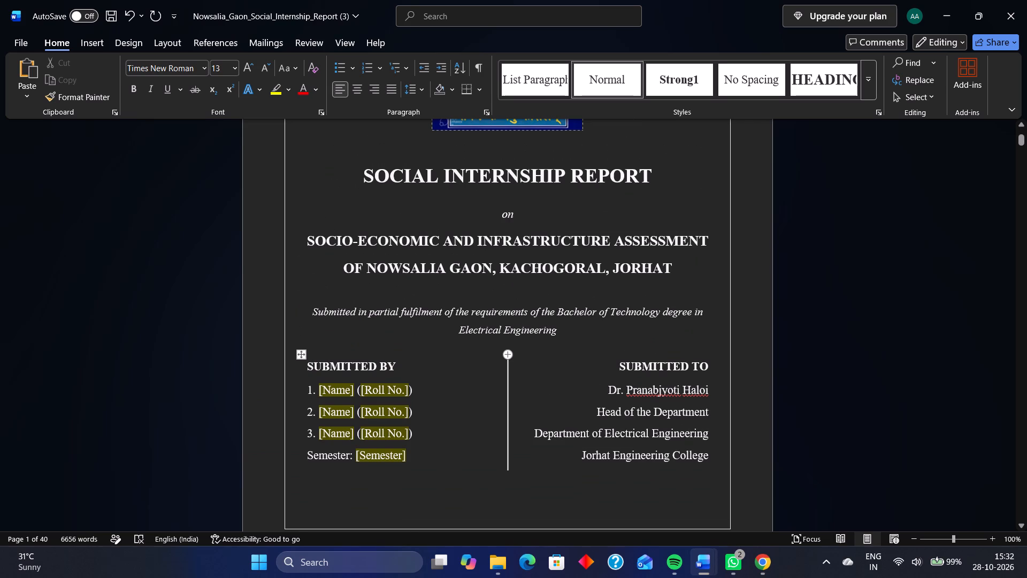
scroll(522, 377, "up", 3)
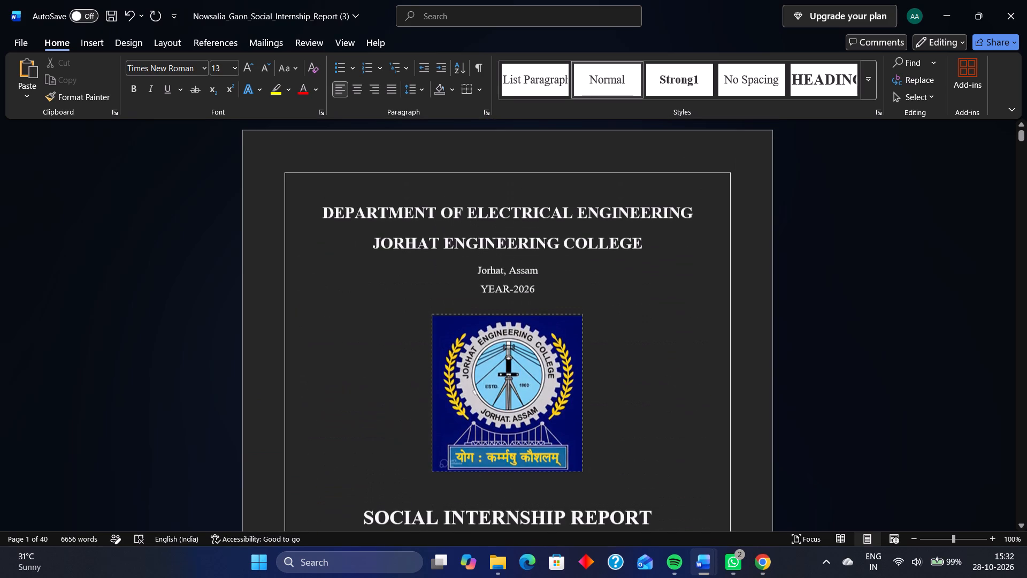
Set the "SOCIAL INTERNSHIP REPORT" title on the cover page to font size 18.
scroll(663, 362, "down", 1)
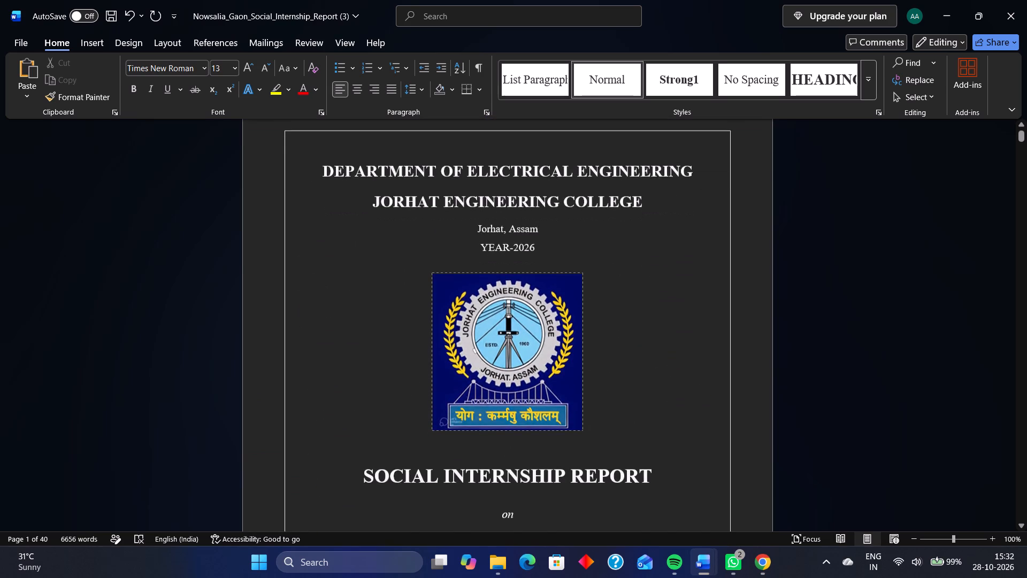
scroll(663, 362, "down", 2)
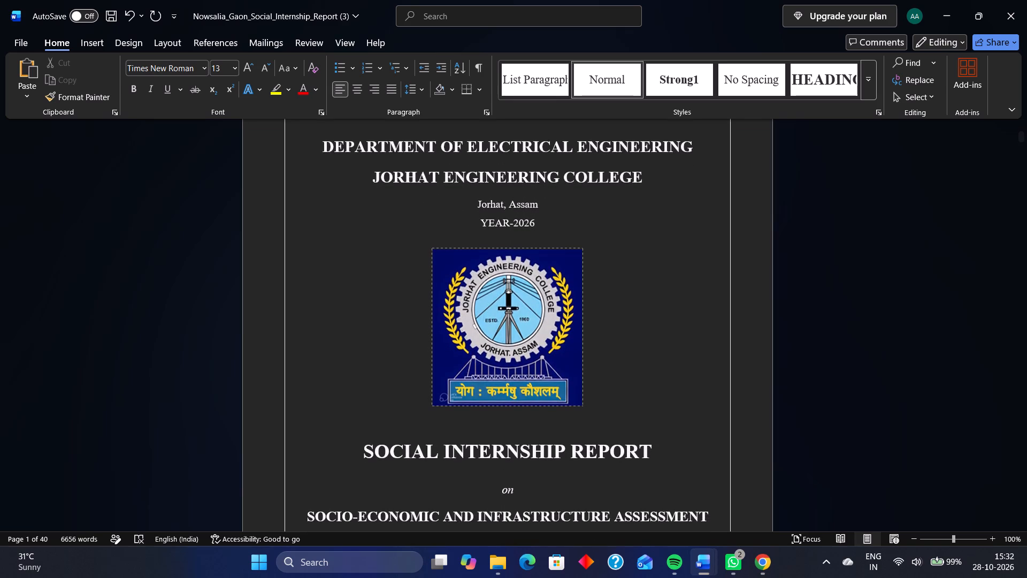
left_click(663, 362)
scroll(663, 362, "down", 1)
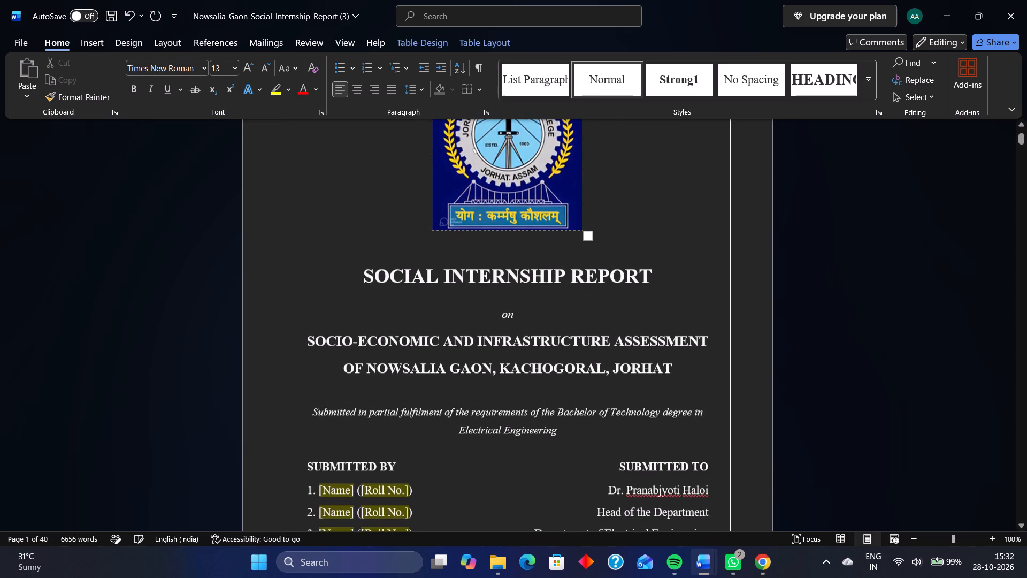
left_click_drag(358, 274, 374, 273)
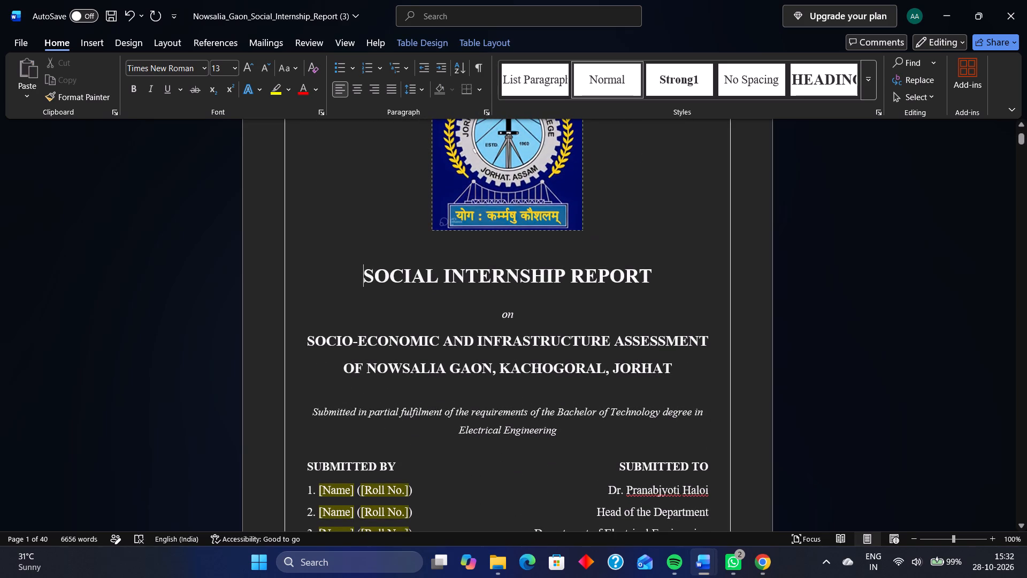
left_click_drag(374, 273, 666, 267)
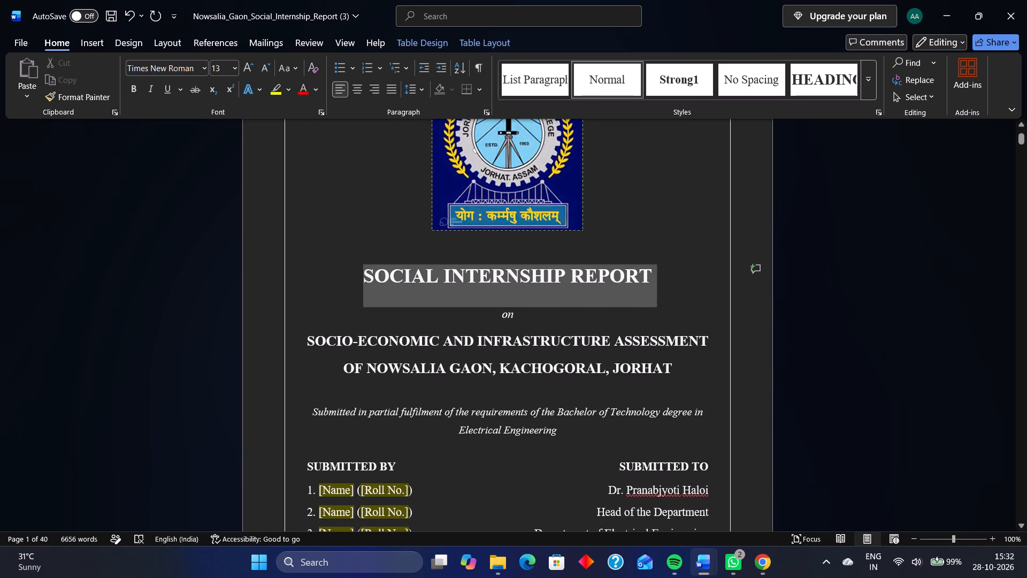
left_click_drag(666, 267, 666, 266)
left_click(769, 225)
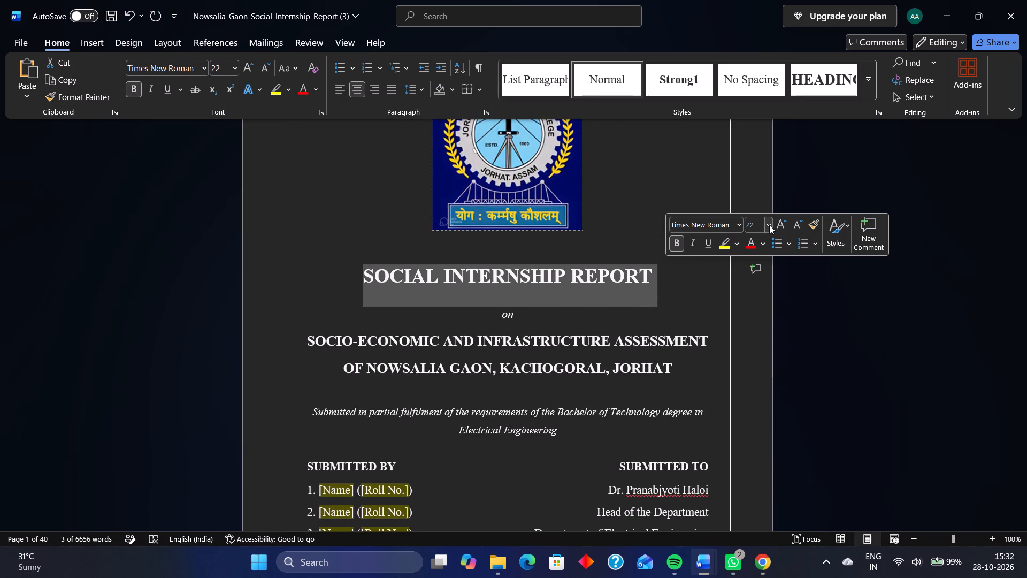
left_click(767, 354)
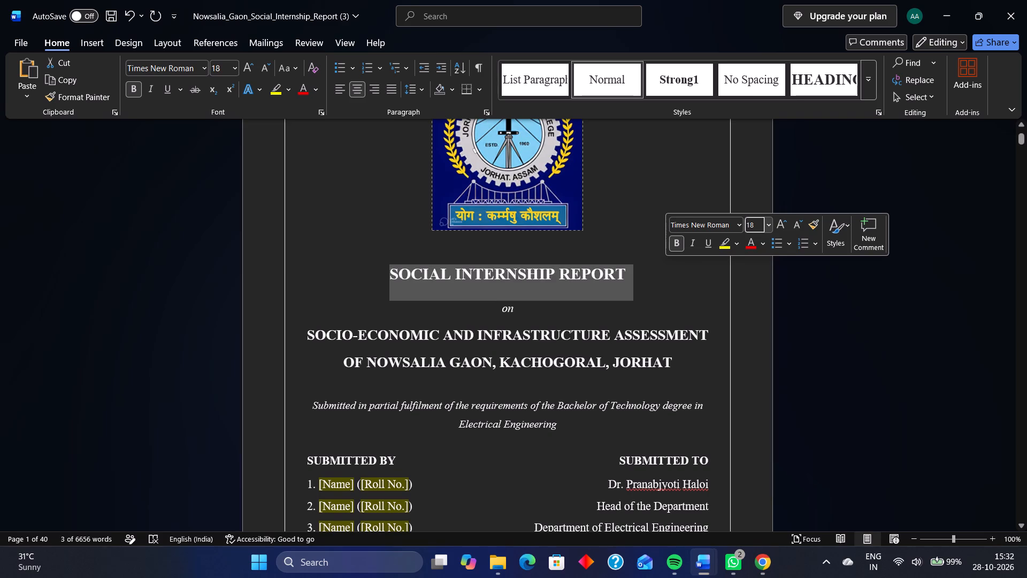
Set the "SOCIO-ECONOMIC AND INFRASTRUCTURE ASSESSMENT OF NOWSALIA GAON, KACHOGORAL, JORHAT" heading on the cover page to font size 18.
left_click_drag(305, 328, 716, 359)
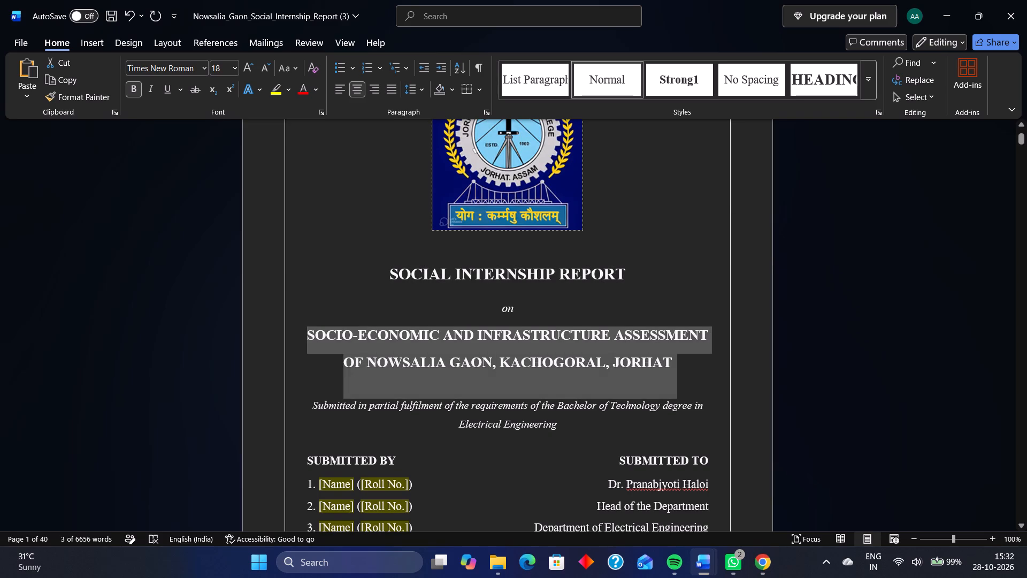
left_click_drag(716, 359, 709, 355)
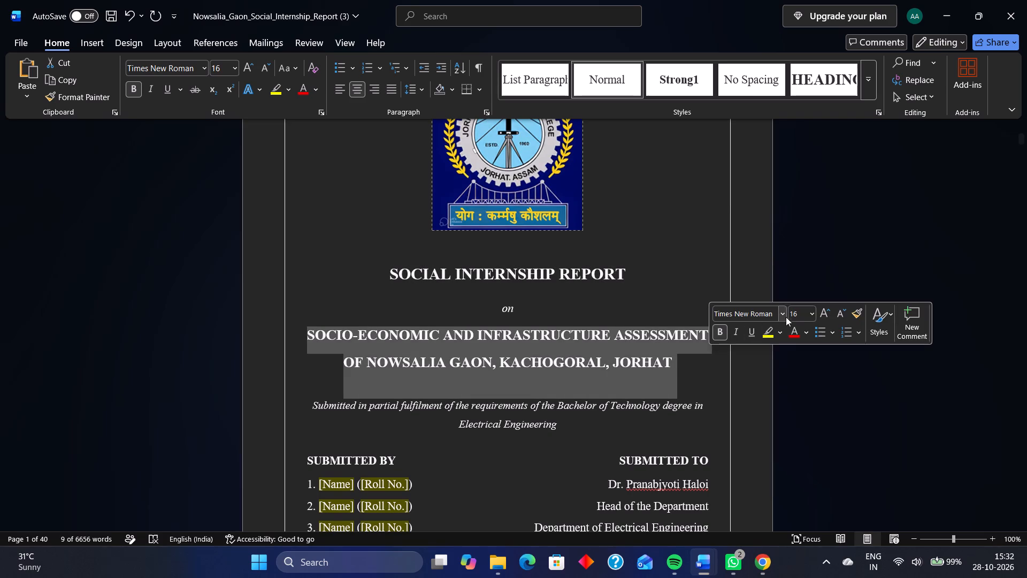
left_click(812, 315)
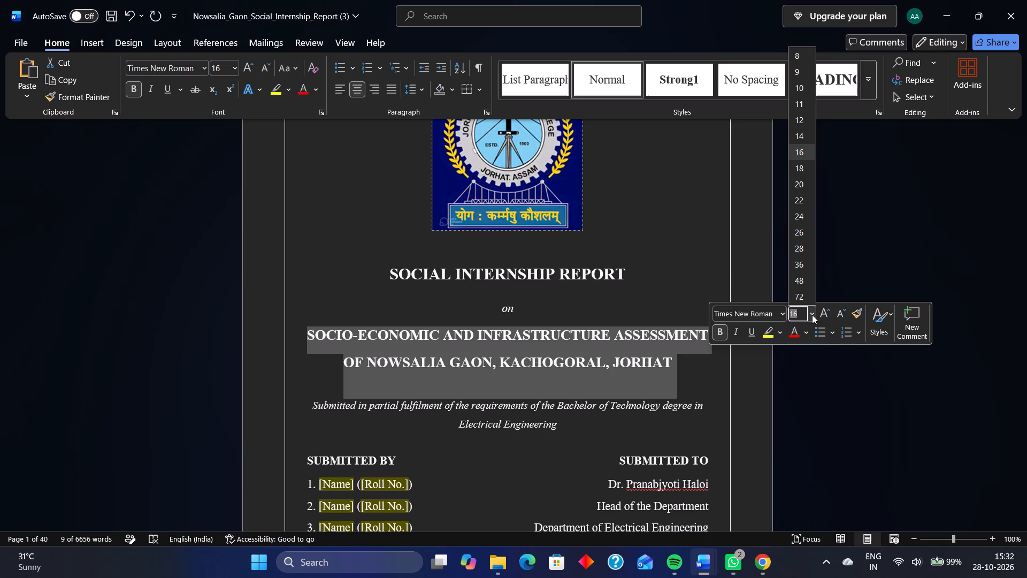
left_click(809, 173)
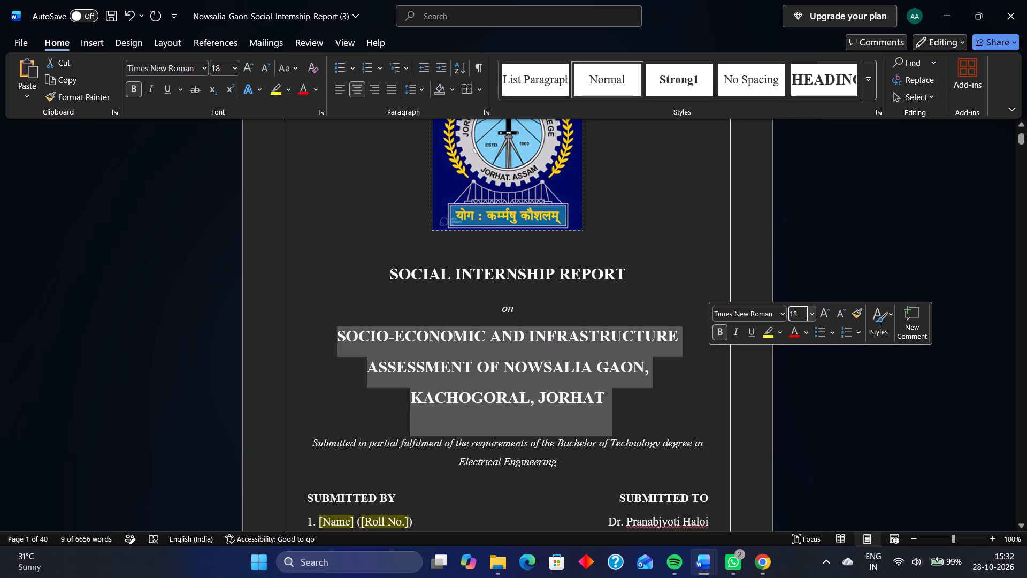
Set the italic word "on" between the cover page title and heading to font size 12.
left_click_drag(492, 308, 530, 307)
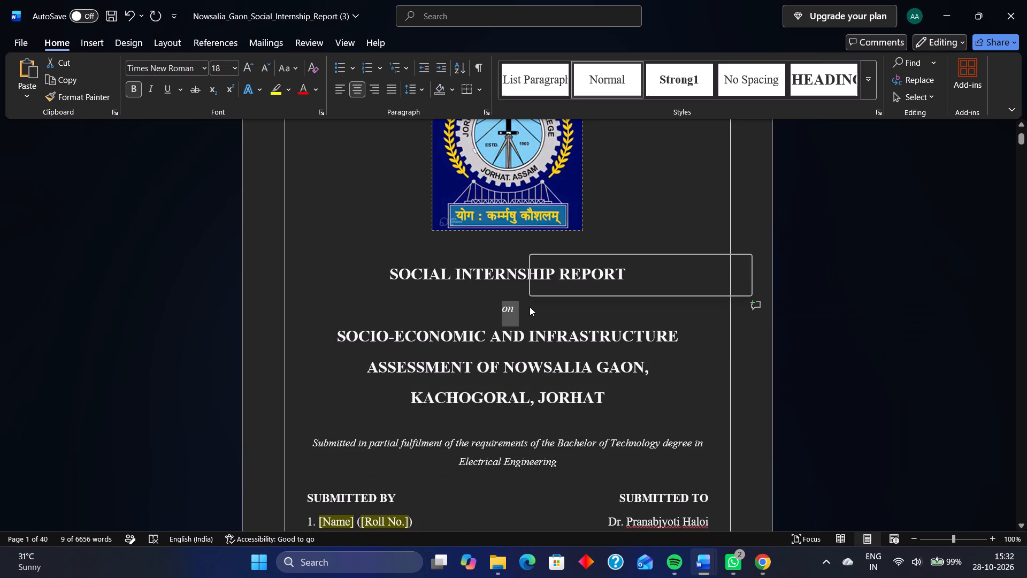
left_click(630, 265)
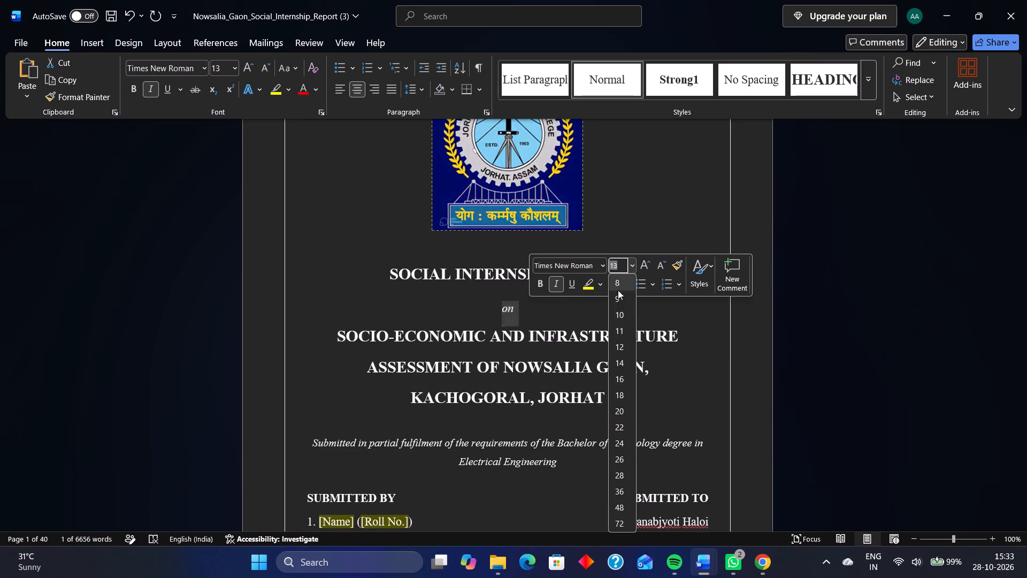
left_click(618, 344)
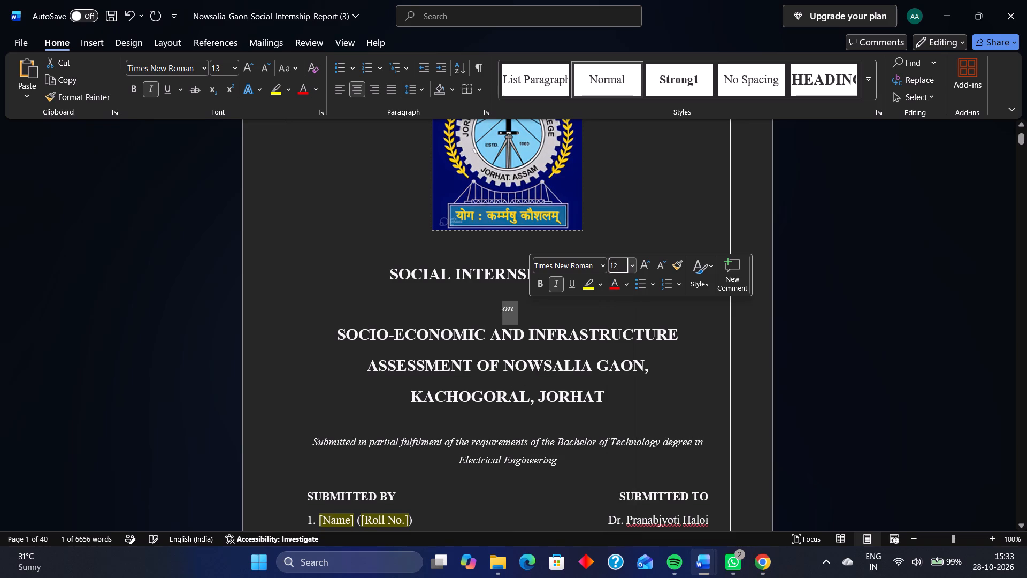
Set the italic "Submitted in partial fulfilment of the requirements…" paragraph on the cover page to font size 12.
scroll(664, 376, "down", 2)
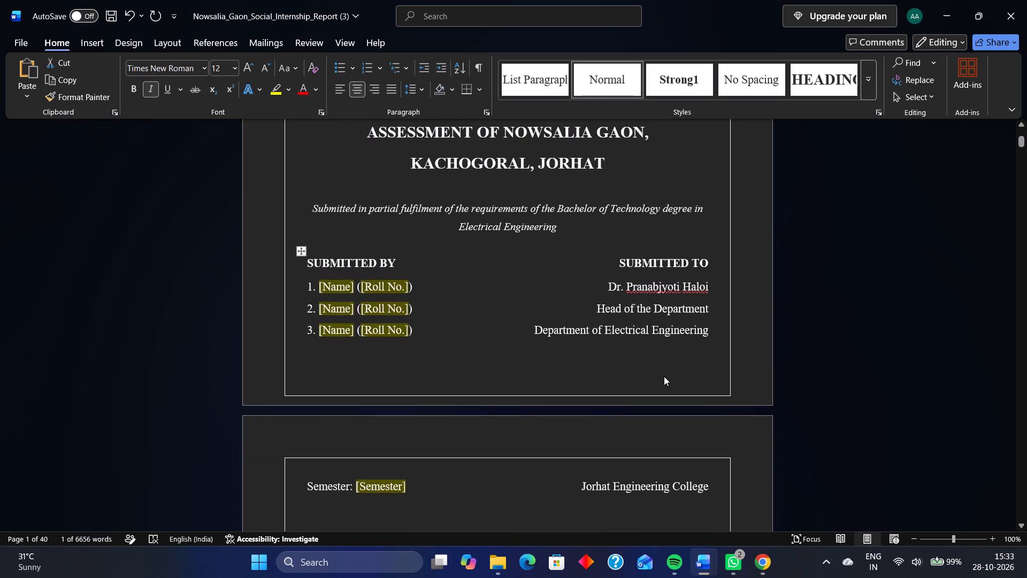
scroll(664, 376, "down", 3)
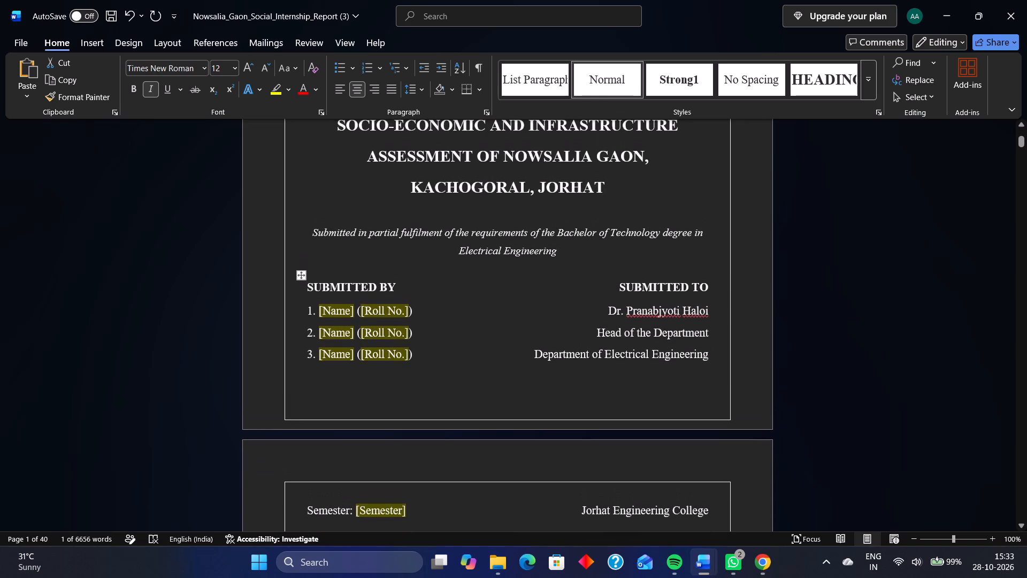
left_click_drag(312, 228, 313, 228)
left_click_drag(313, 228, 533, 246)
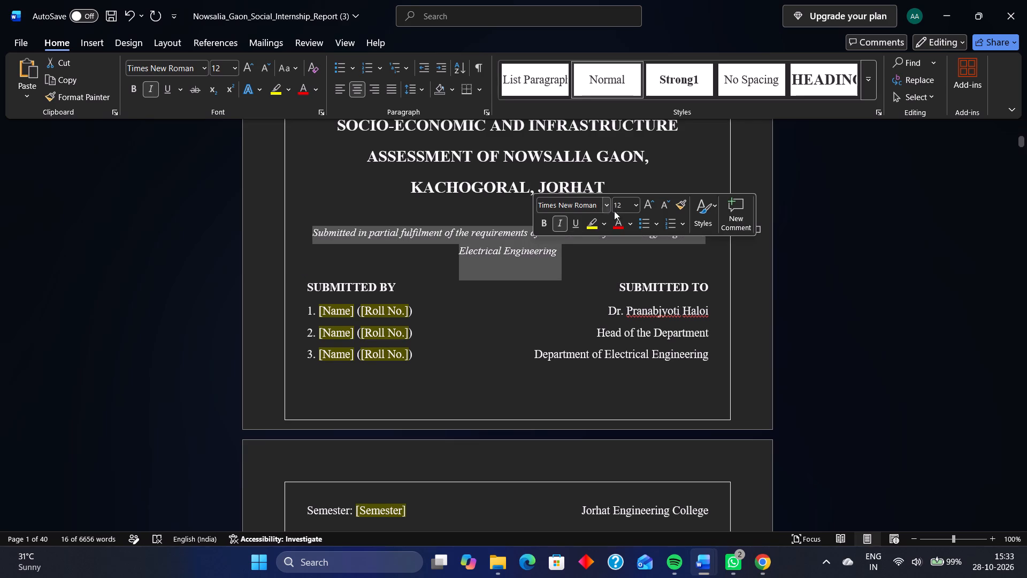
left_click(637, 204)
left_click(630, 287)
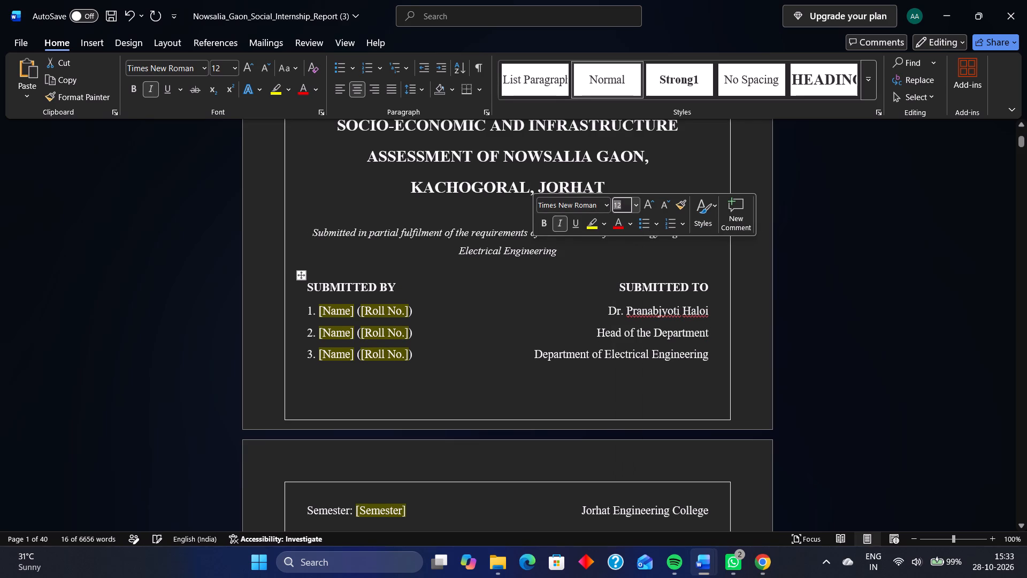
Set the "SUBMITTED TO" column of the cover page table to font size 12.
left_click_drag(614, 282, 647, 361)
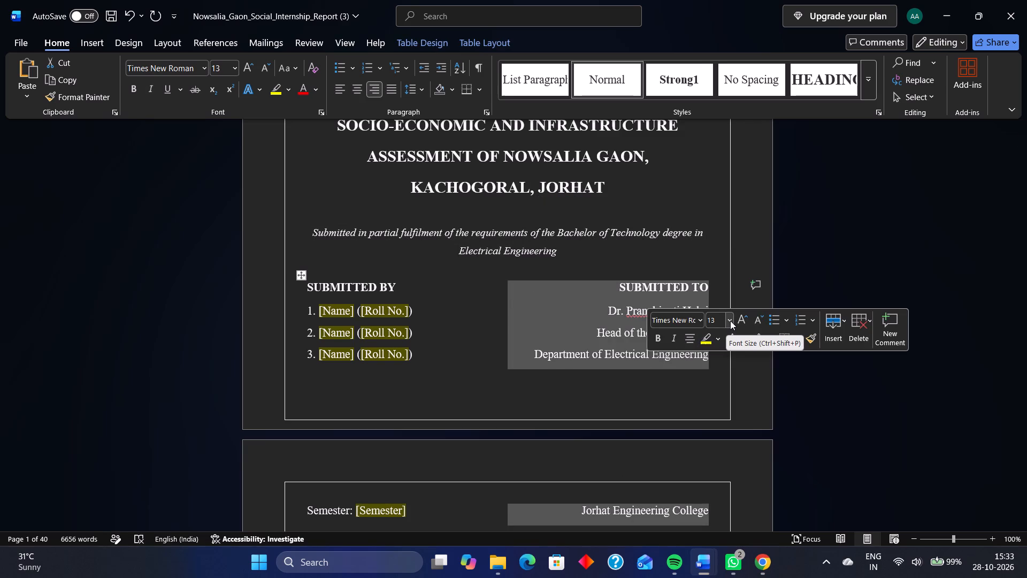
left_click(730, 321)
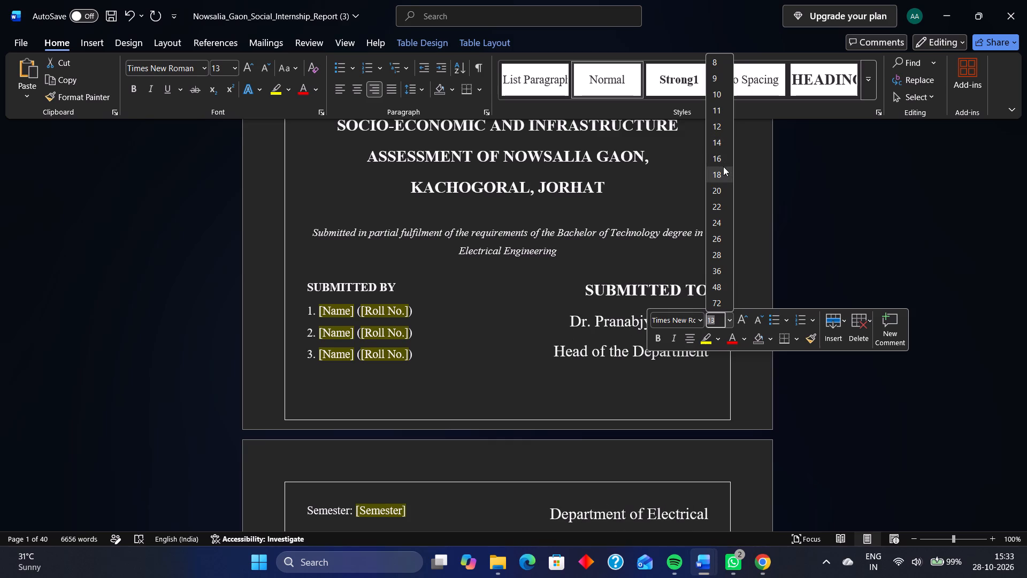
left_click(722, 128)
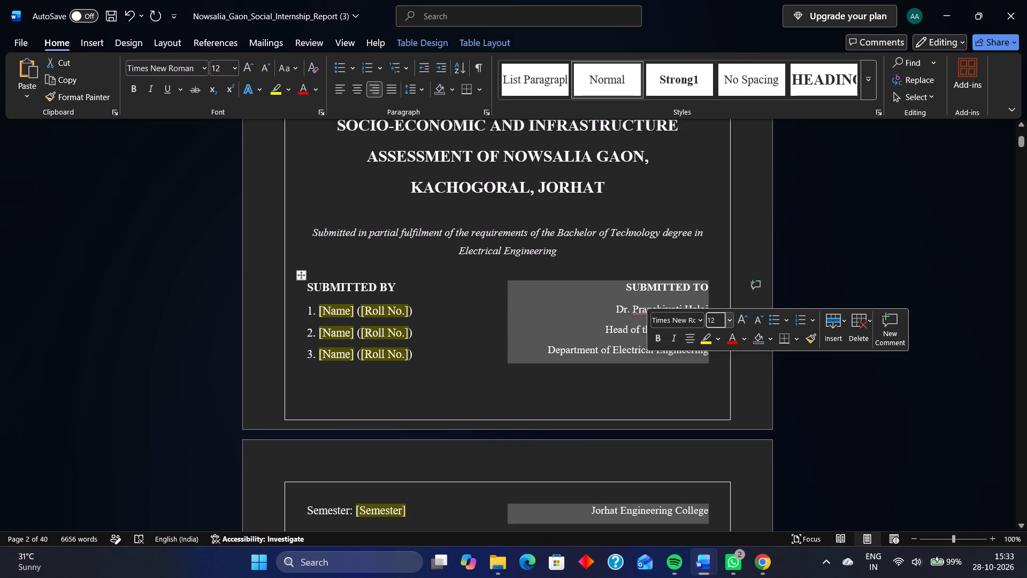
Shift the outer edge of the cover page table's "SUBMITTED BY" column slightly inward.
left_click_drag(306, 283, 302, 323)
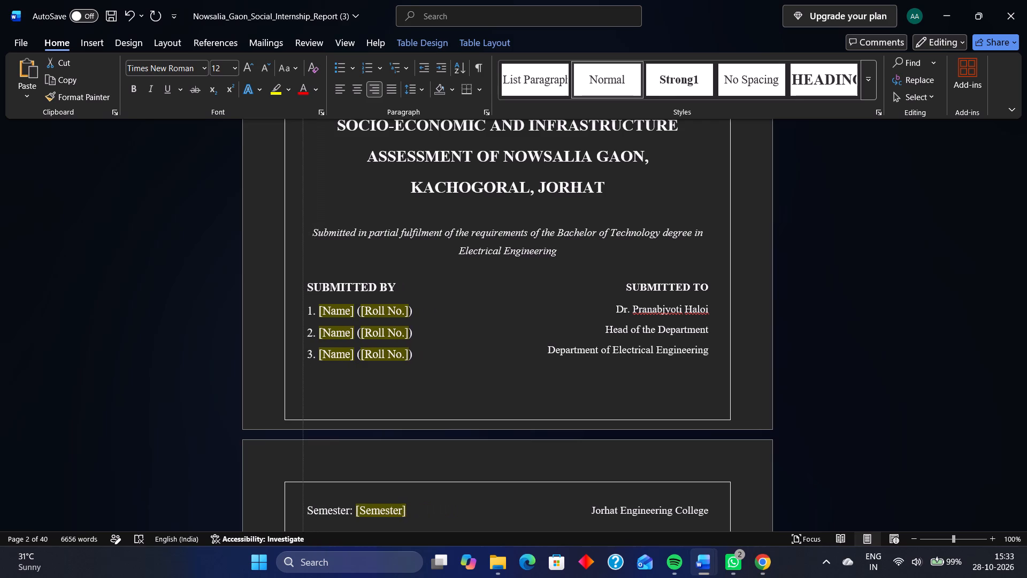
left_click_drag(302, 323, 318, 323)
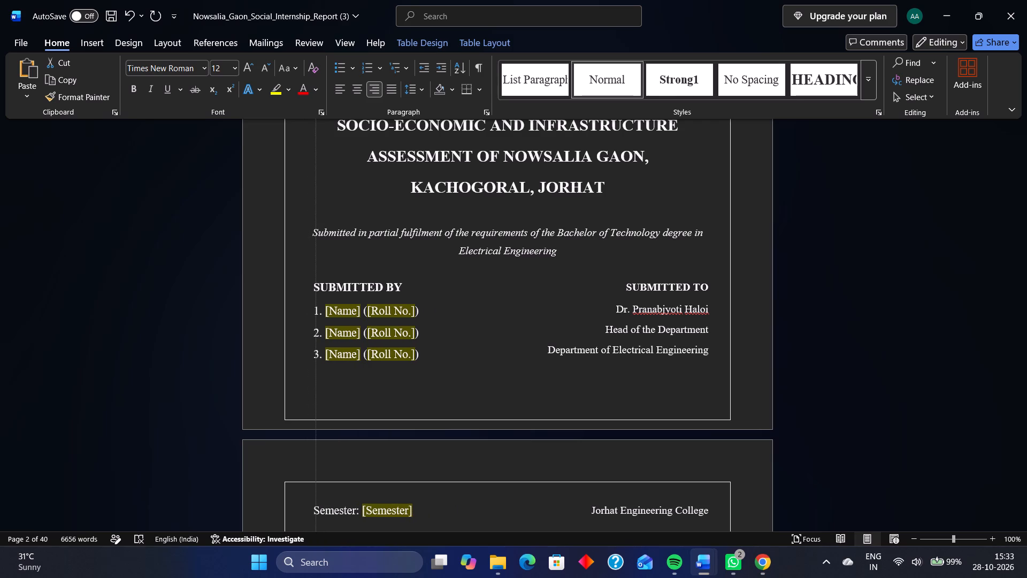
left_click_drag(318, 323, 308, 323)
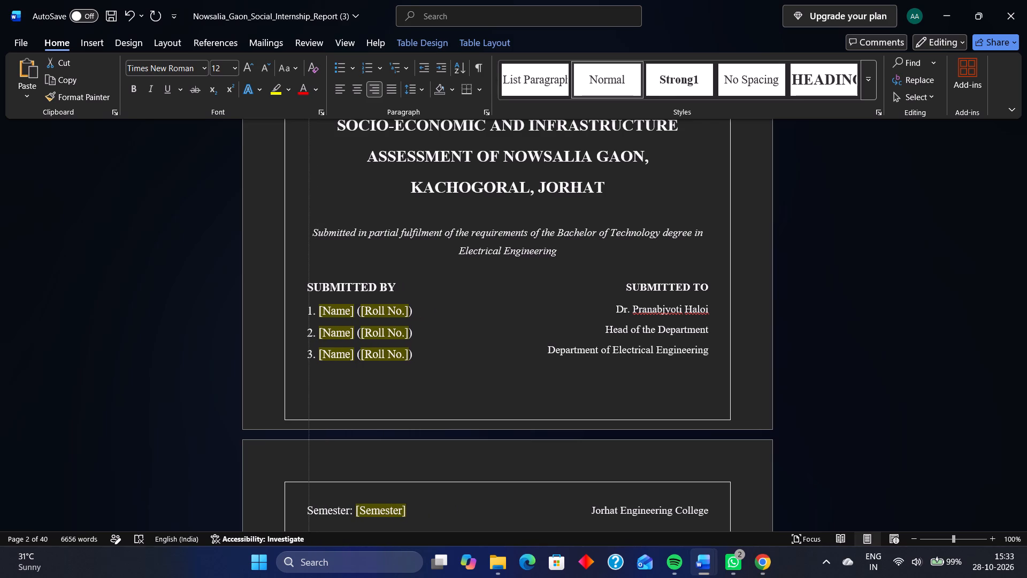
left_click_drag(308, 323, 309, 323)
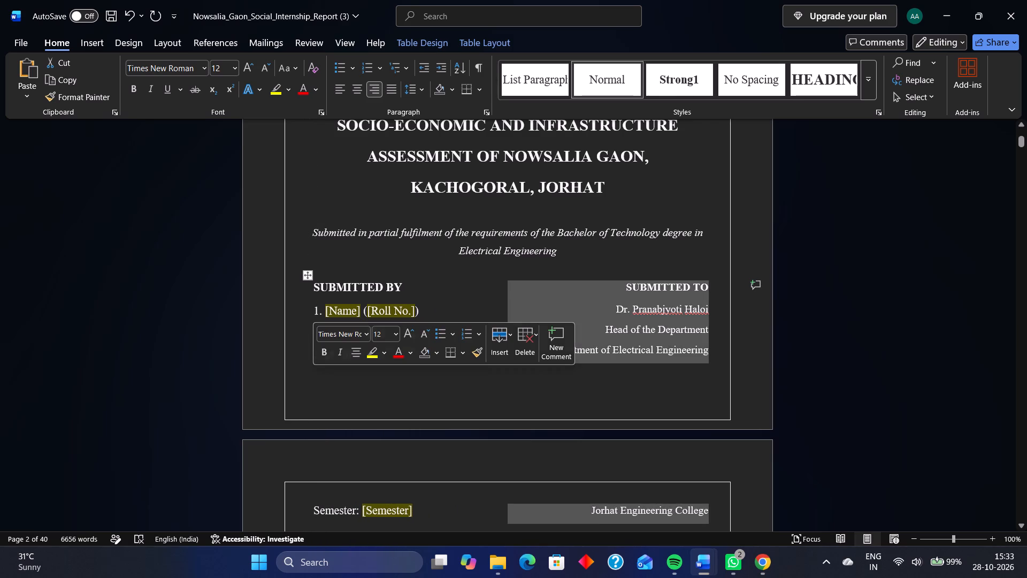
left_click(431, 274)
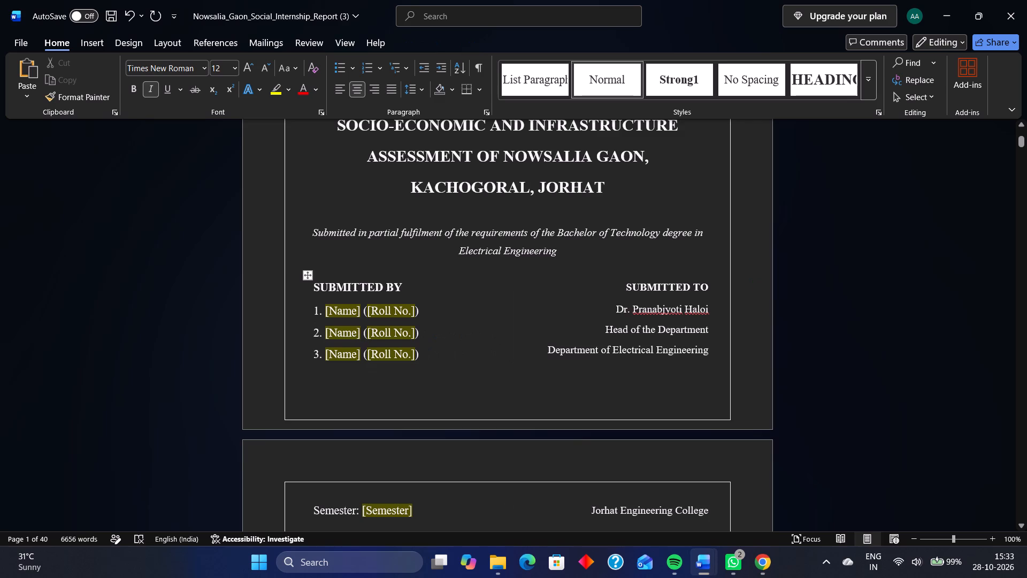
Set the "SUBMITTED BY" column with its name, roll number and semester entries to font size 12.
left_click_drag(323, 280, 338, 322)
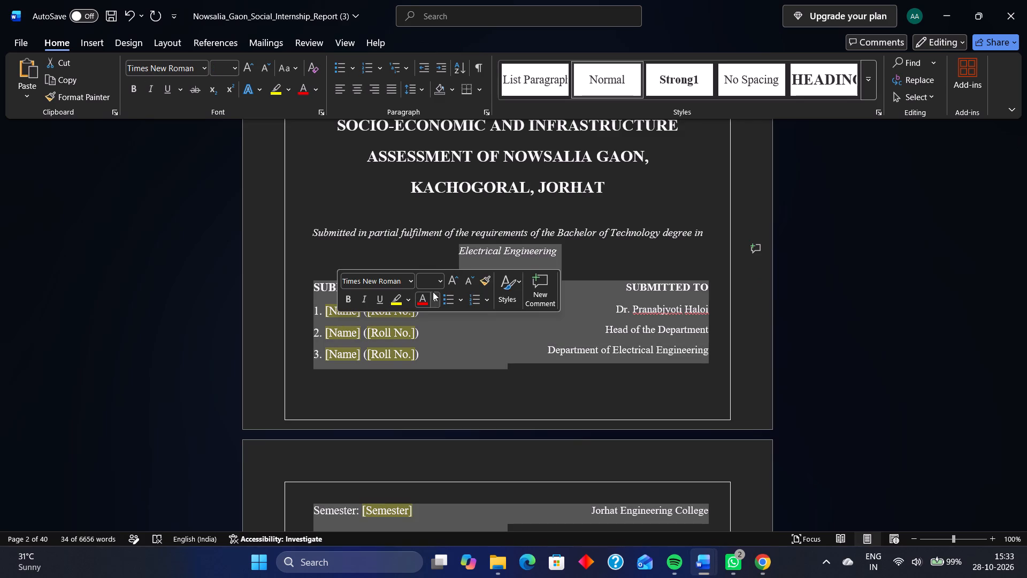
left_click(436, 280)
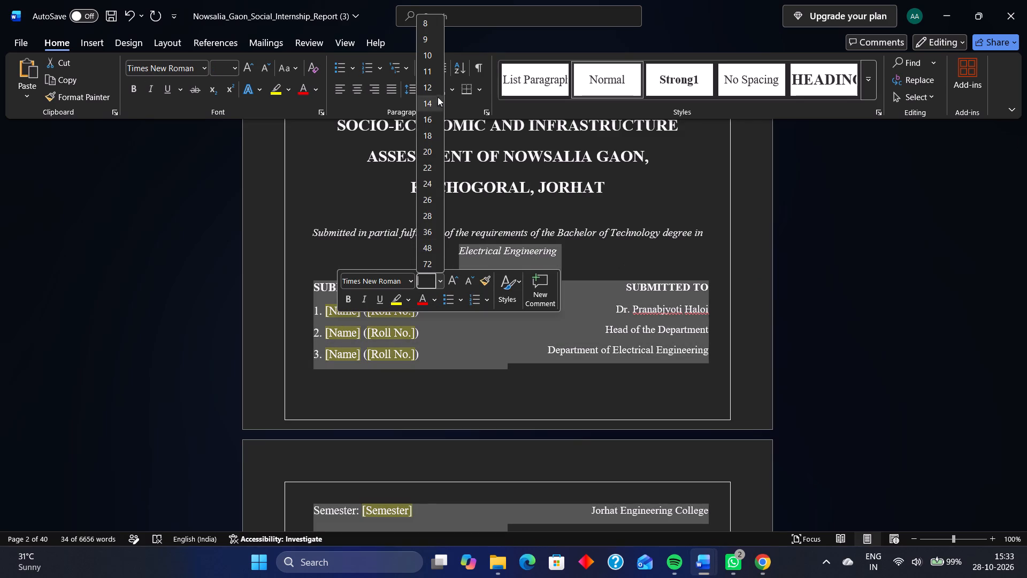
left_click(434, 83)
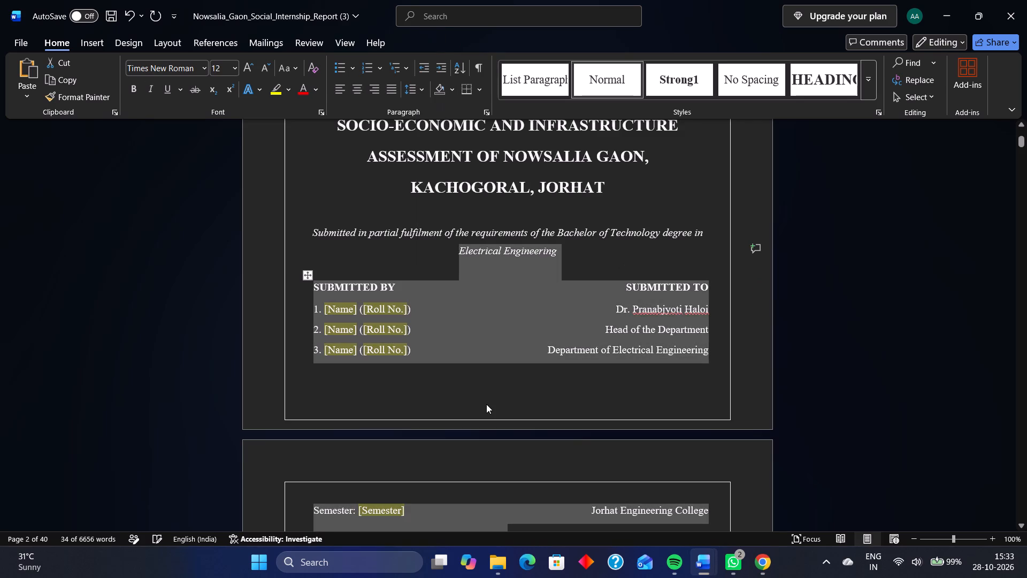
left_click(486, 404)
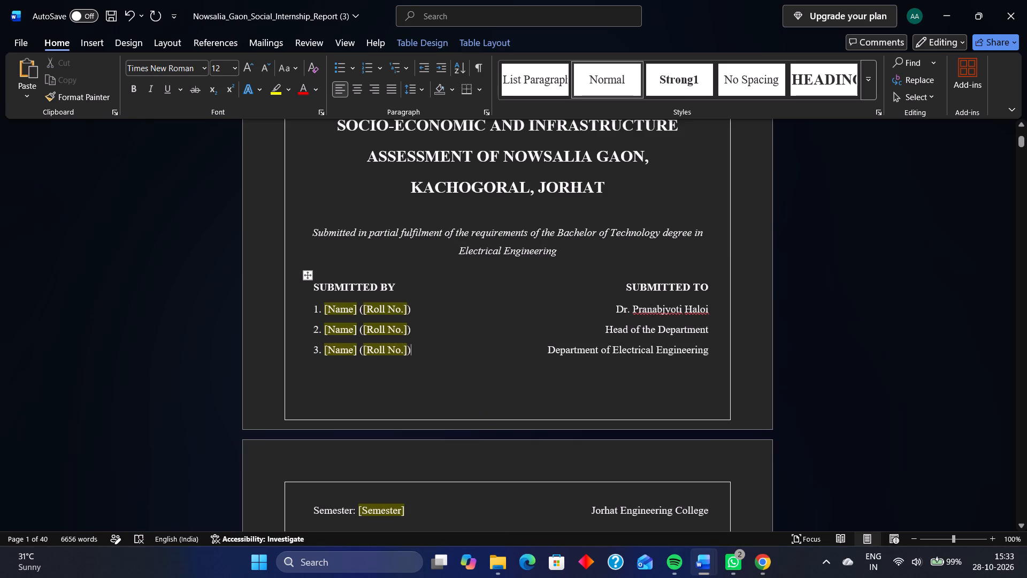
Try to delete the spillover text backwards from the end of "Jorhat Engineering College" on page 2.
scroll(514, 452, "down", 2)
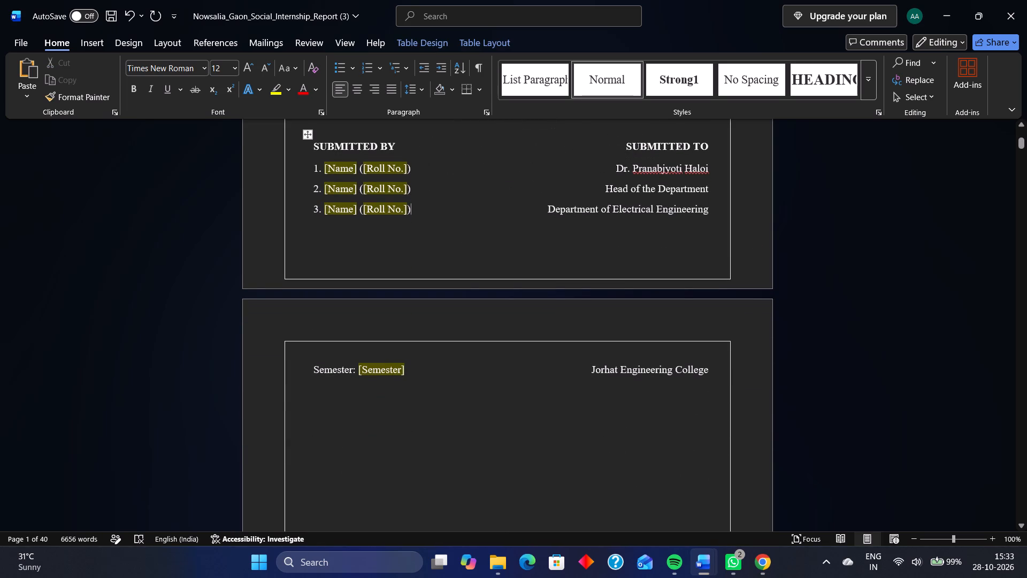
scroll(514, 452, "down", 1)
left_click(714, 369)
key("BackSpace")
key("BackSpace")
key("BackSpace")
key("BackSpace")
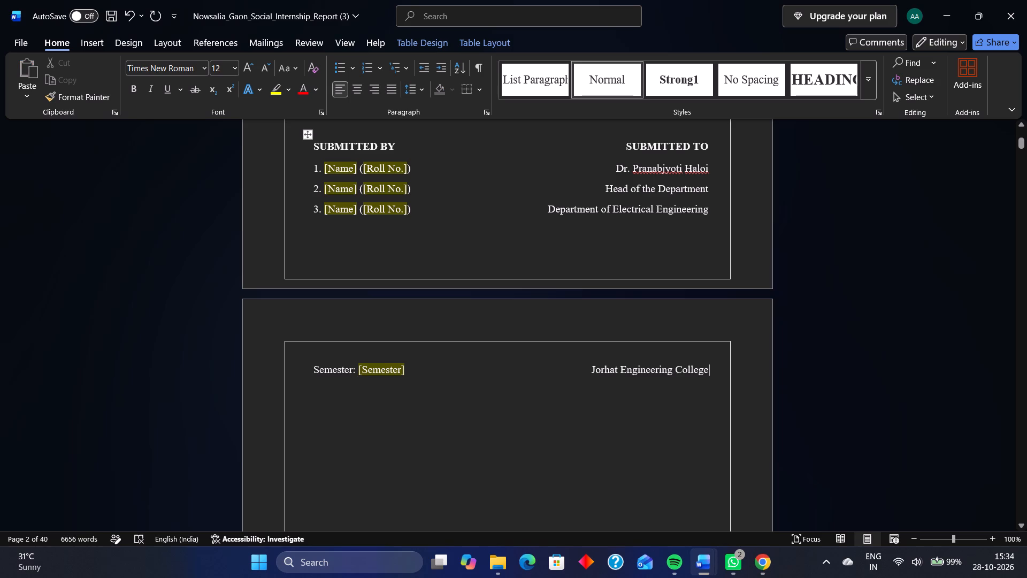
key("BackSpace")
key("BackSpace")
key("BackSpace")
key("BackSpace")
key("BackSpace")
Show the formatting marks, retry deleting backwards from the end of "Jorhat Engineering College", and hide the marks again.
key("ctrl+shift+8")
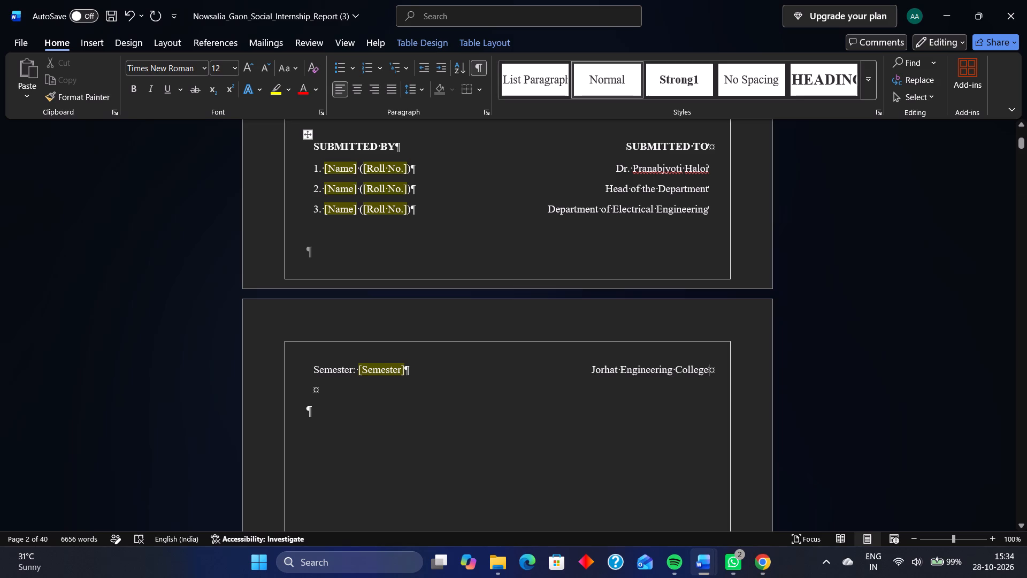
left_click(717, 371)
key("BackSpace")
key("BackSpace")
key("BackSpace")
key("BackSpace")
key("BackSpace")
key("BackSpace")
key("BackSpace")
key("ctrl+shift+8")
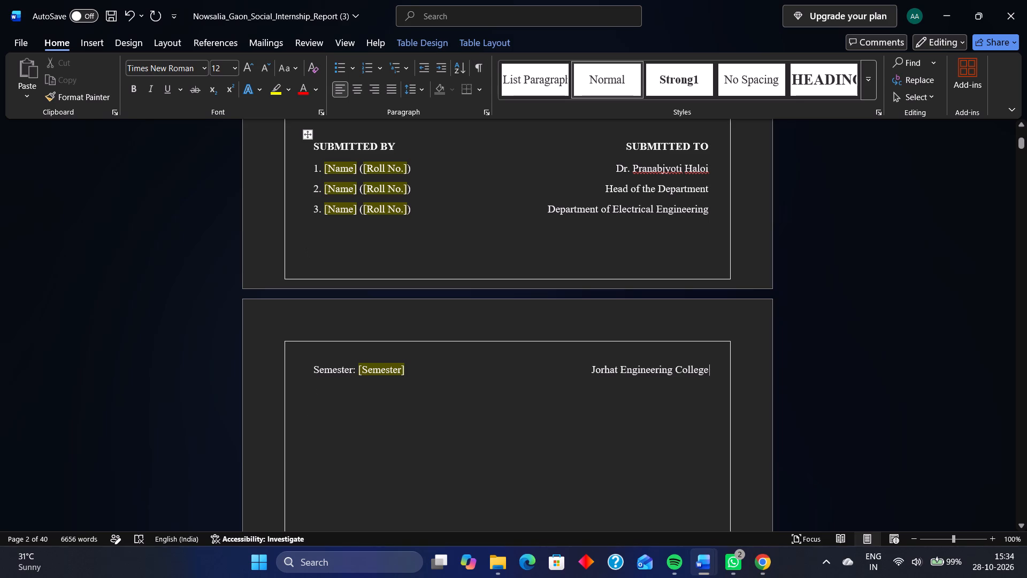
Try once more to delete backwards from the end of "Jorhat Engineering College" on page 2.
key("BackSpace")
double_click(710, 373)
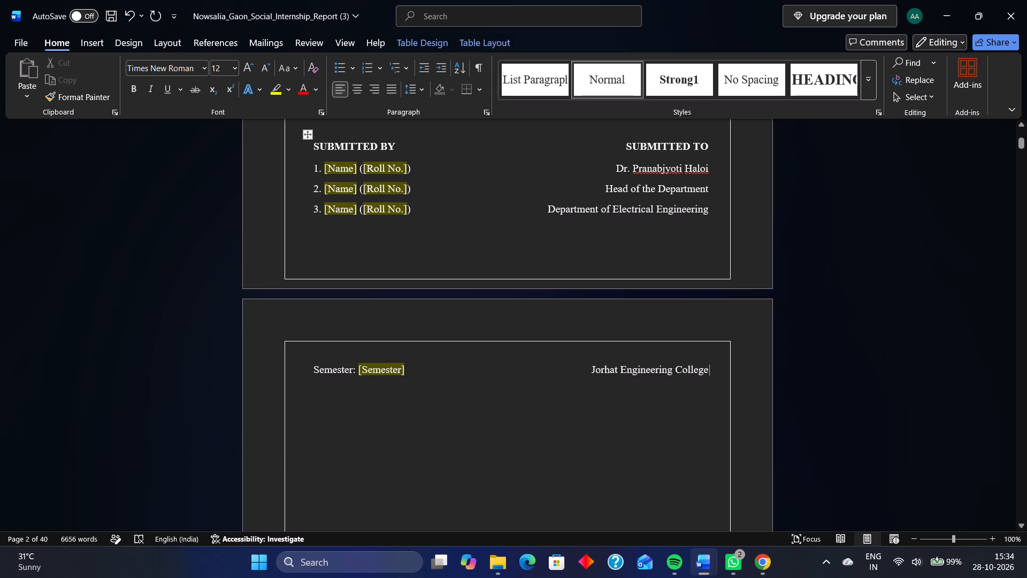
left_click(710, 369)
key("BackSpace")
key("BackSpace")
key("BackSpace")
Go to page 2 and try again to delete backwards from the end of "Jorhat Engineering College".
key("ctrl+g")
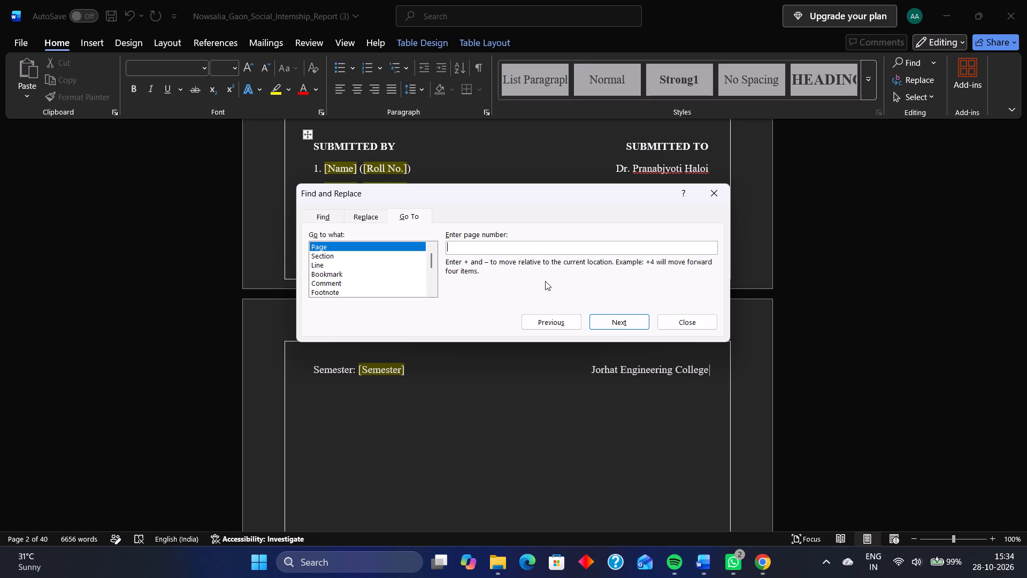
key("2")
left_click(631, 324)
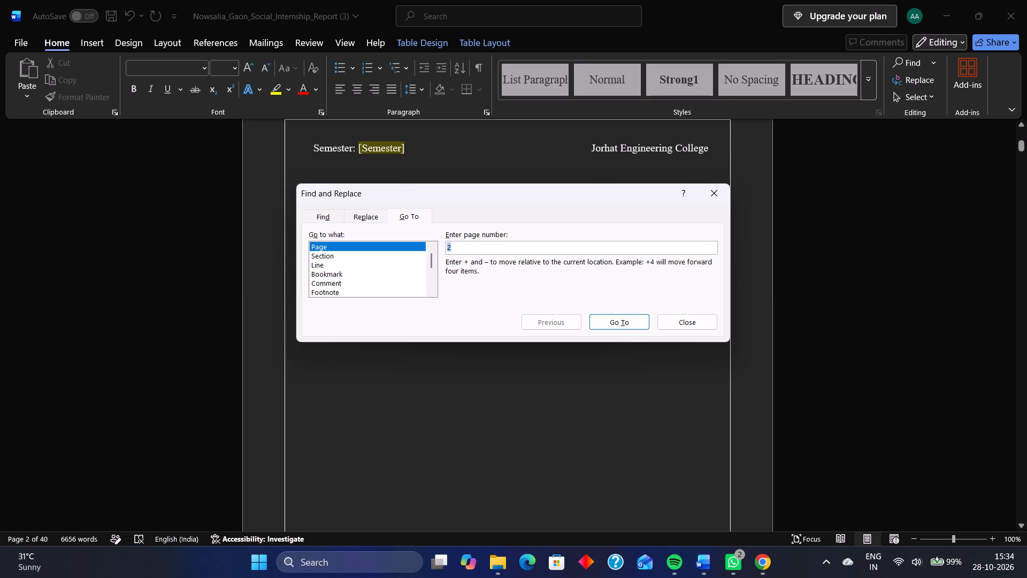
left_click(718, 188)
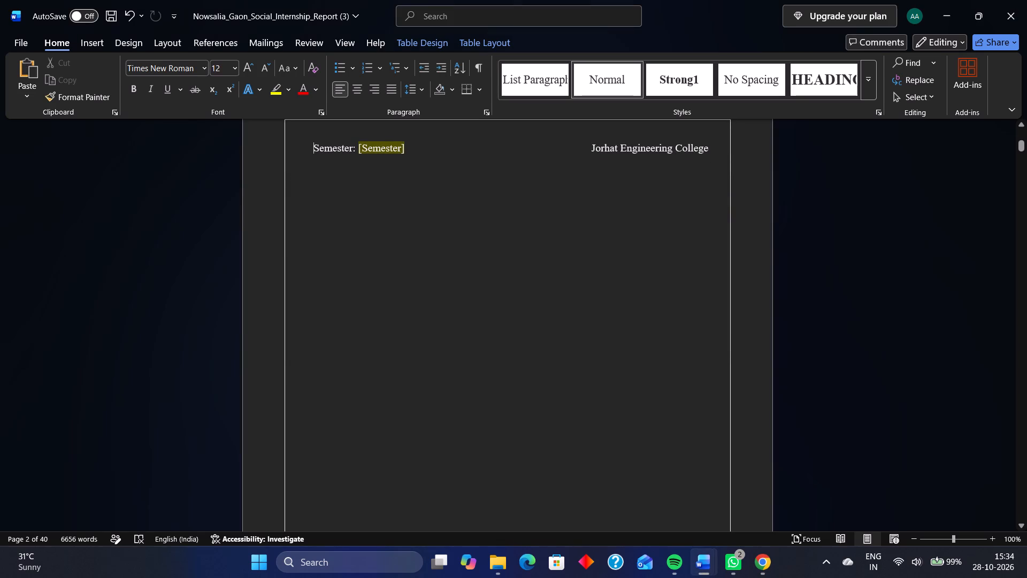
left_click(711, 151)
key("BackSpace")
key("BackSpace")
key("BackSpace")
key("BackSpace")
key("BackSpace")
Review the report from the cover page through Table 5.3, looking for placeholders that still need filling in.
scroll(711, 151, "up", 4)
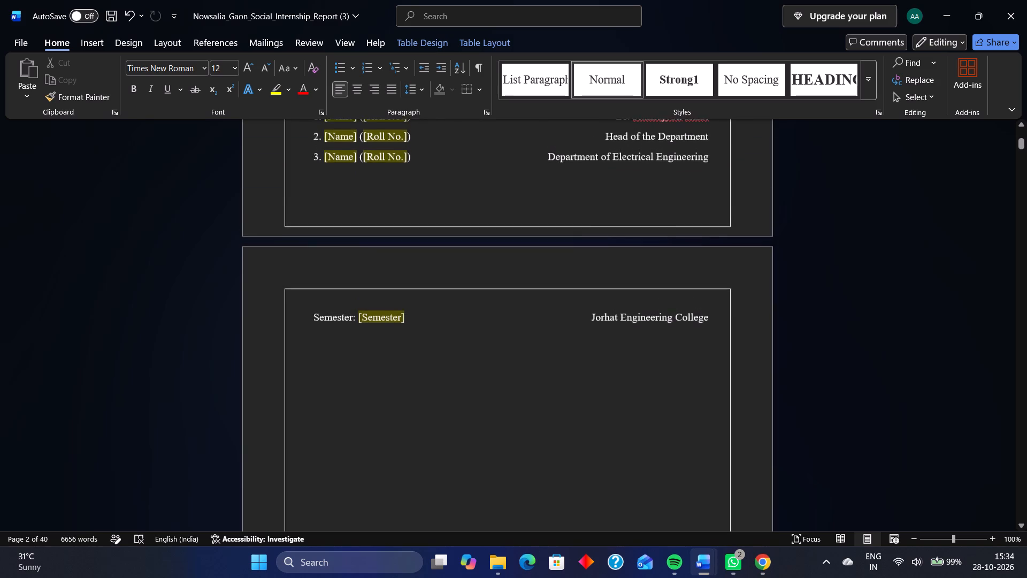
scroll(711, 151, "up", 4)
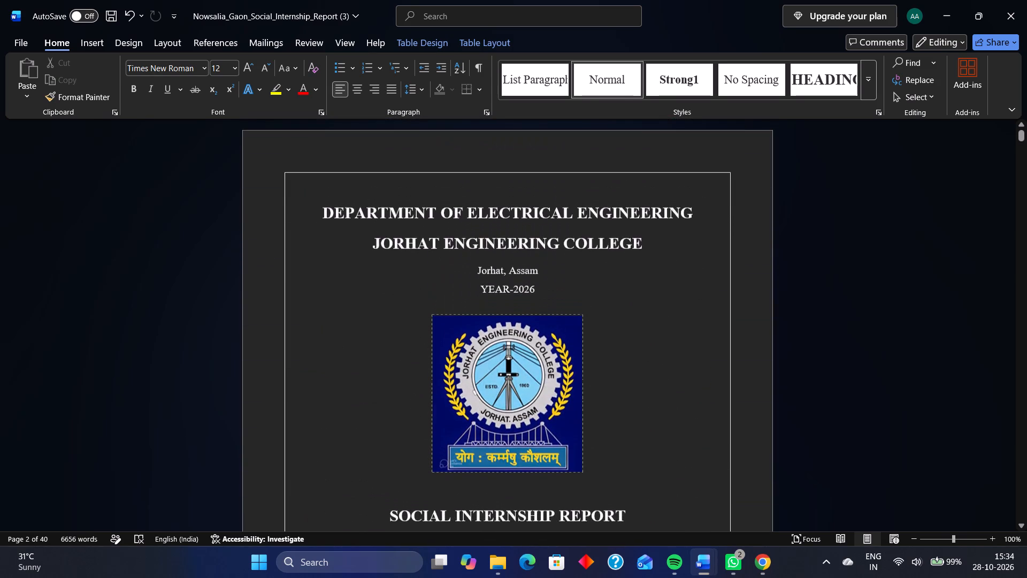
scroll(711, 151, "down", 4)
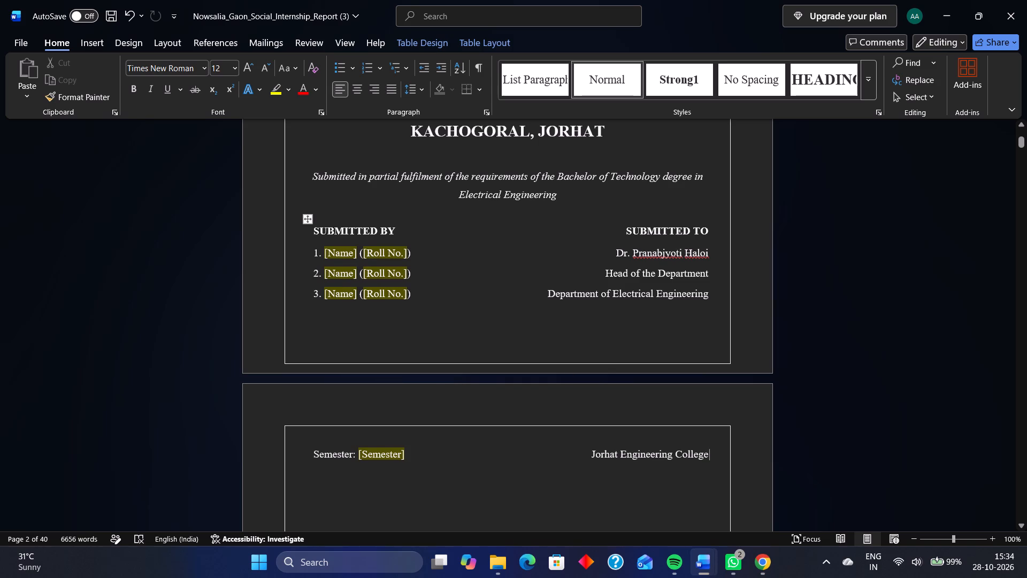
left_click(312, 453)
left_click(456, 320)
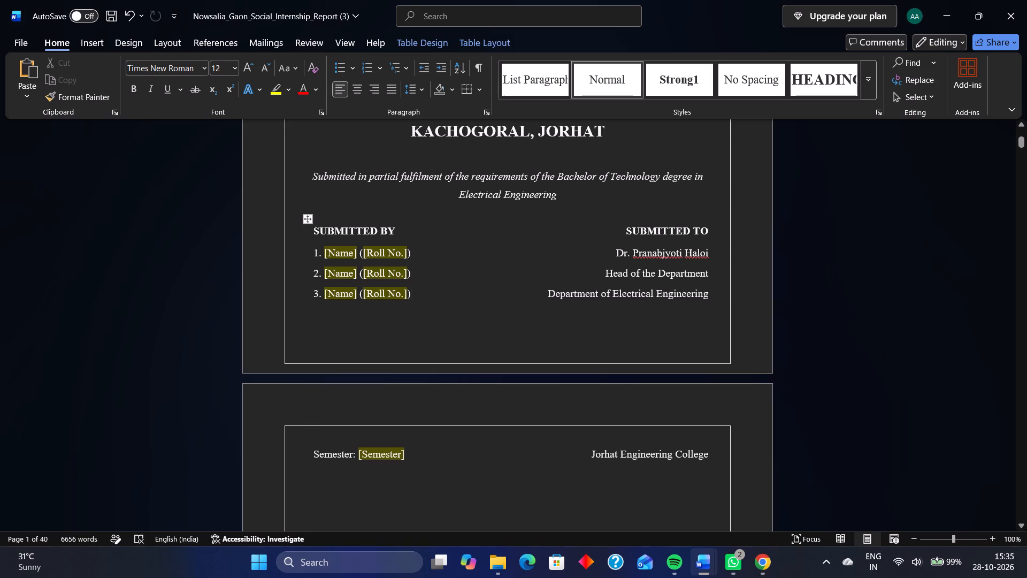
scroll(467, 439, "down", 10)
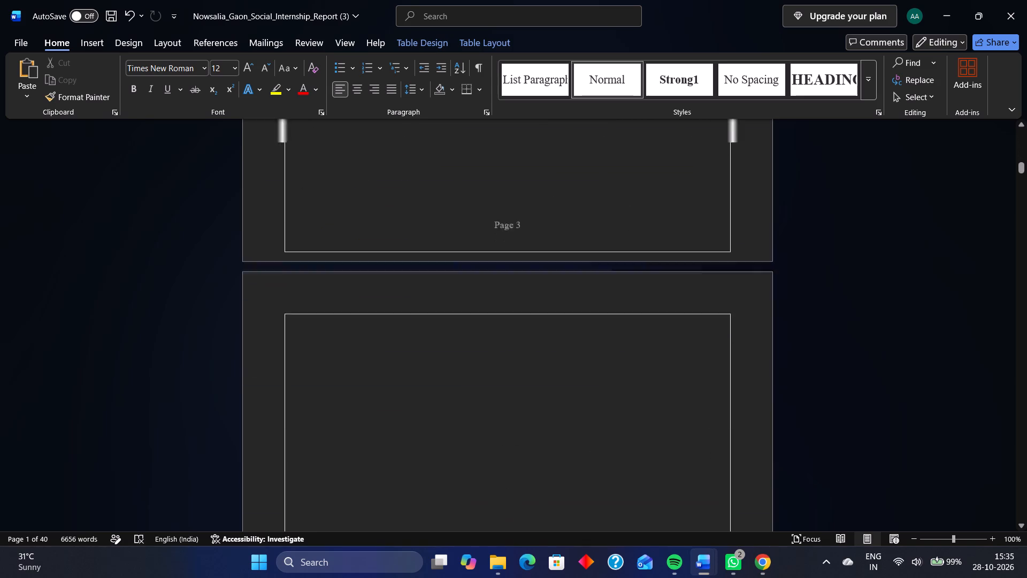
scroll(467, 439, "down", 7)
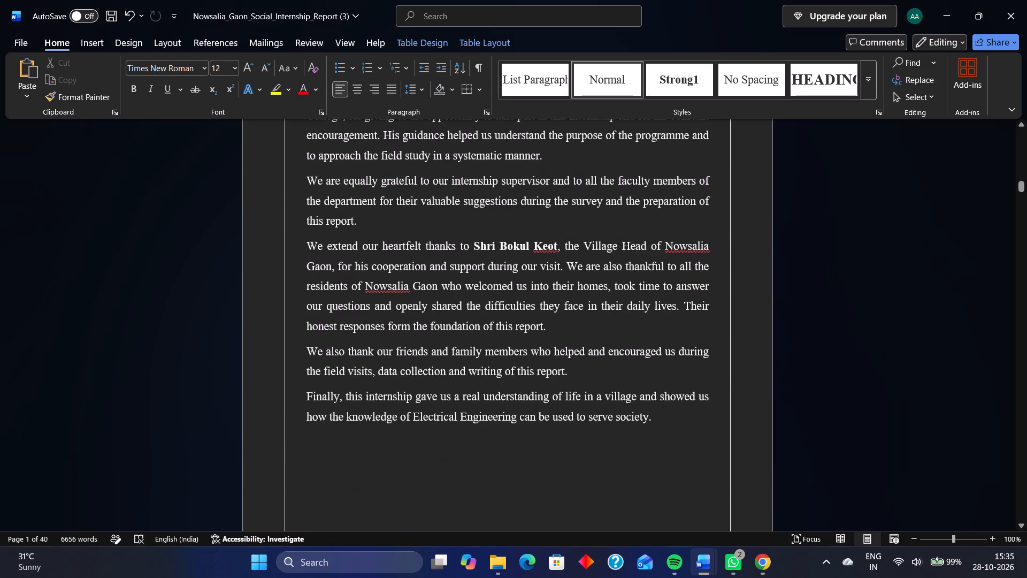
scroll(467, 439, "down", 15)
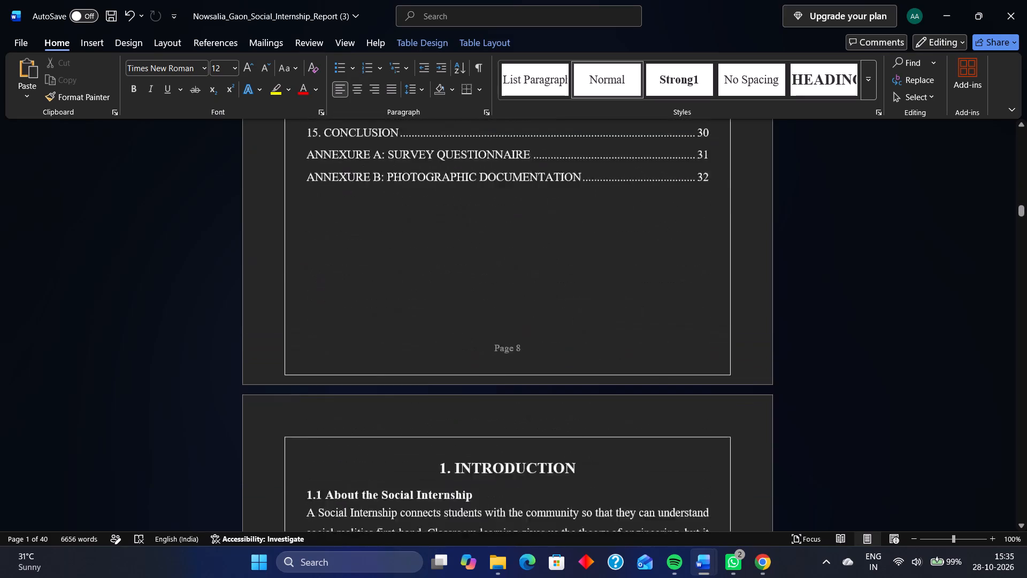
scroll(467, 439, "down", 7)
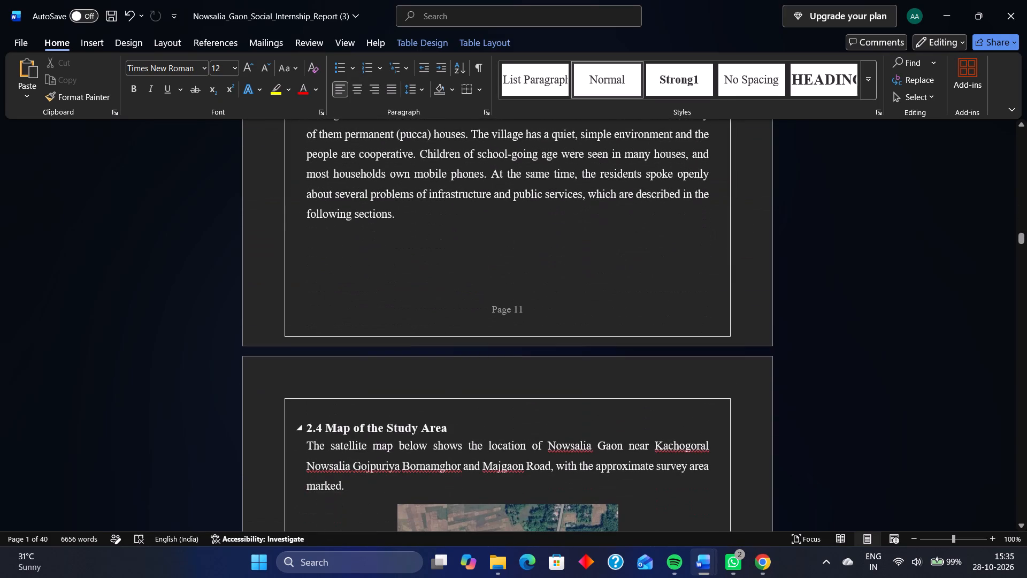
scroll(467, 439, "down", 1)
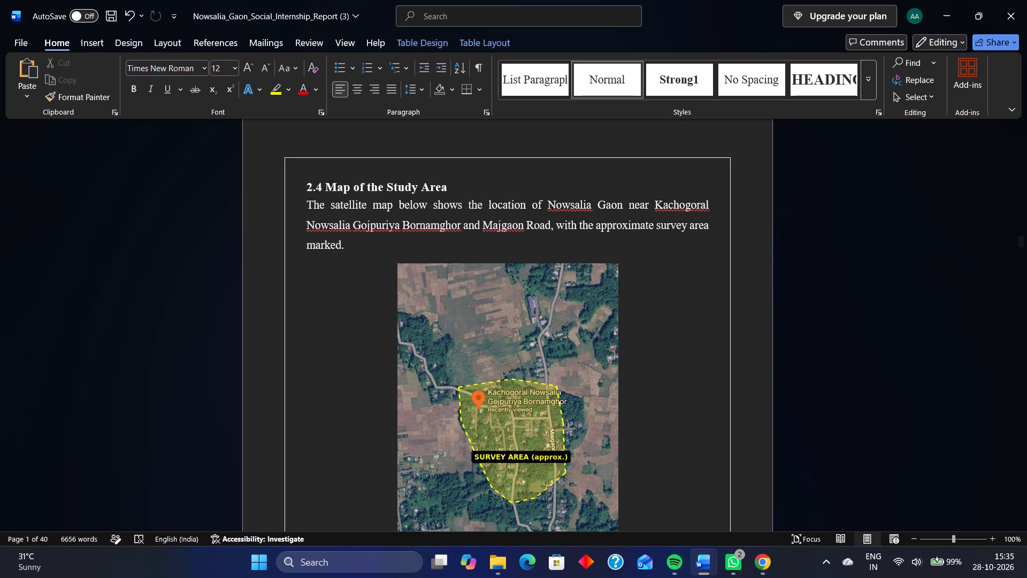
scroll(467, 439, "down", 1)
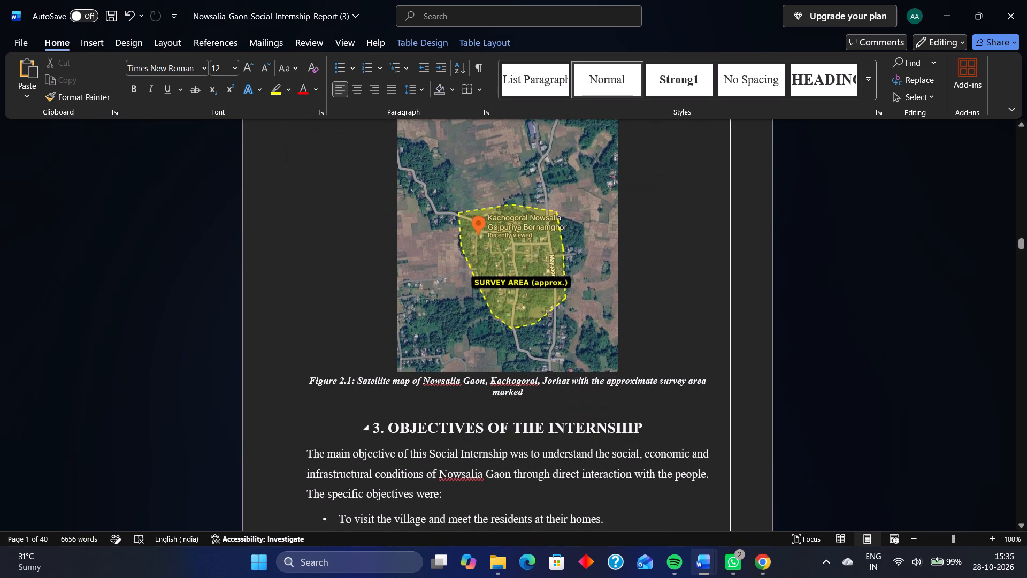
scroll(467, 439, "down", 11)
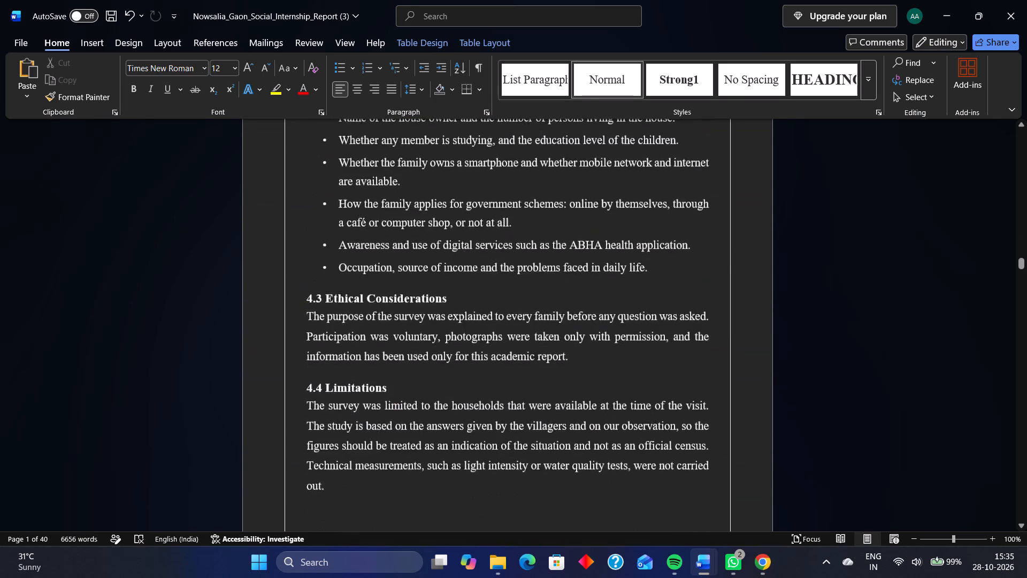
scroll(467, 439, "down", 6)
scroll(467, 439, "up", 1)
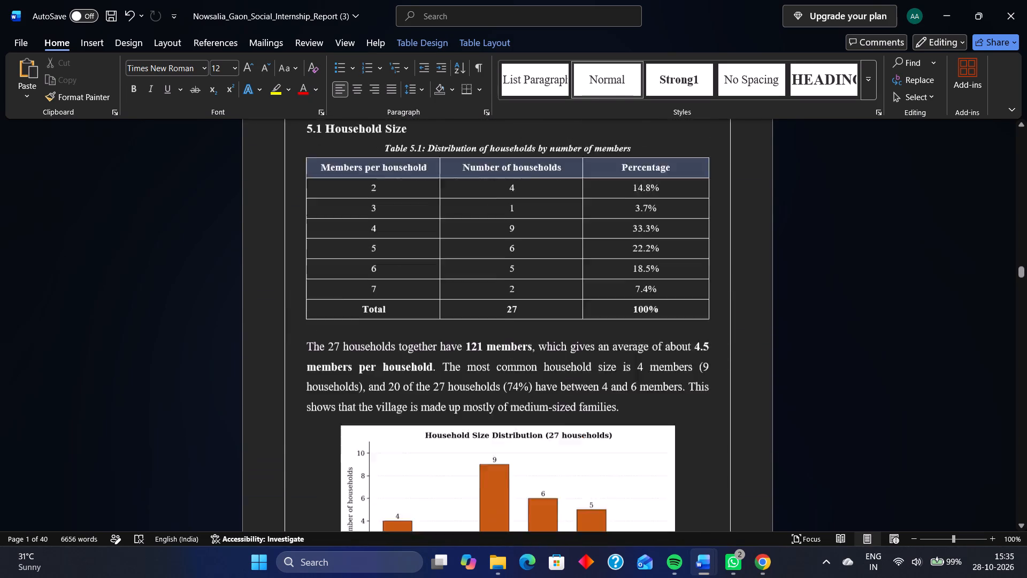
scroll(467, 439, "down", 9)
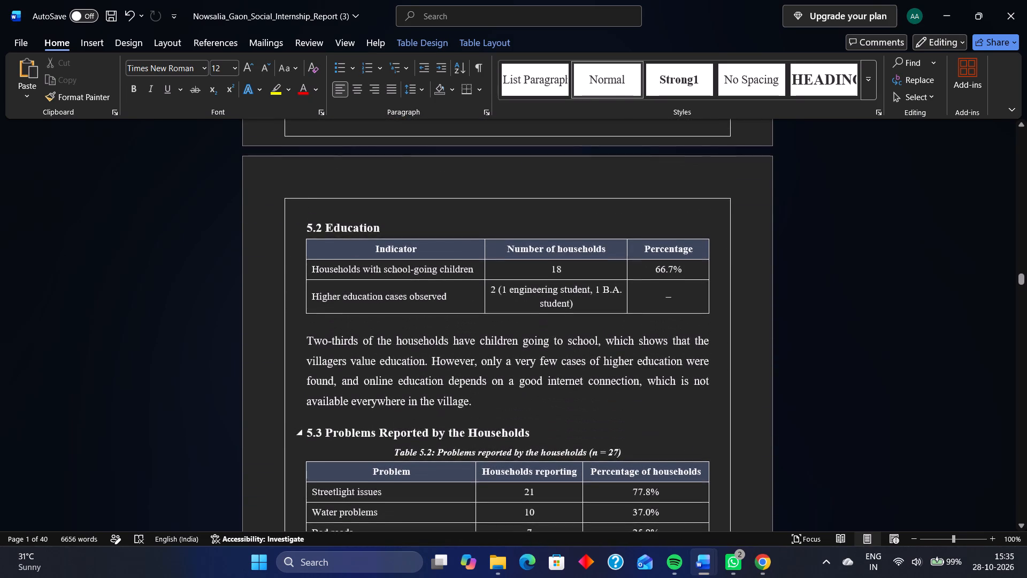
scroll(467, 439, "down", 1)
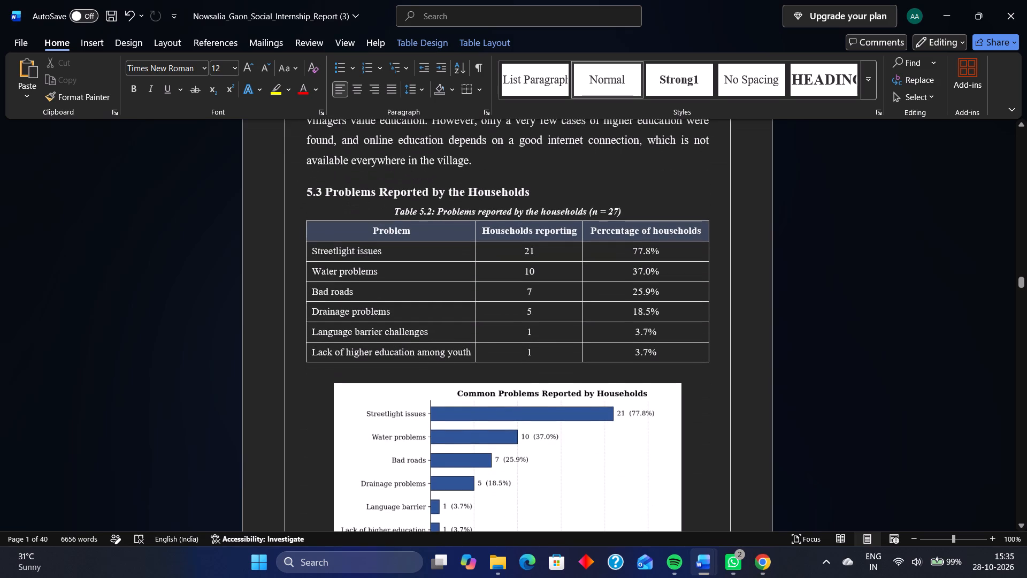
scroll(467, 439, "down", 5)
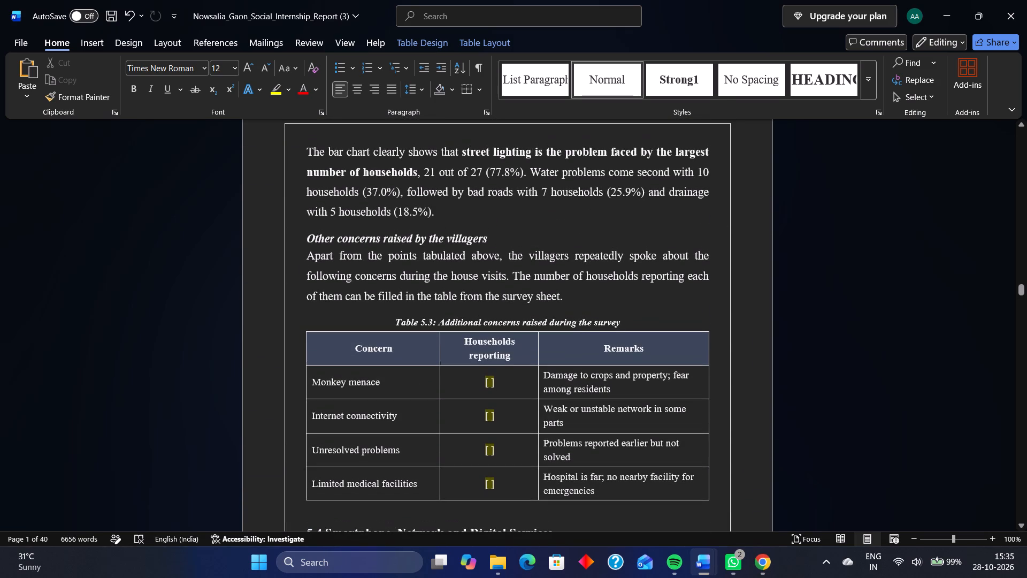
Replace the "Households reporting" placeholder for Monkey menace in Table 5.3 with 20, consulting the figures in section 5.3.
left_click(493, 383)
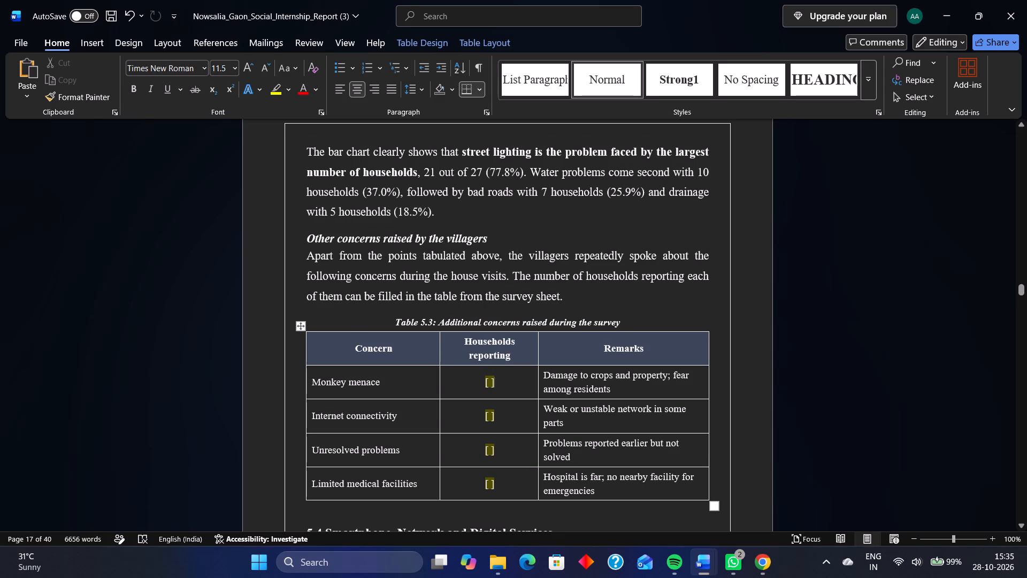
key("BackSpace")
key("BackSpace")
key("BackSpace")
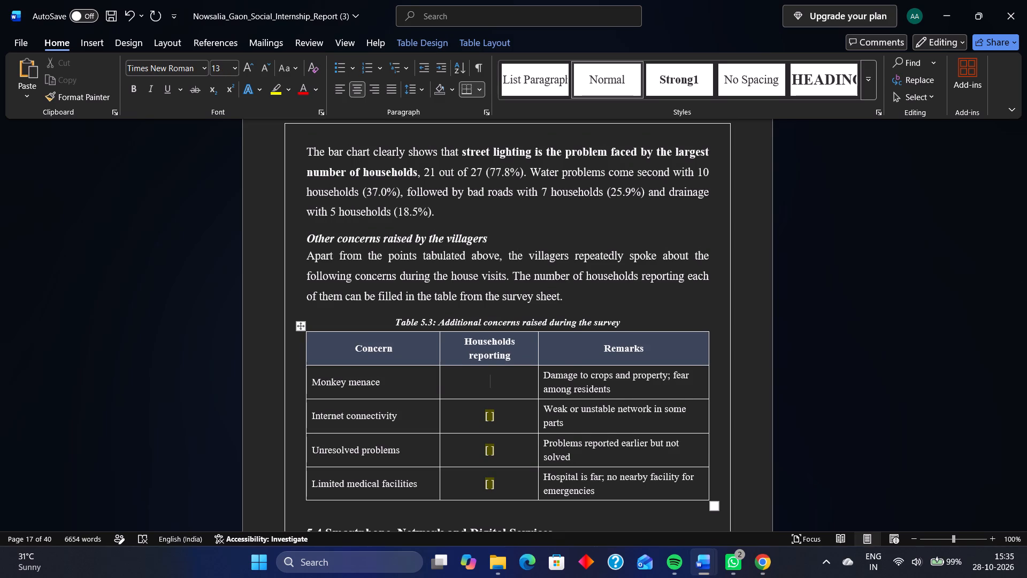
scroll(493, 383, "up", 3)
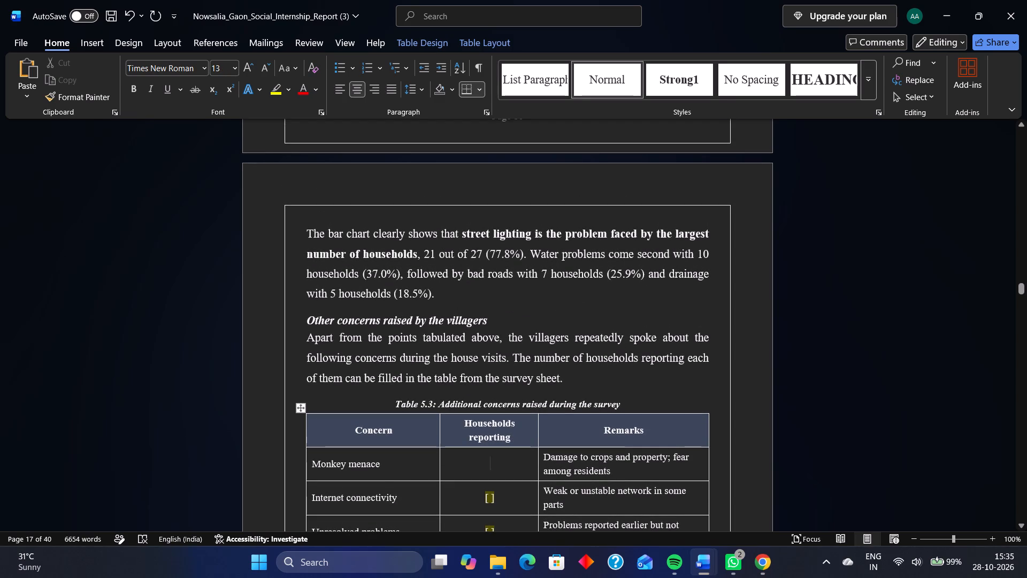
scroll(493, 383, "up", 2)
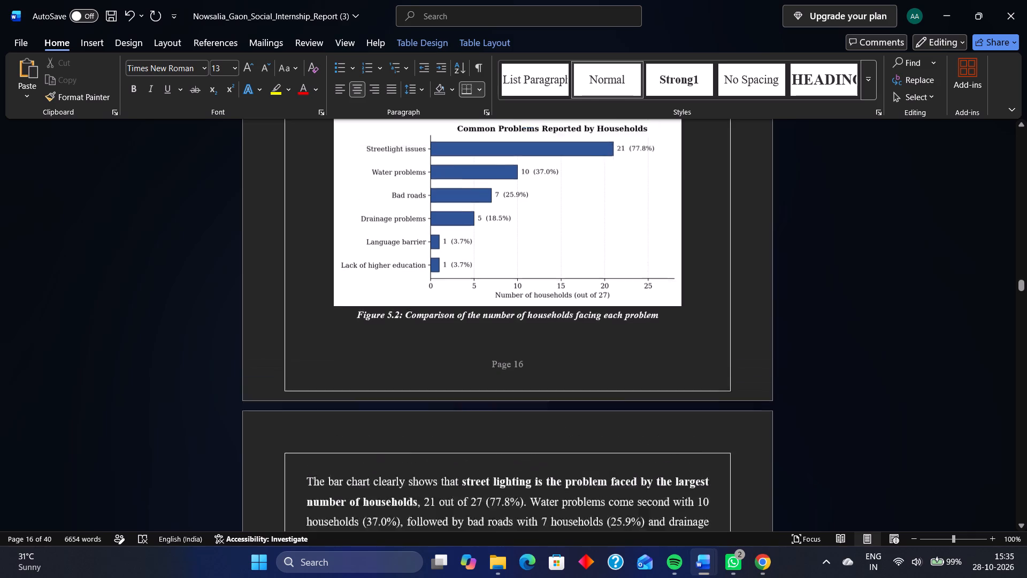
scroll(493, 383, "up", 3)
scroll(493, 383, "down", 1)
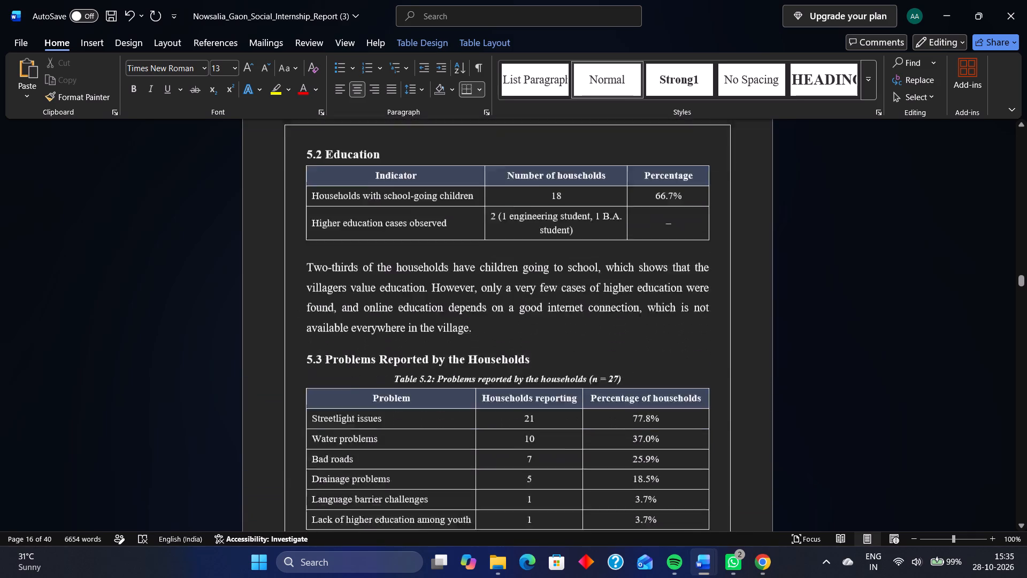
scroll(493, 383, "down", 4)
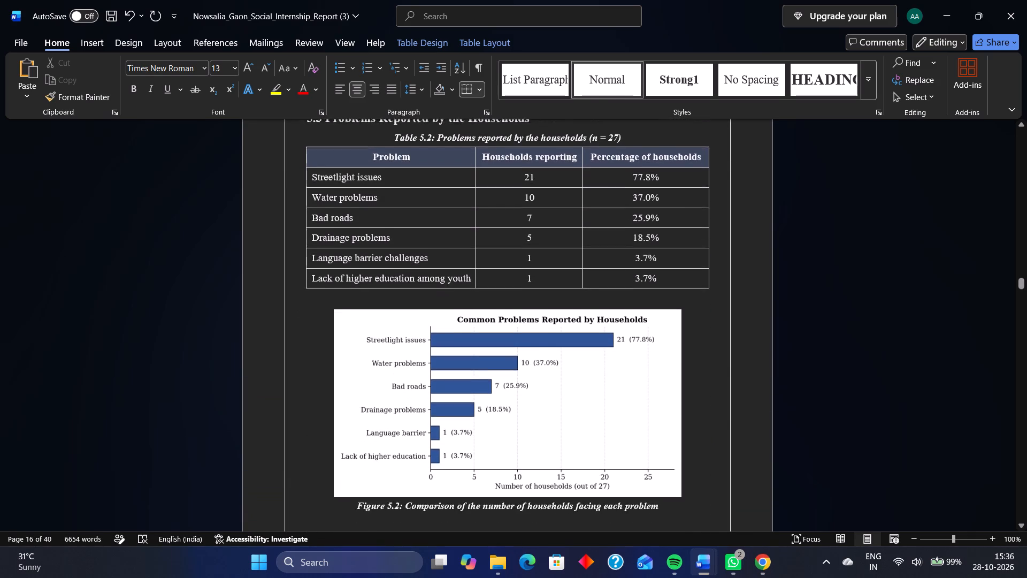
scroll(493, 383, "down", 3)
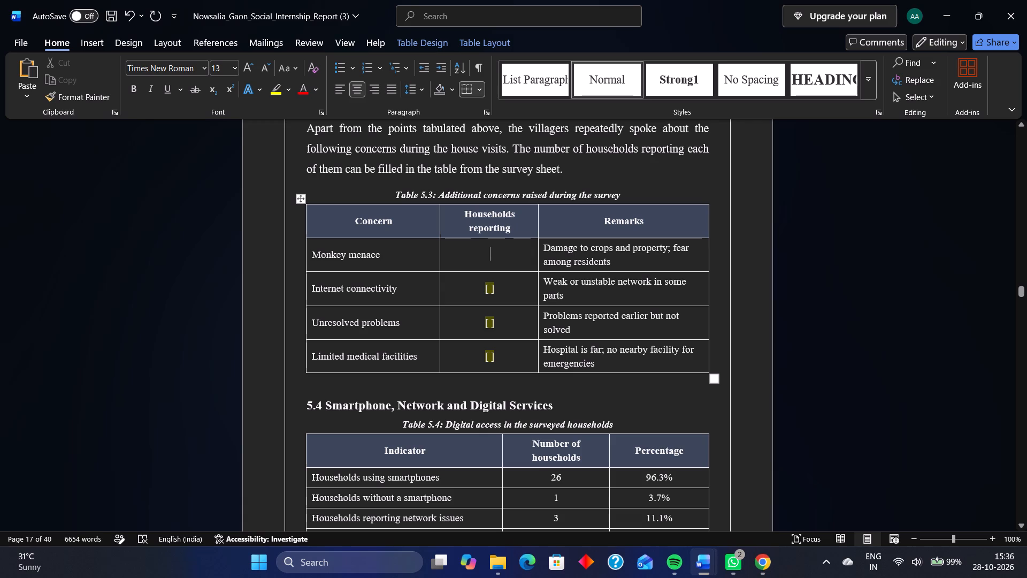
key("2")
key("0")
Replace the "Households reporting" placeholder for Internet connectivity in Table 5.3 with 14.
left_click(493, 289)
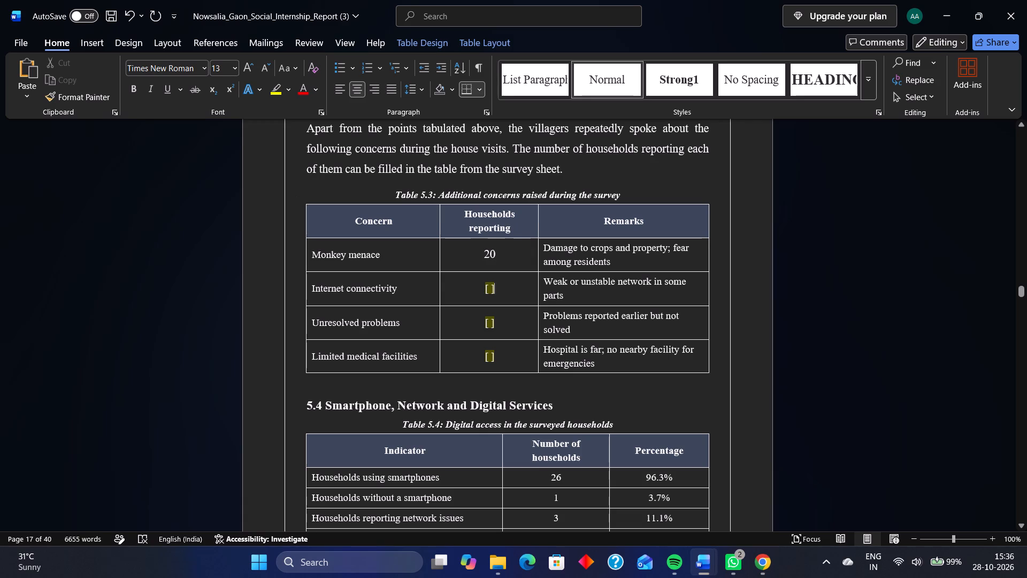
key("BackSpace")
key("BackSpace")
key("BackSpace")
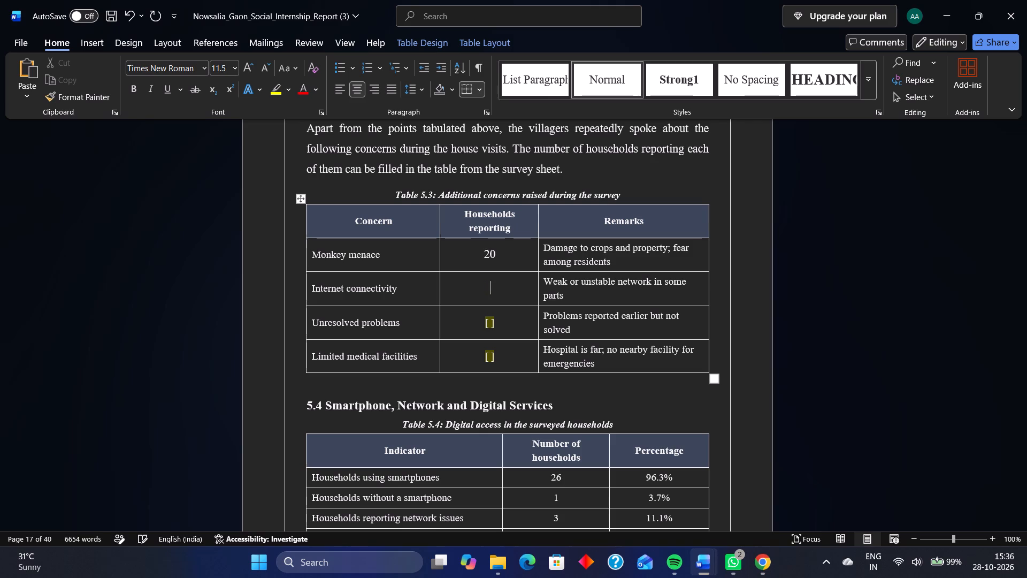
key("1")
key("4")
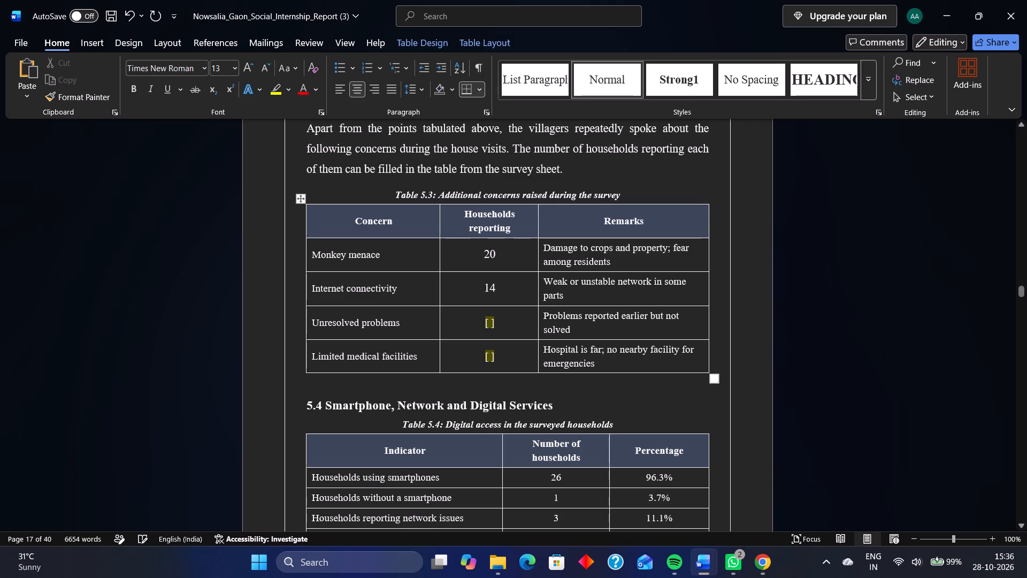
Replace the "Households reporting" placeholder for Unresolved problems in Table 5.3 with 9.
left_click(496, 322)
key("BackSpace")
key("BackSpace")
key("BackSpace")
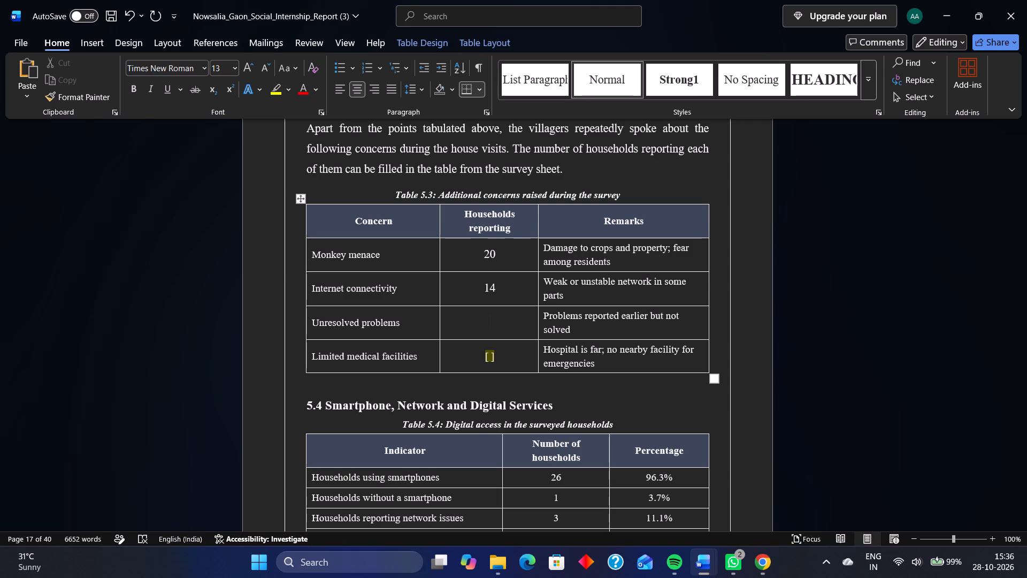
key("9")
Replace the "Households reporting" placeholder for Limited medical facilities in Table 5.3 with 11.
left_click(499, 356)
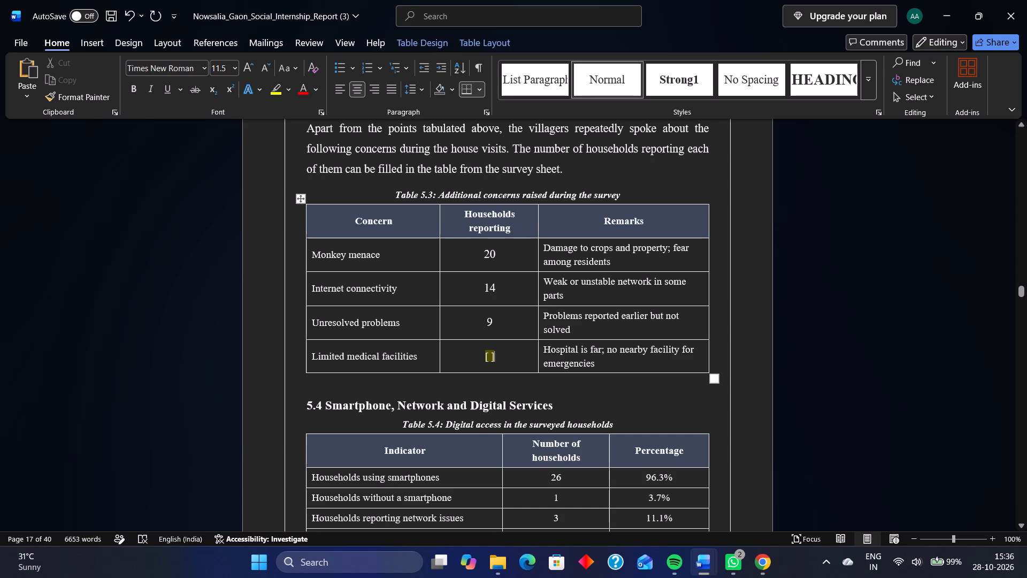
key("BackSpace")
key("BackSpace")
key("BackSpace")
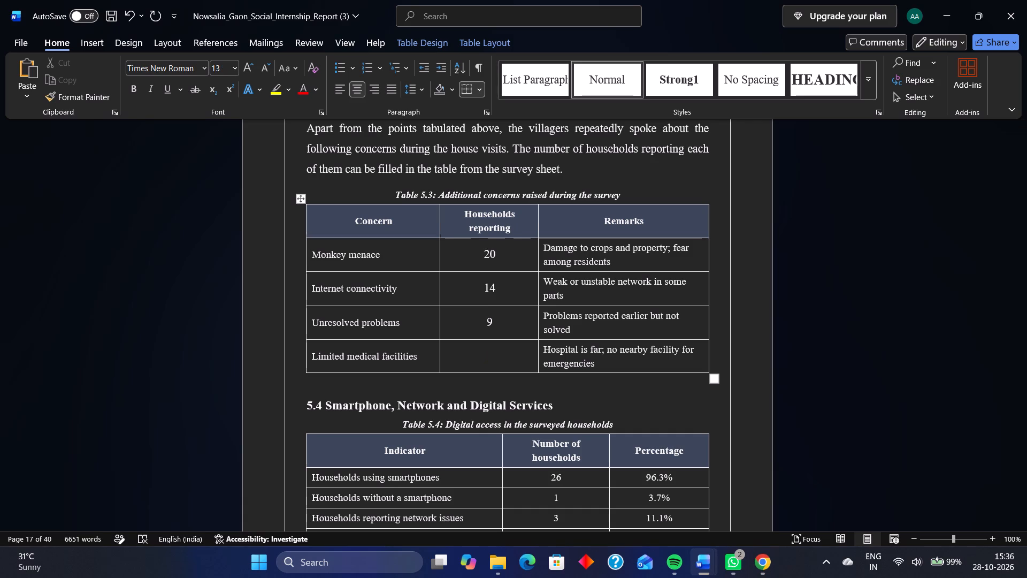
type("11")
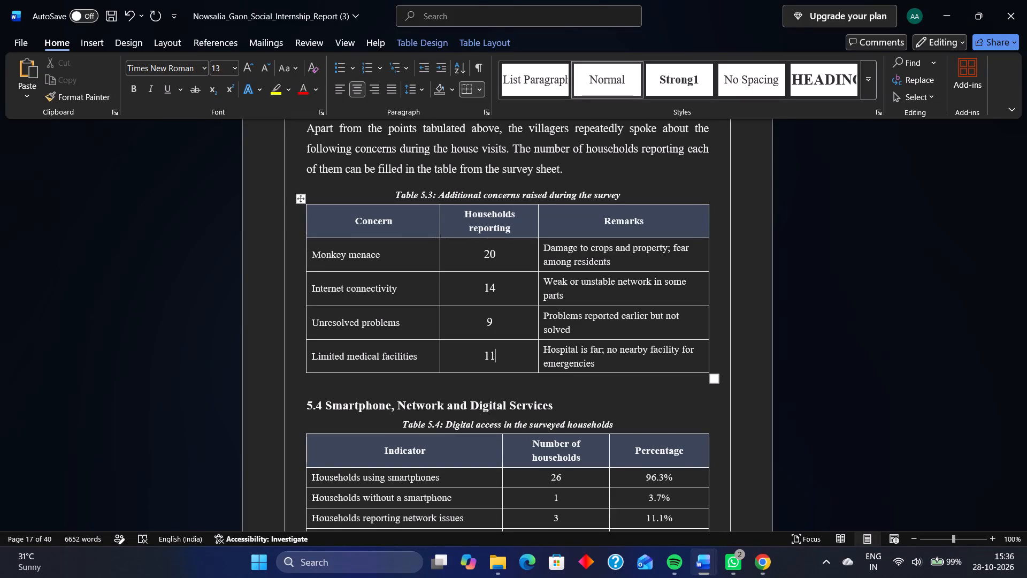
left_click(665, 398)
Review the report from Table 5.4 back to the cover page, checking the layout and the remaining placeholders.
scroll(665, 398, "down", 2)
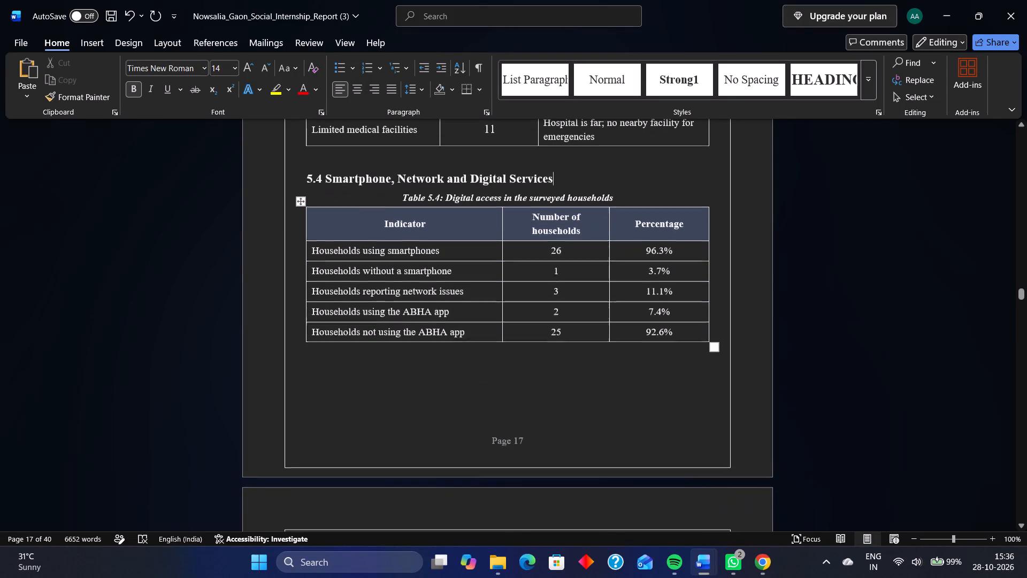
scroll(665, 398, "up", 2)
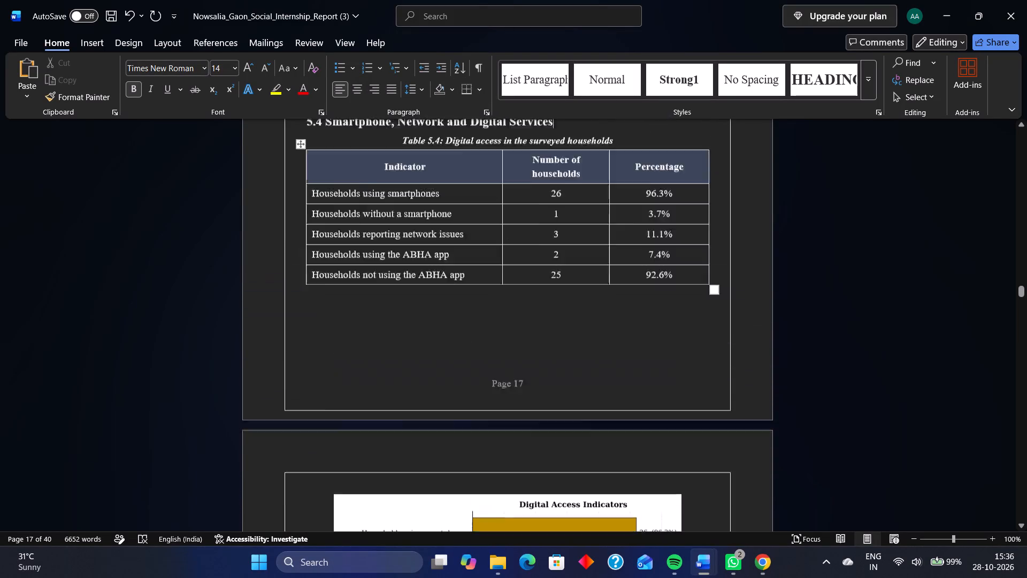
scroll(665, 398, "up", 9)
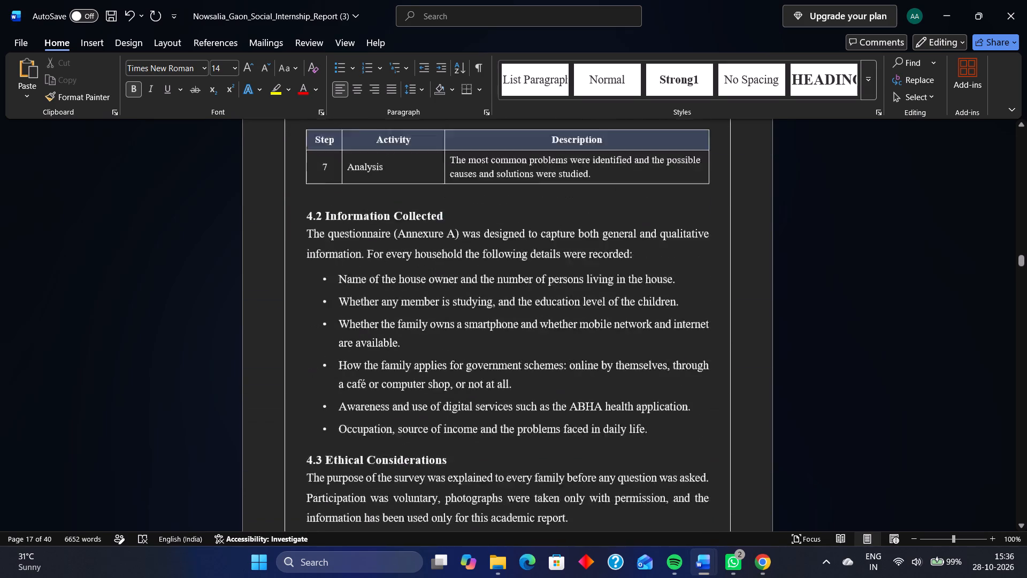
scroll(665, 398, "up", 20)
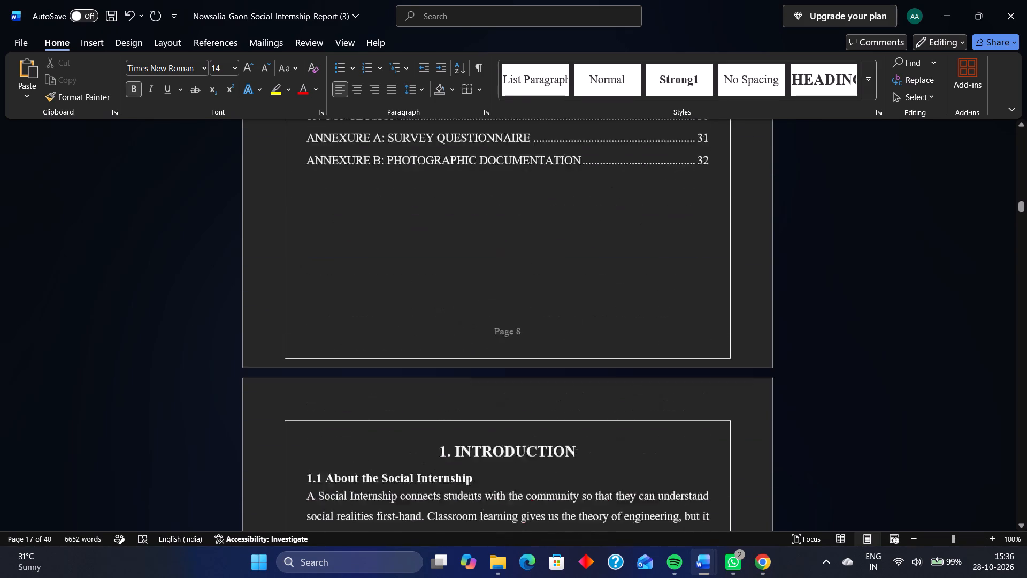
scroll(665, 398, "up", 11)
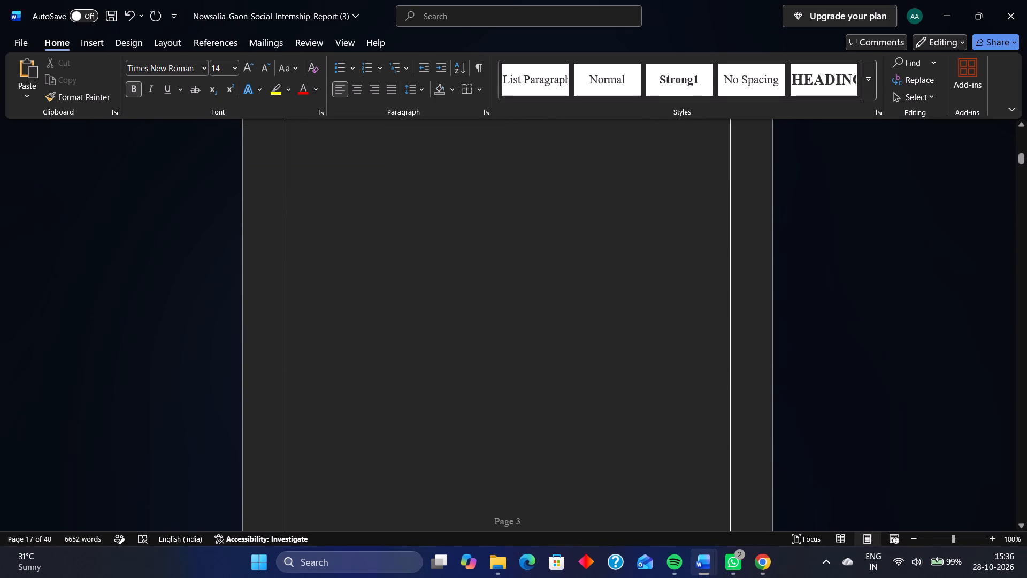
scroll(665, 398, "up", 8)
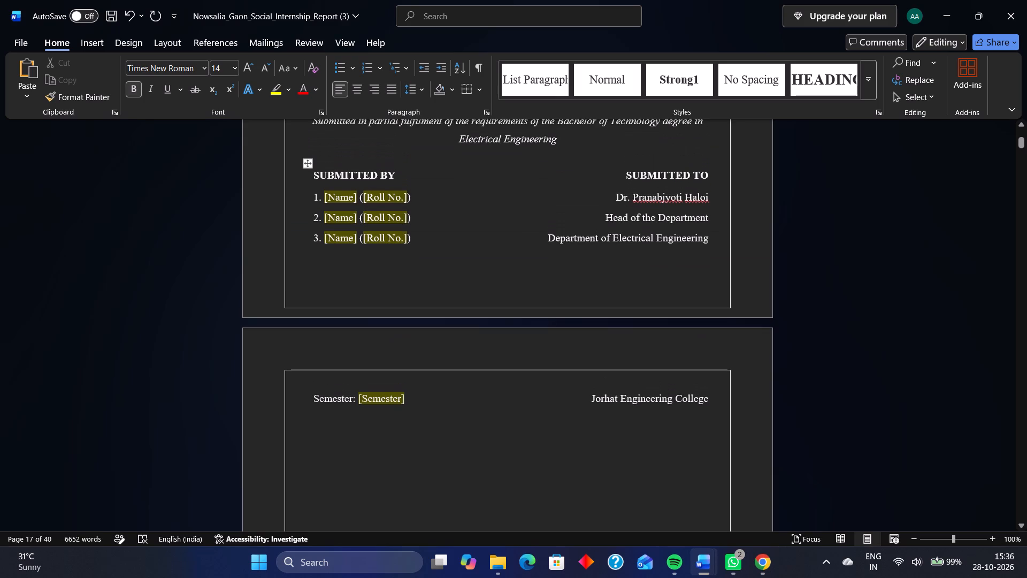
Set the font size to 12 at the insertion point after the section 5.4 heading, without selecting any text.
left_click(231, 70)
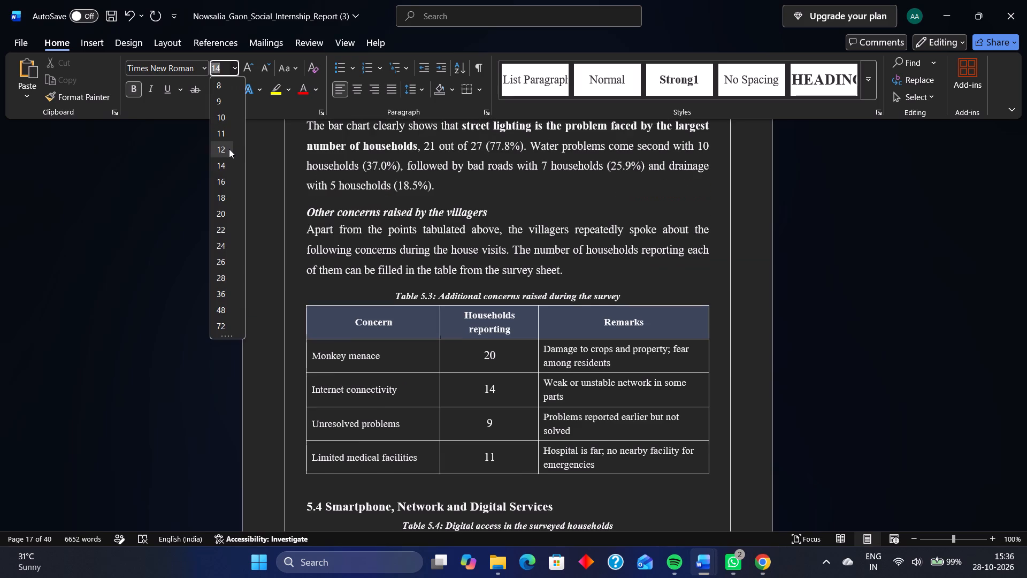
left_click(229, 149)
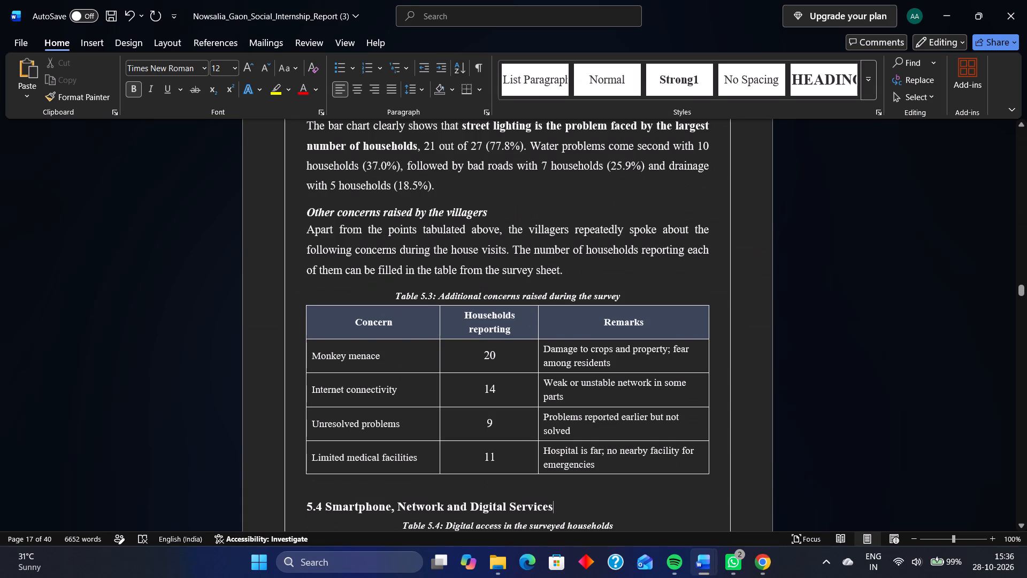
Set the ACKNOWLEDGEMENT heading's font size to 18 and keep it bold.
scroll(507, 199, "up", 16)
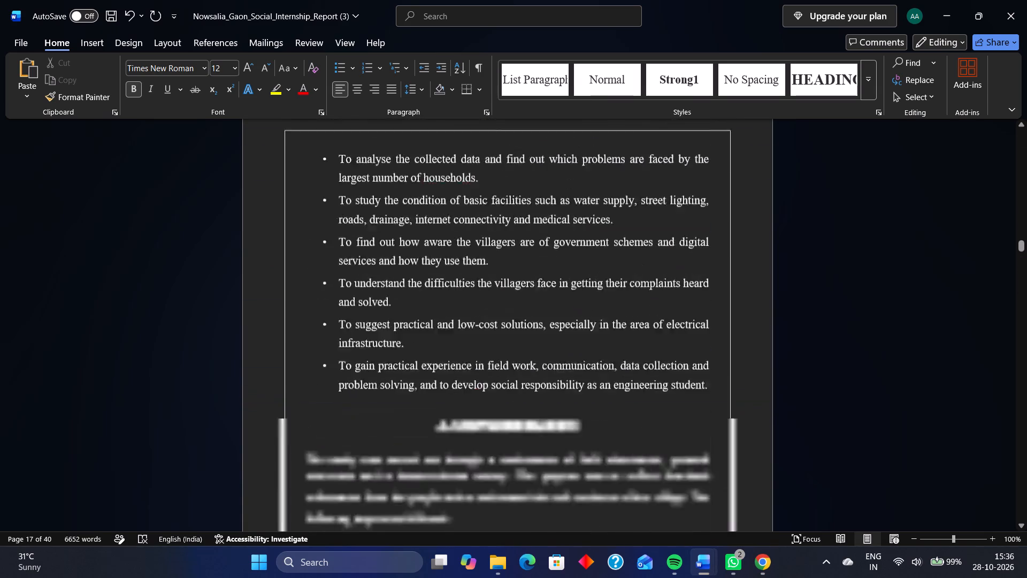
scroll(507, 199, "up", 16)
scroll(507, 199, "up", 8)
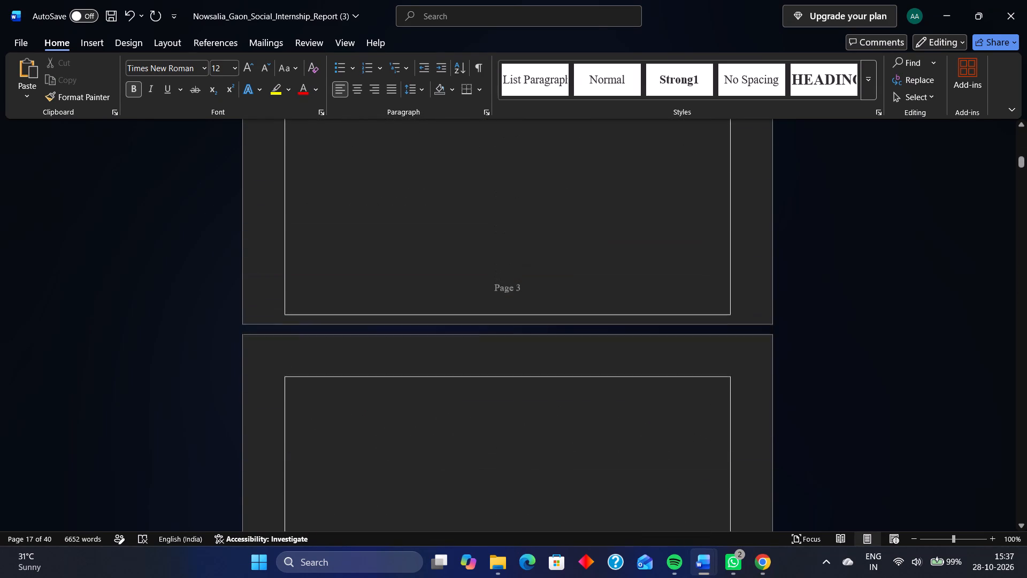
scroll(507, 199, "up", 12)
scroll(507, 199, "down", 1)
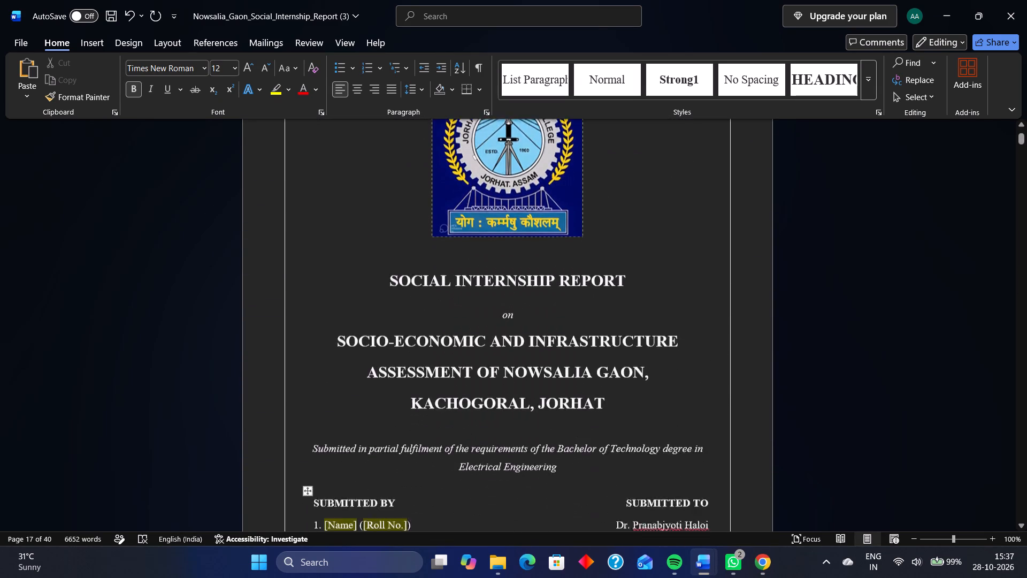
scroll(507, 199, "down", 3)
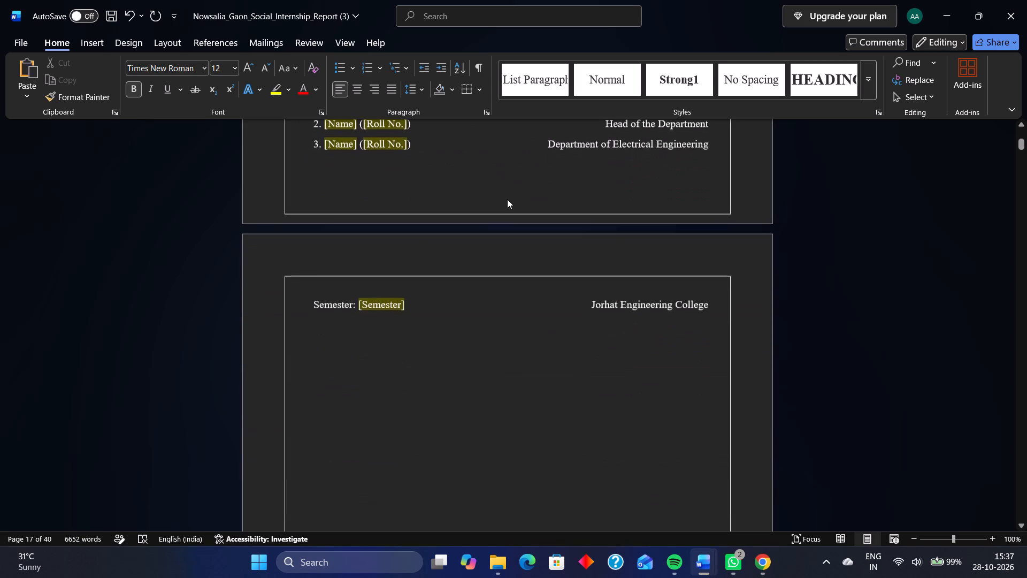
scroll(507, 199, "down", 6)
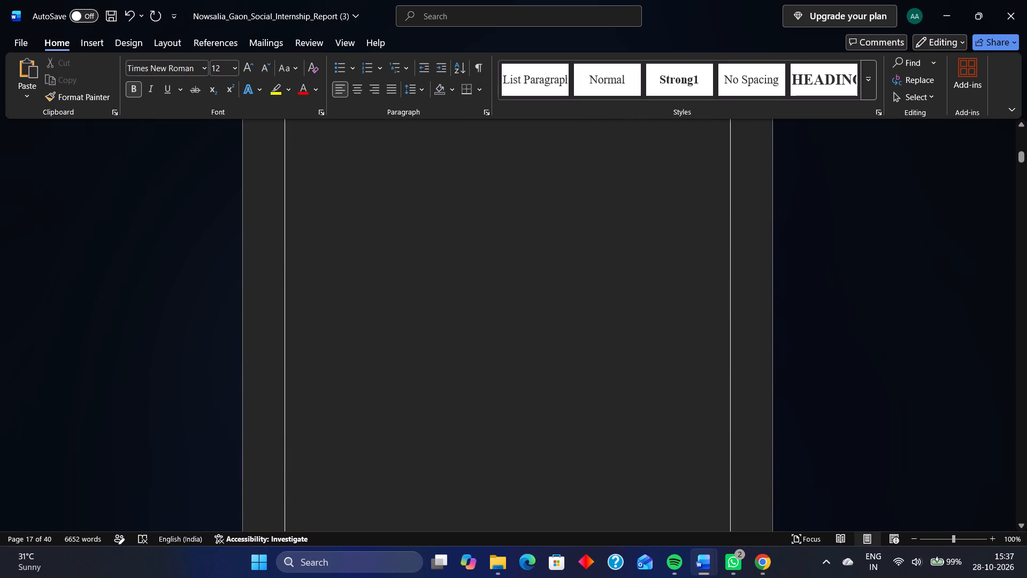
scroll(507, 199, "down", 8)
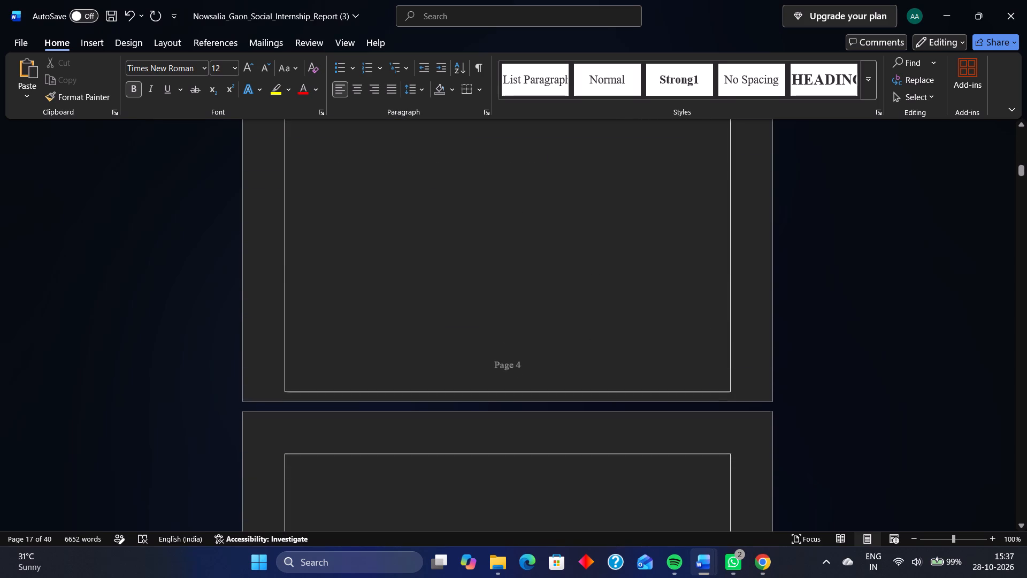
scroll(507, 199, "down", 6)
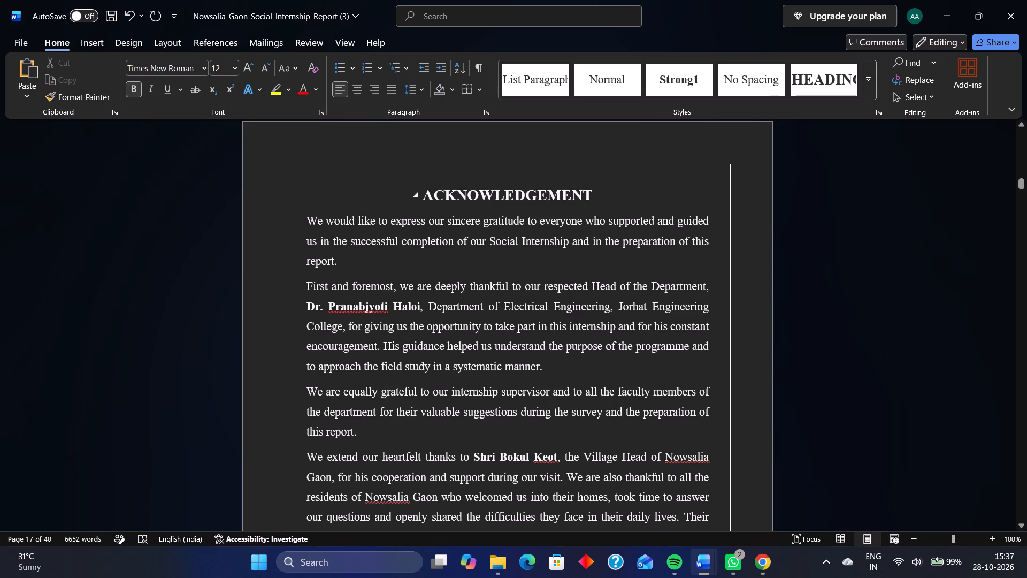
left_click_drag(423, 192, 612, 163)
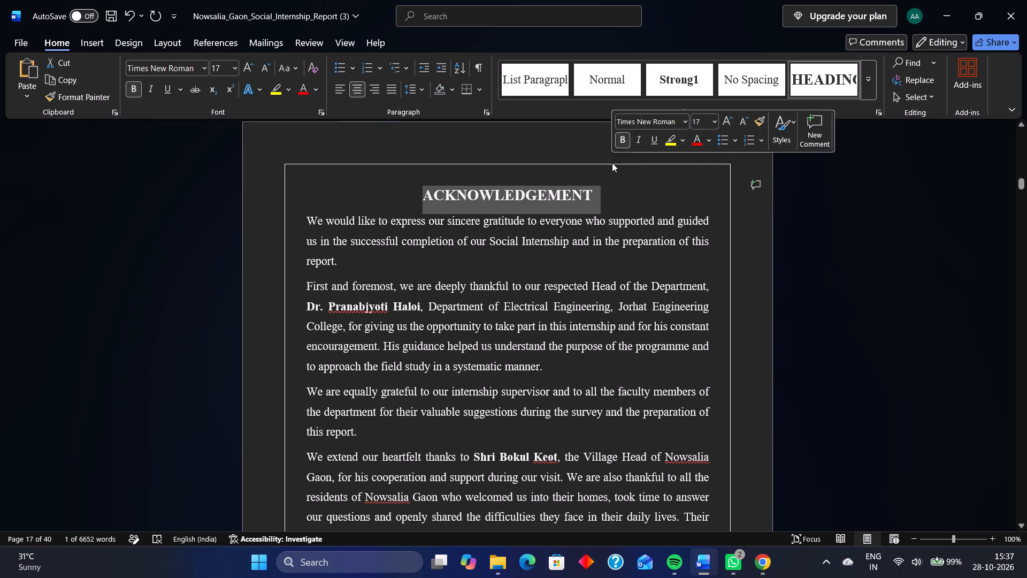
left_click(716, 116)
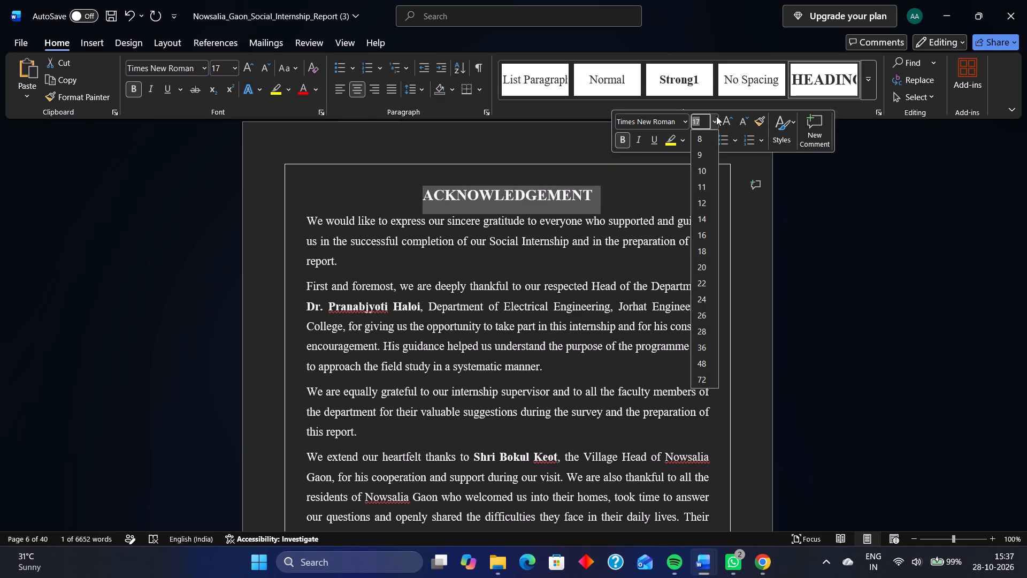
left_click(710, 247)
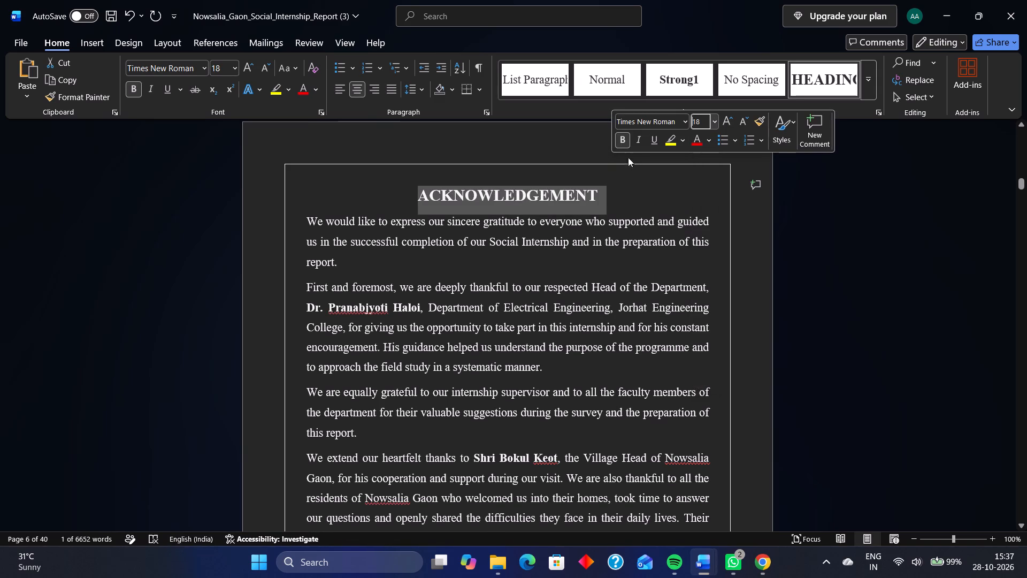
left_click(620, 140)
left_click(620, 140)
Set the font size to 12 for everything from the ACKNOWLEDGEMENT heading through the end of the report.
left_click_drag(301, 215, 419, 298)
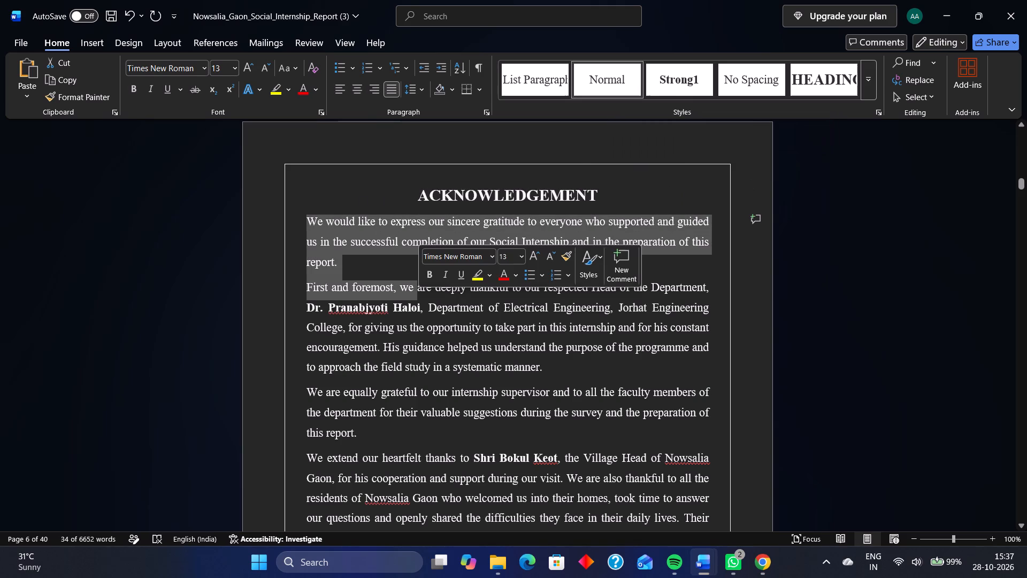
left_click_drag(419, 298, 438, 316)
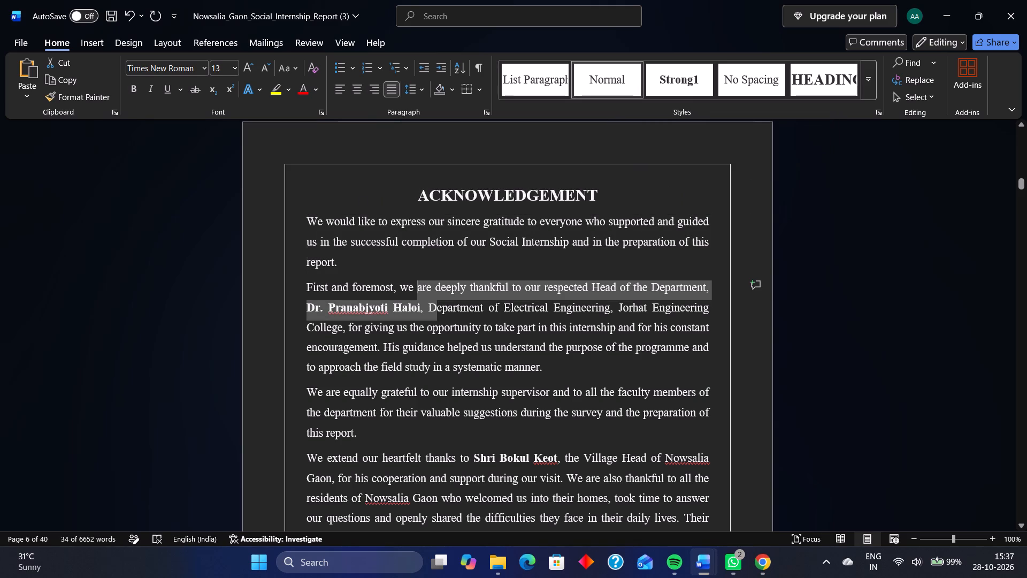
left_click_drag(438, 316, 460, 336)
scroll(307, 225, "down", 1)
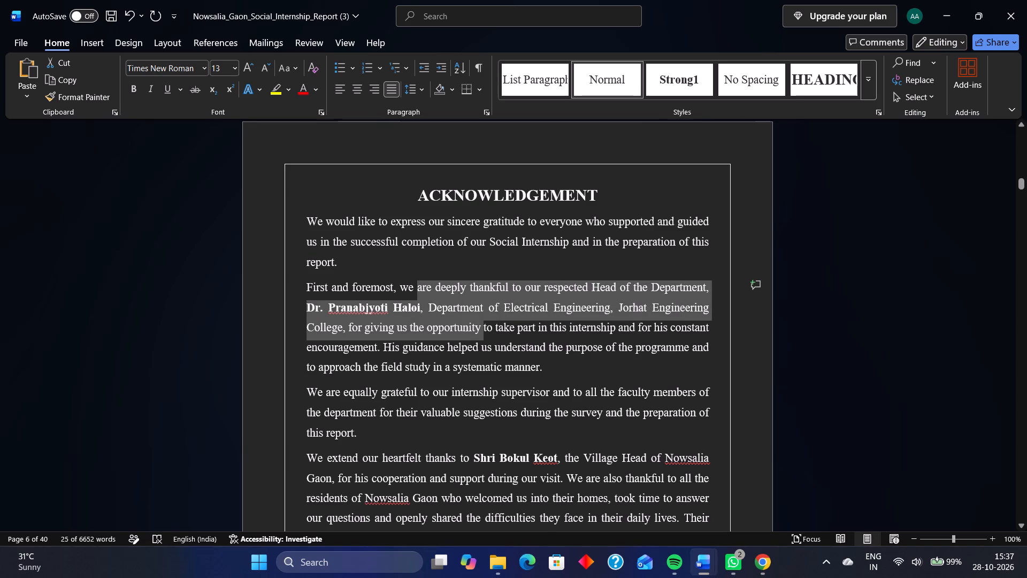
scroll(307, 225, "down", 1)
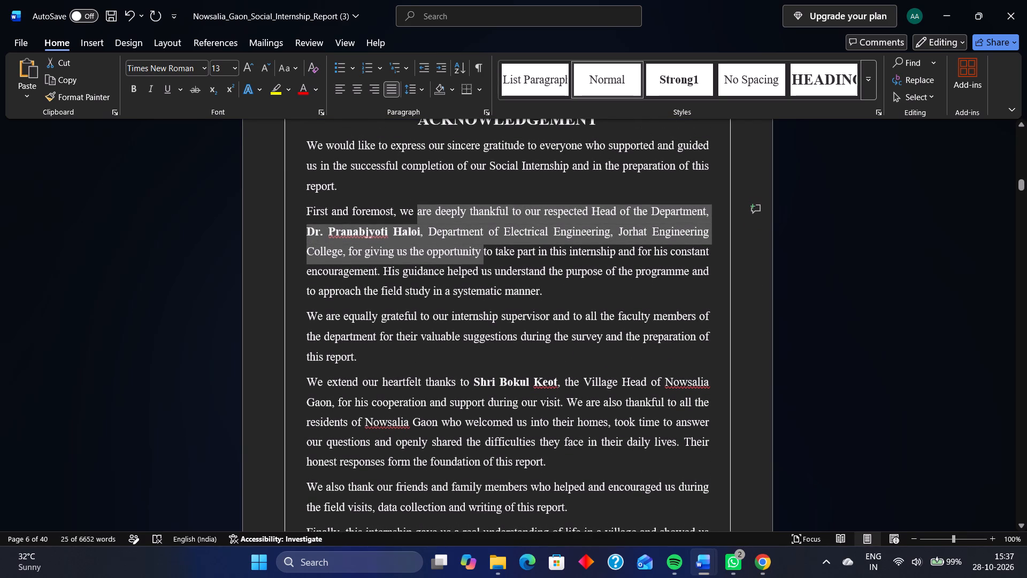
left_click_drag(303, 136, 415, 331)
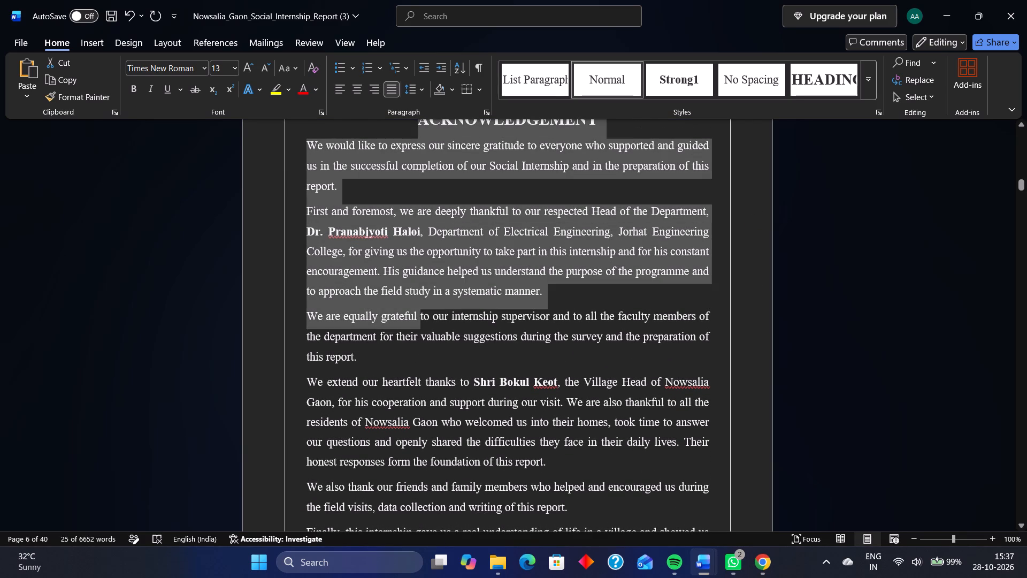
left_click_drag(415, 331, 445, 528)
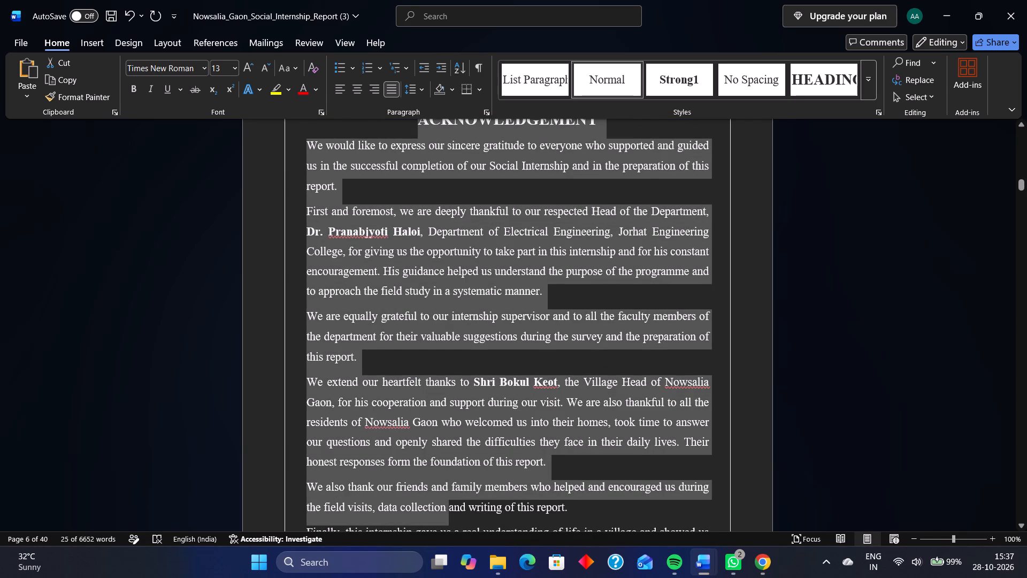
left_click_drag(445, 528, 447, 577)
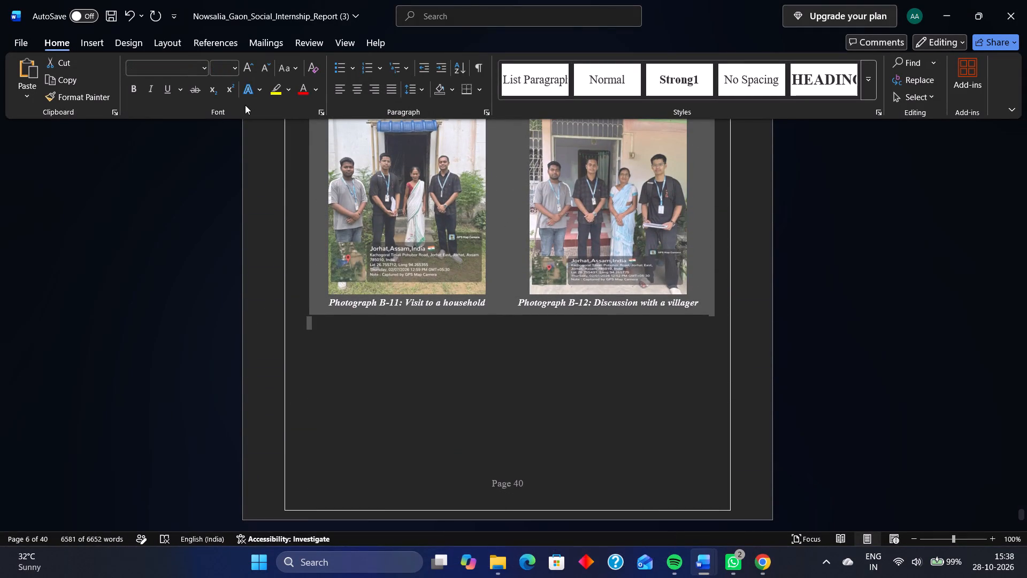
right_click(296, 123)
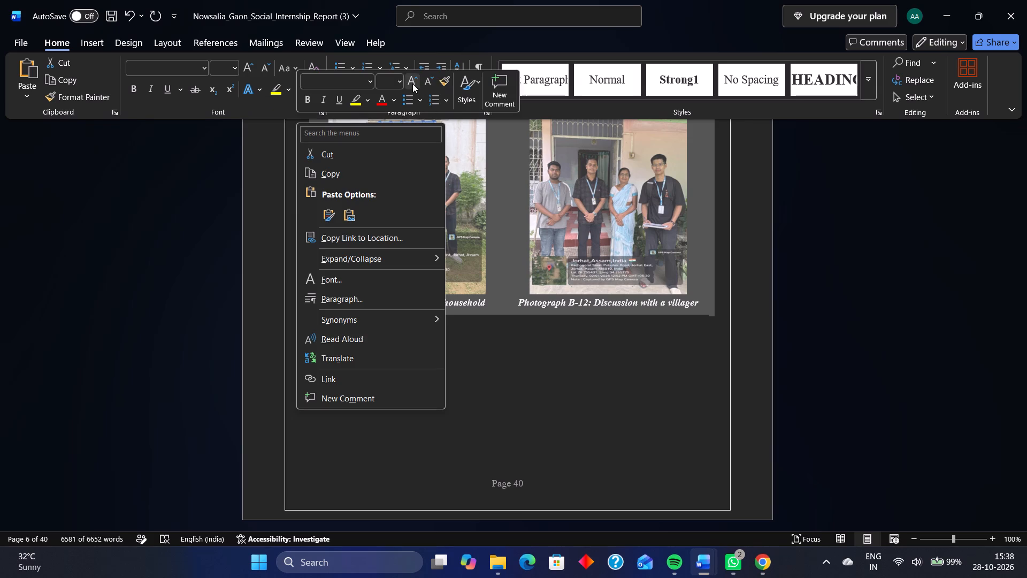
left_click(400, 80)
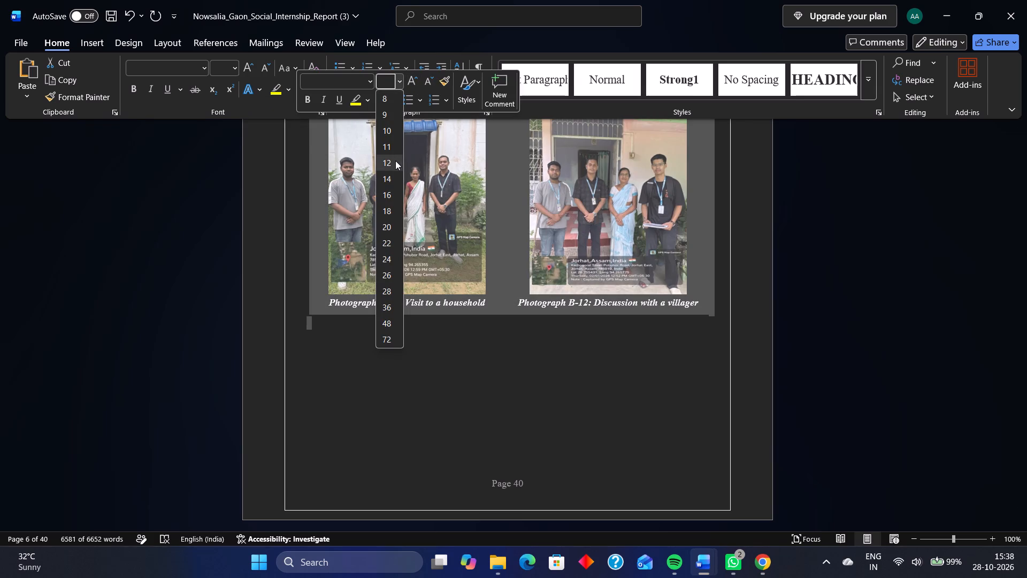
left_click(395, 161)
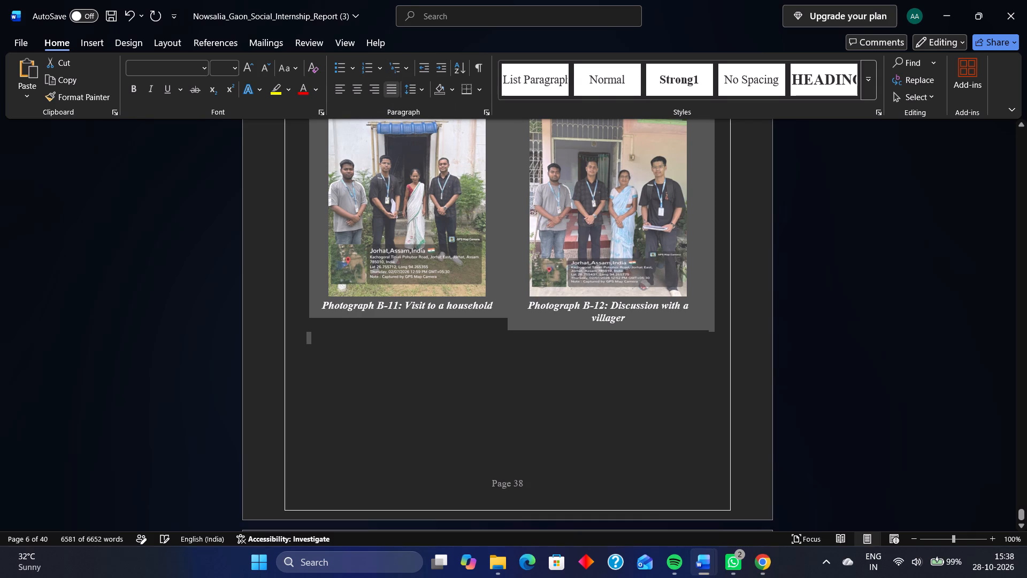
left_click(416, 173)
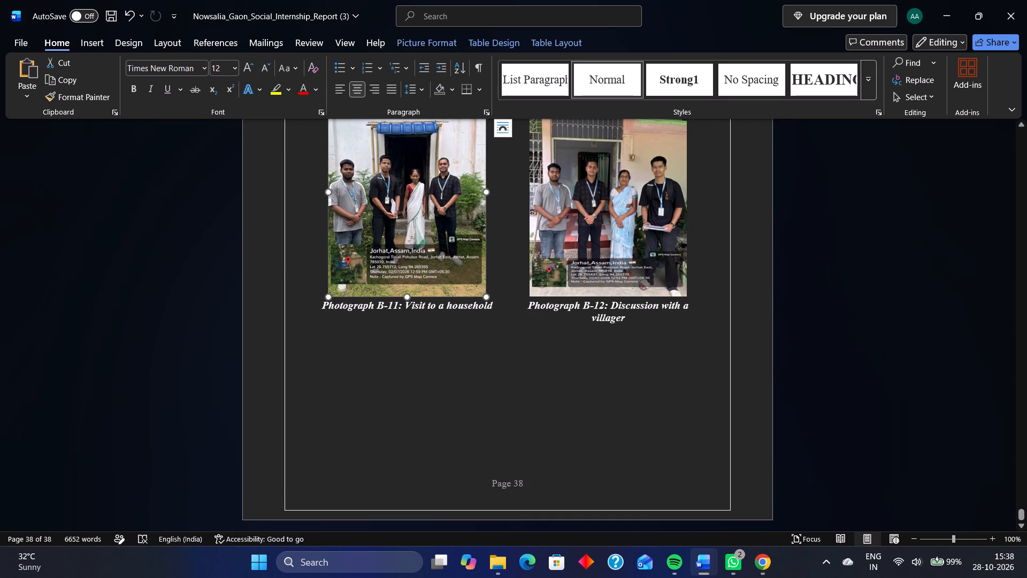
Review the report from the closing photographs back to the cover and on to the Acknowledgement page, checking the text sizes and layout.
scroll(416, 173, "up", 8)
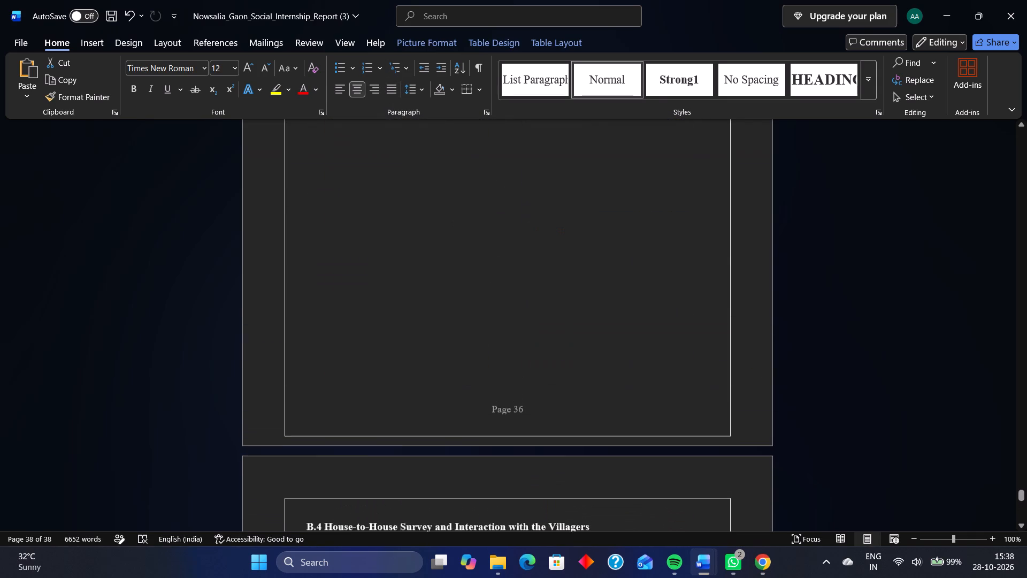
scroll(416, 173, "up", 11)
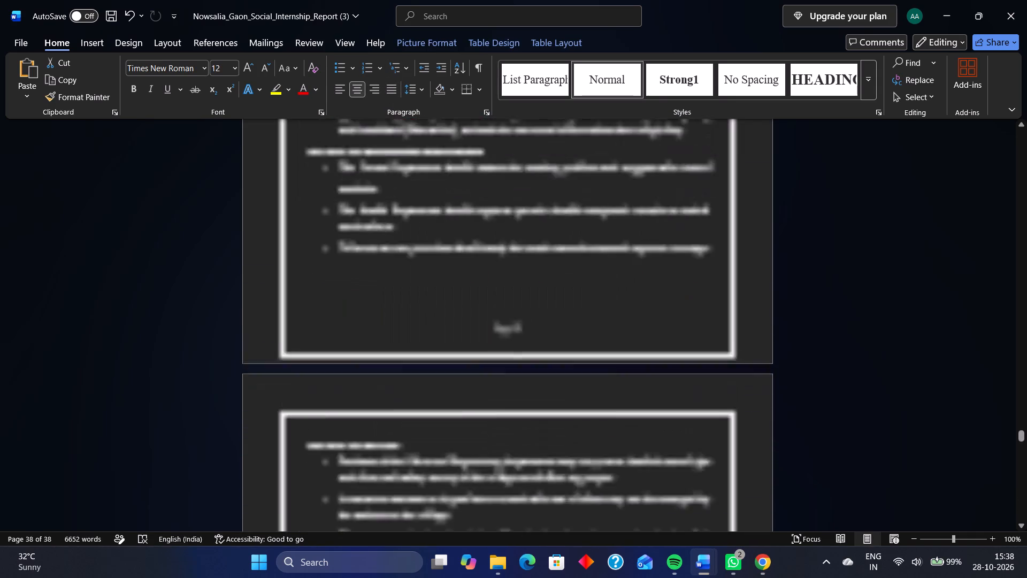
scroll(416, 173, "up", 14)
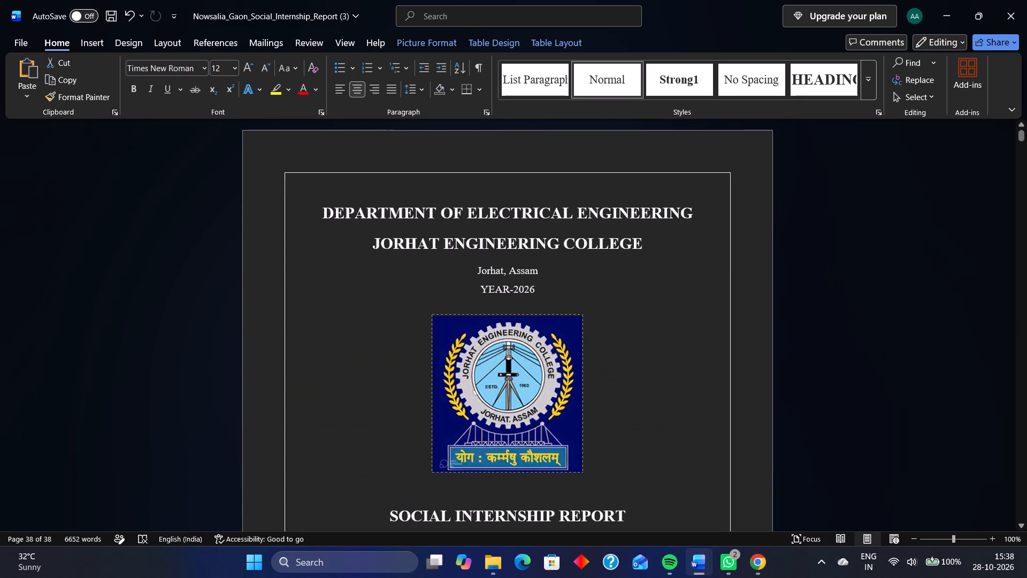
scroll(496, 214, "down", 17)
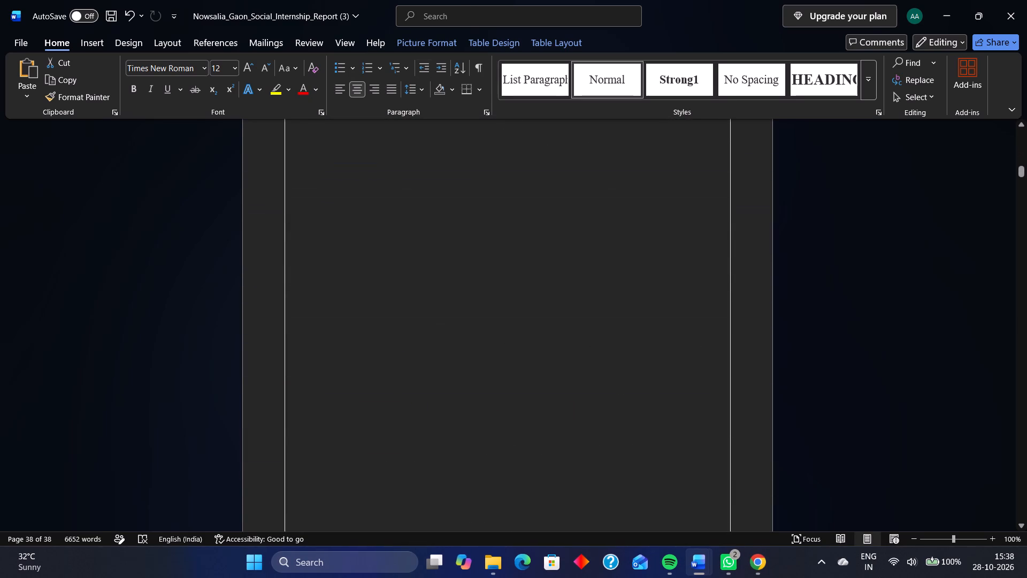
scroll(496, 214, "down", 5)
scroll(496, 214, "up", 2)
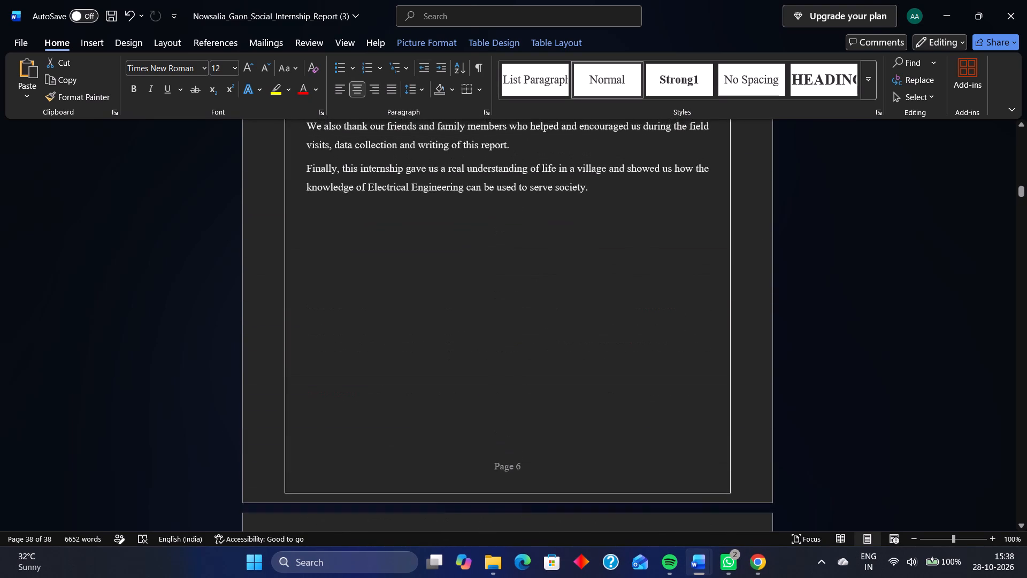
scroll(496, 214, "up", 2)
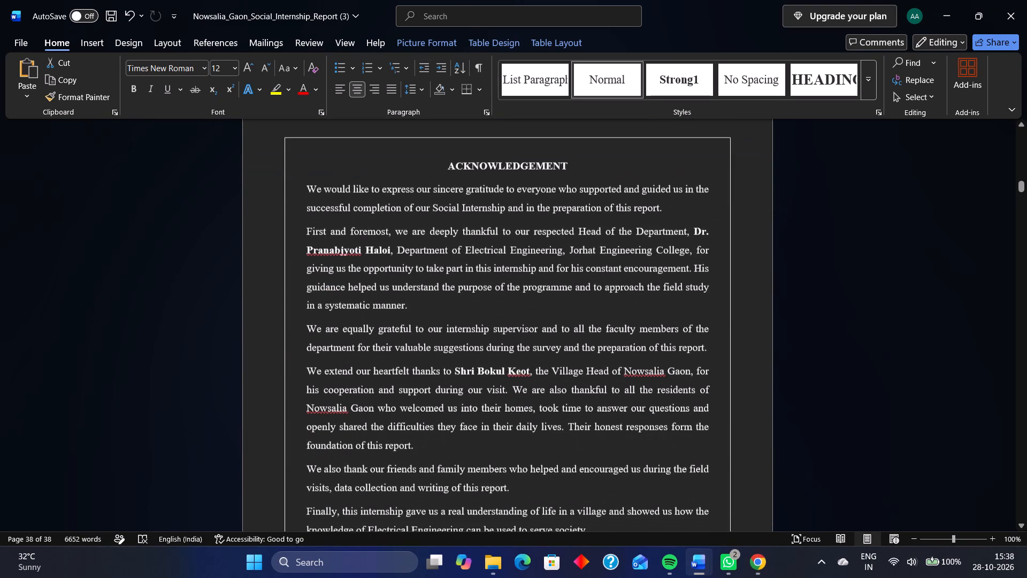
Check the font size of the Acknowledgement and Abstract body text and examine the cover page's submission details.
left_click_drag(306, 183, 408, 257)
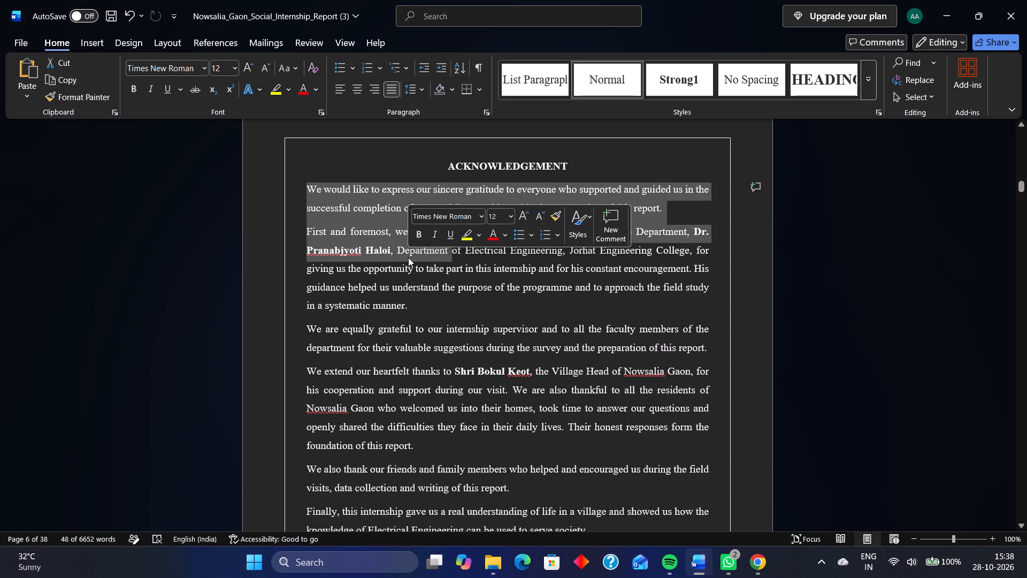
scroll(461, 330, "down", 1)
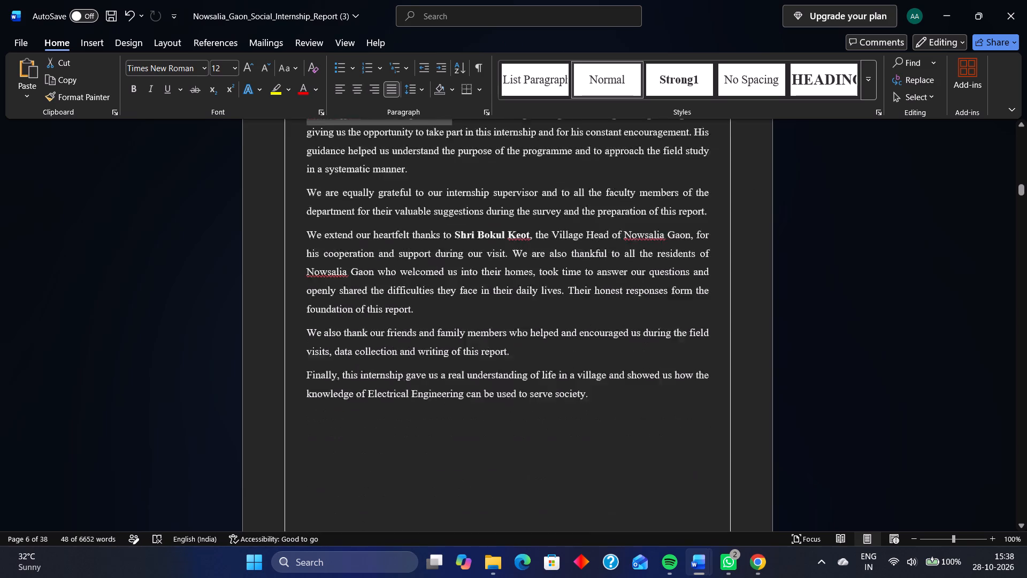
scroll(461, 330, "down", 5)
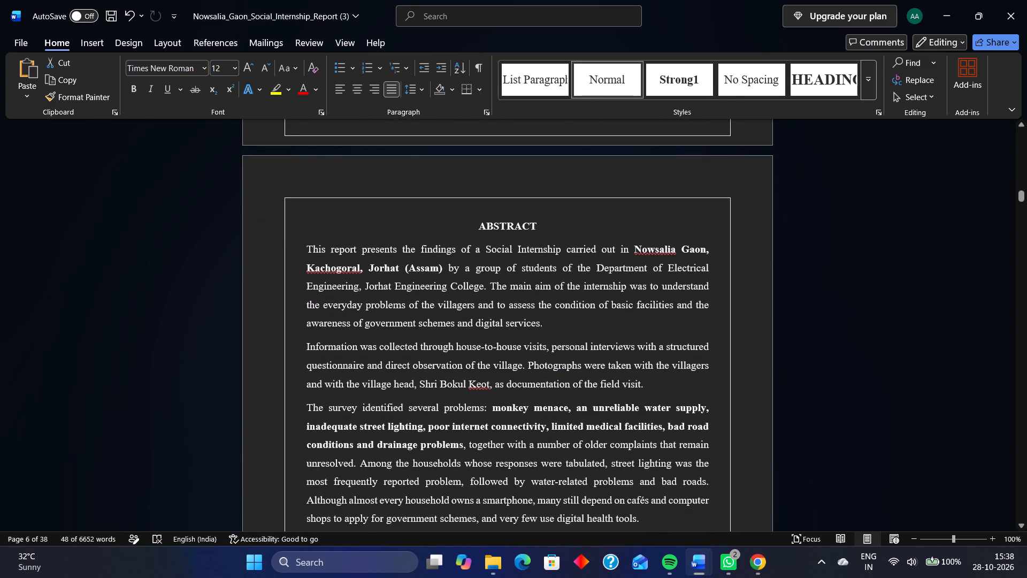
left_click_drag(304, 247, 457, 401)
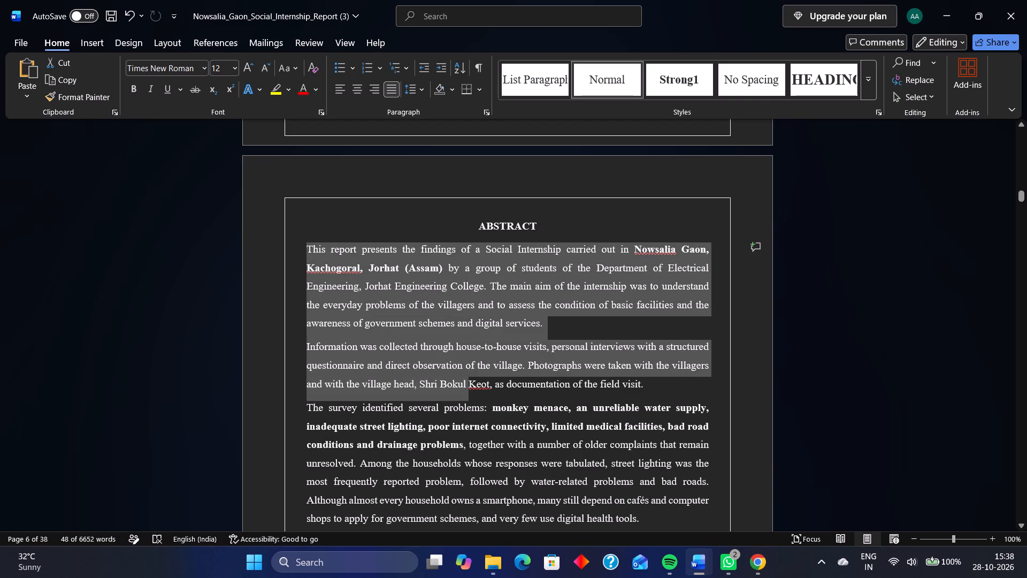
left_click_drag(457, 401, 458, 402)
scroll(448, 301, "down", 4)
scroll(448, 301, "up", 6)
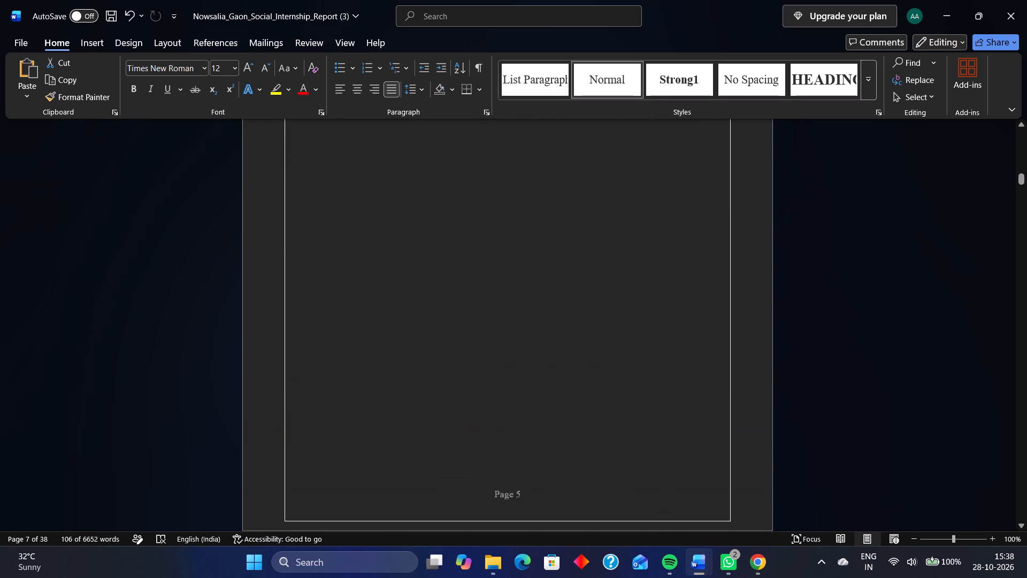
scroll(448, 301, "up", 6)
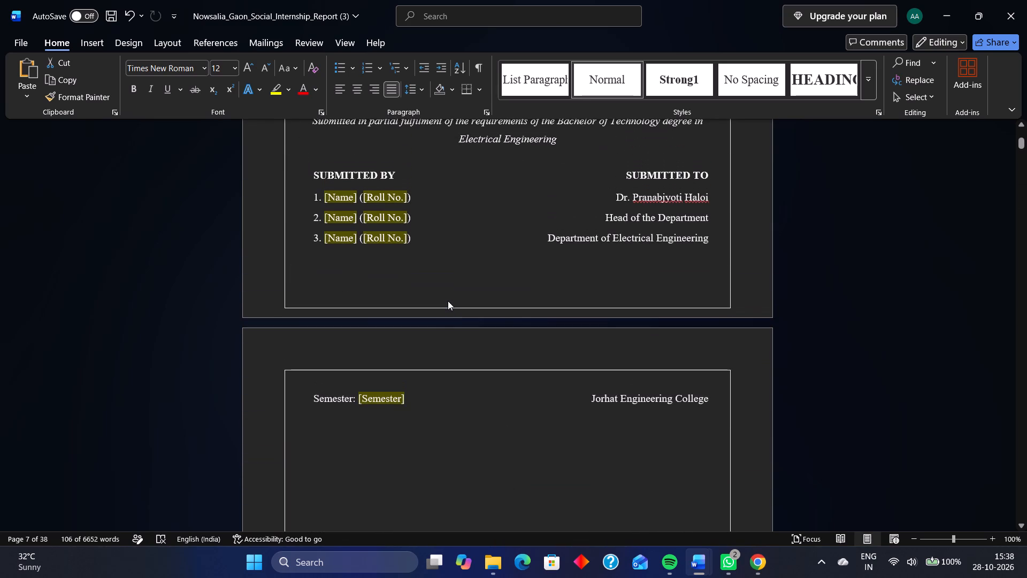
scroll(448, 301, "down", 1)
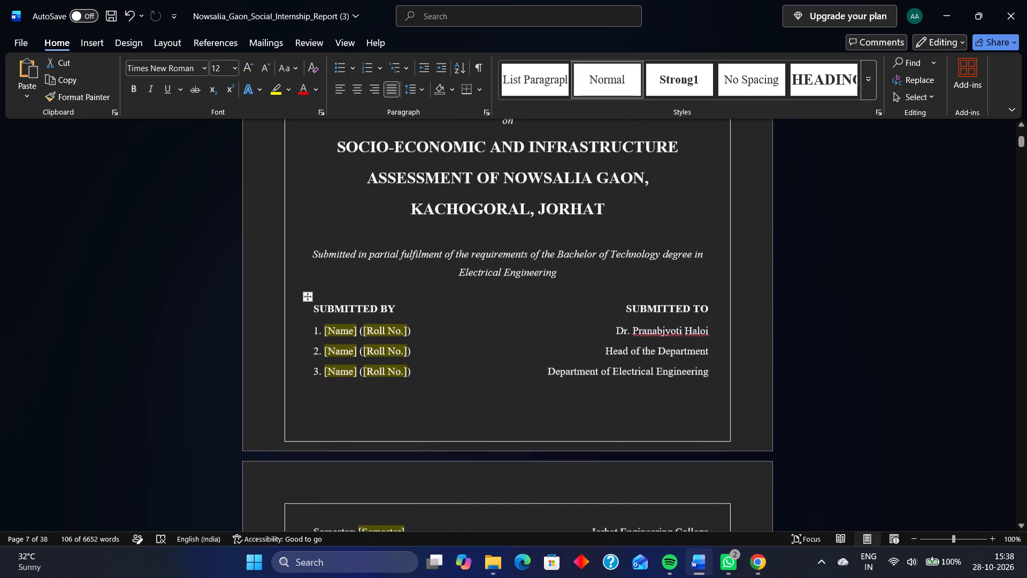
scroll(448, 301, "down", 7)
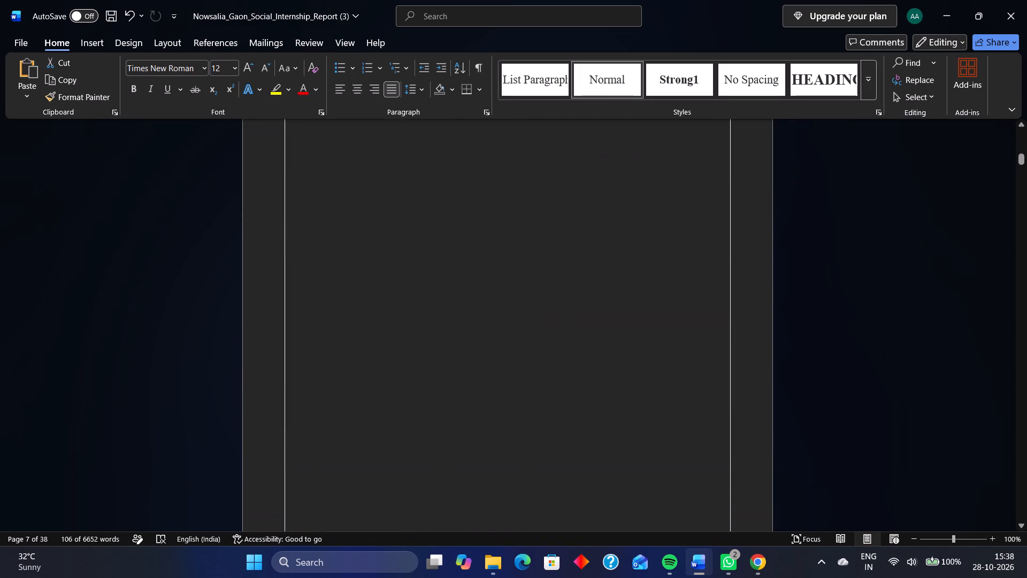
scroll(448, 301, "down", 14)
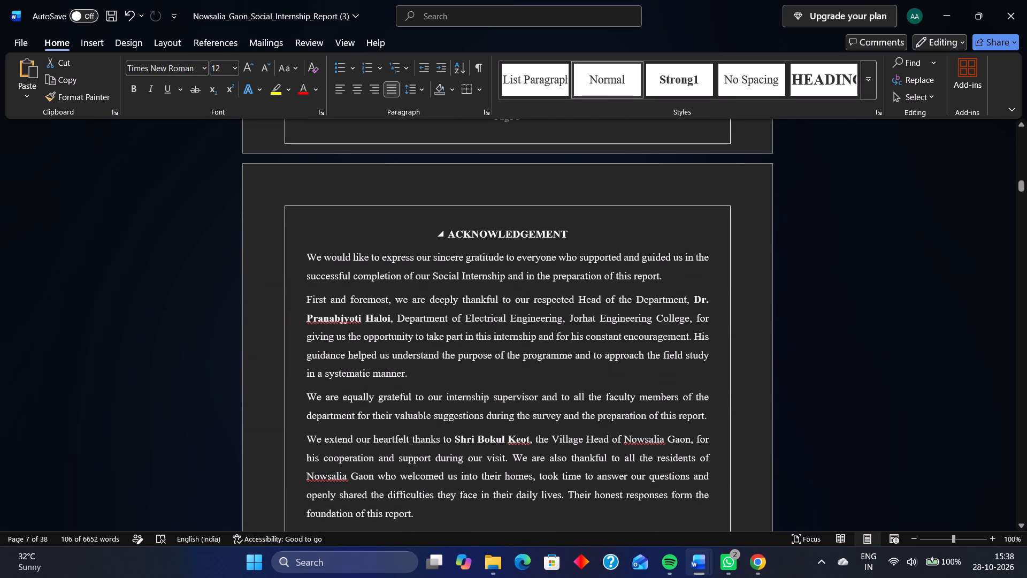
Set the ACKNOWLEDGEMENT heading's font size to 18.
left_click_drag(447, 234, 585, 234)
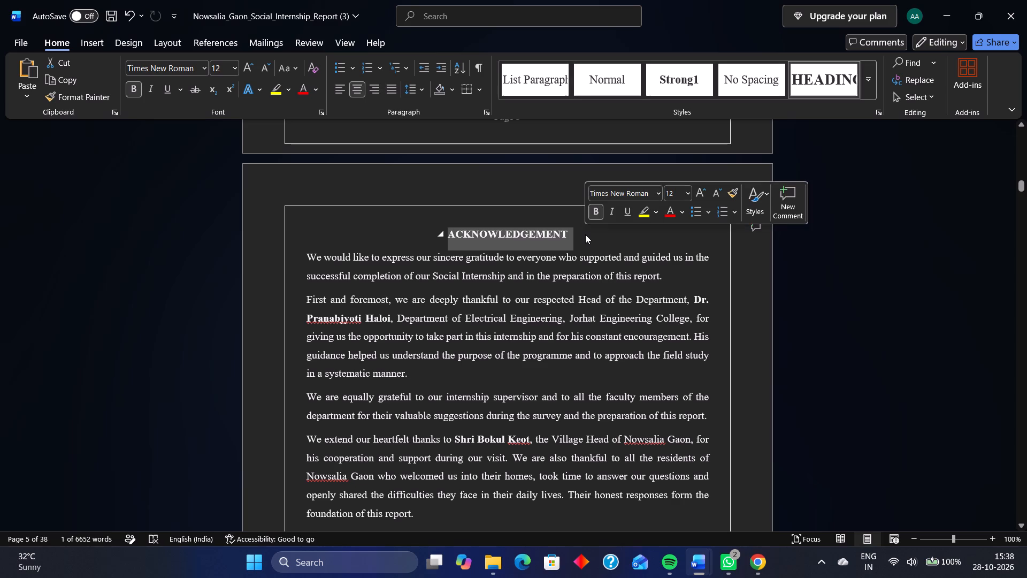
left_click(684, 192)
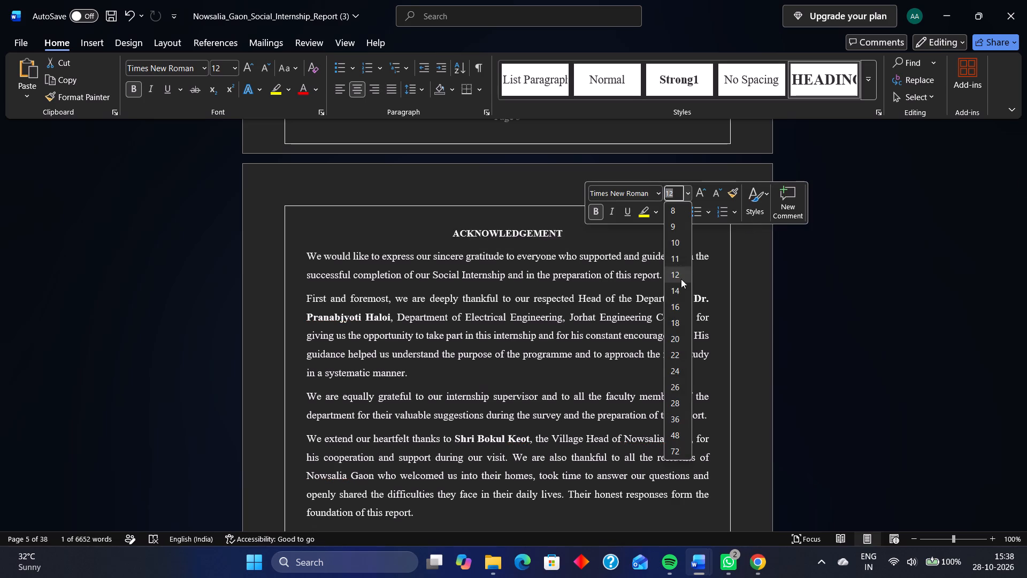
left_click(680, 318)
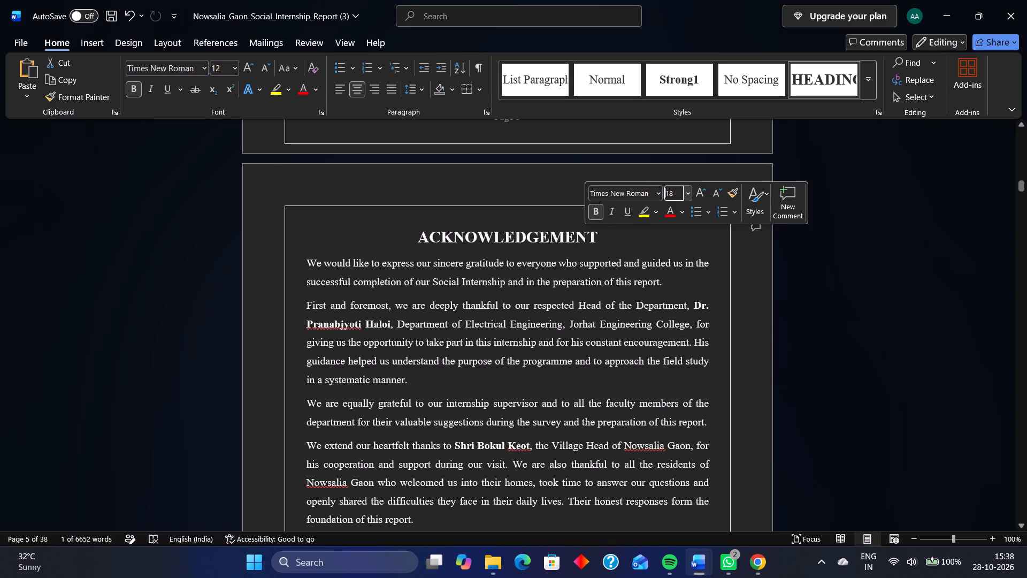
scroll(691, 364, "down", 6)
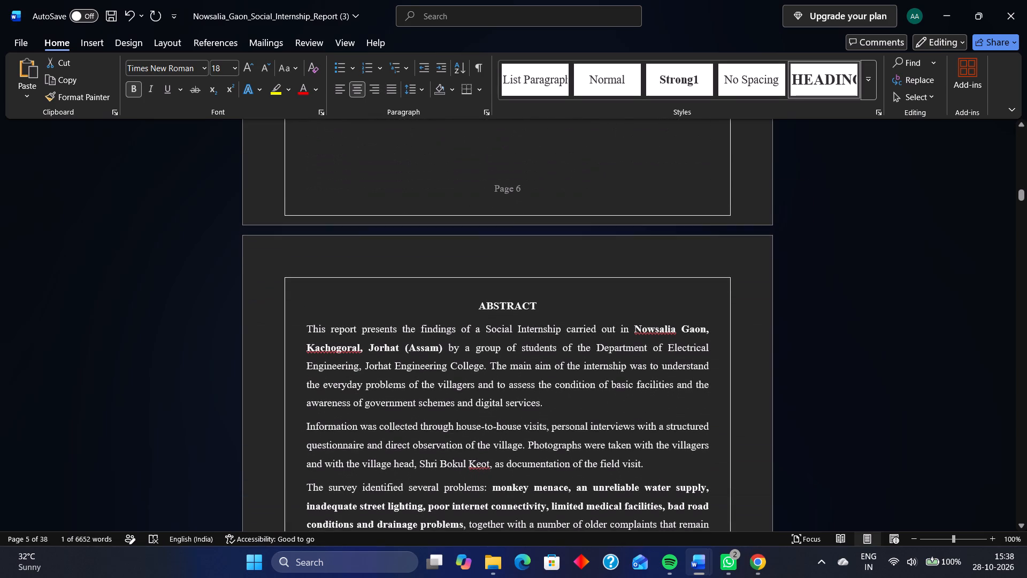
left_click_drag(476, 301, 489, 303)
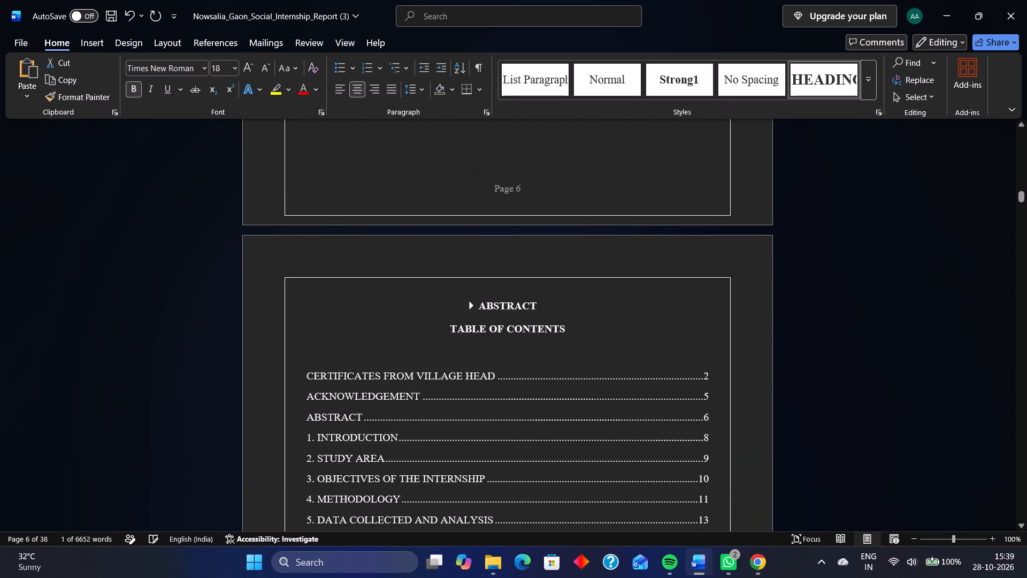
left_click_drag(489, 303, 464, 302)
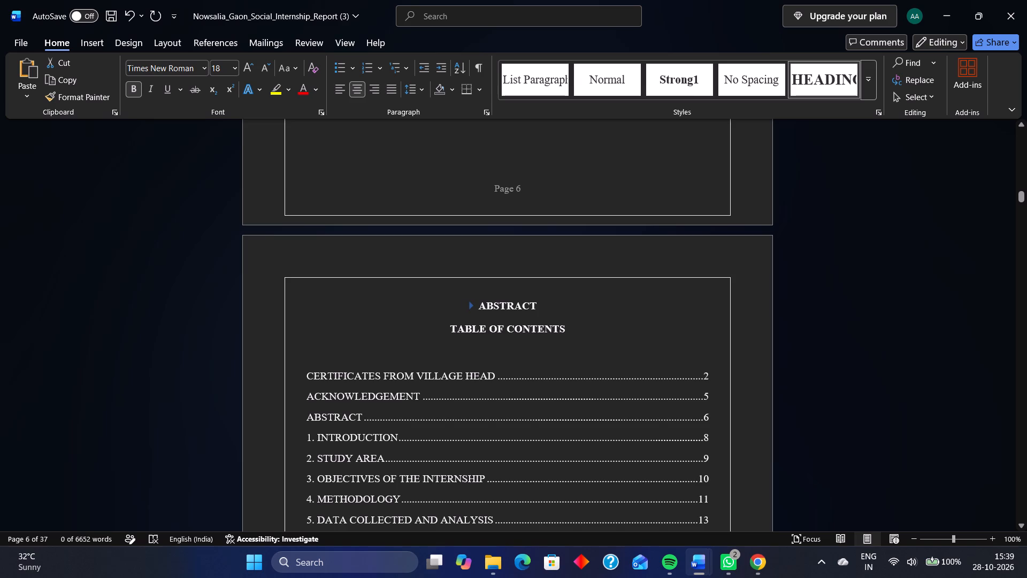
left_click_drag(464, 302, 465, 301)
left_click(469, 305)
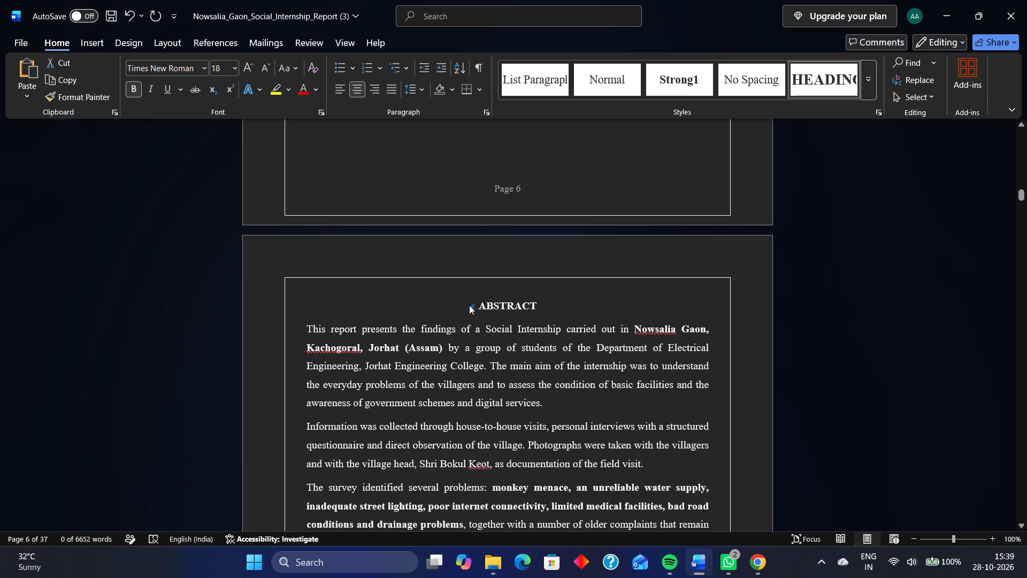
Set the ABSTRACT heading's font size to 18.
left_click_drag(480, 305, 538, 315)
left_click(640, 272)
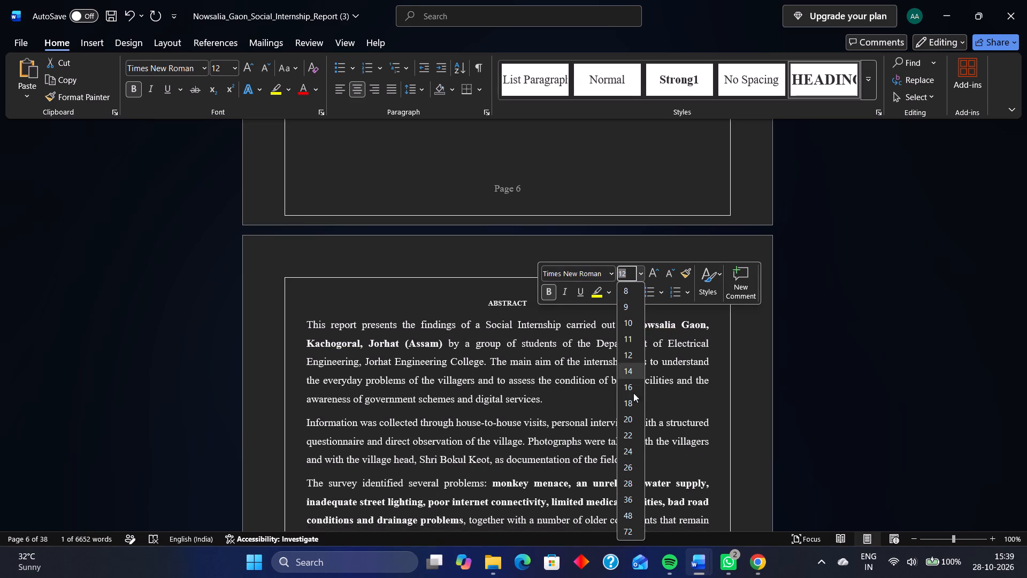
left_click(637, 406)
Set the TABLE OF CONTENTS heading's font size to 18.
scroll(637, 406, "down", 1)
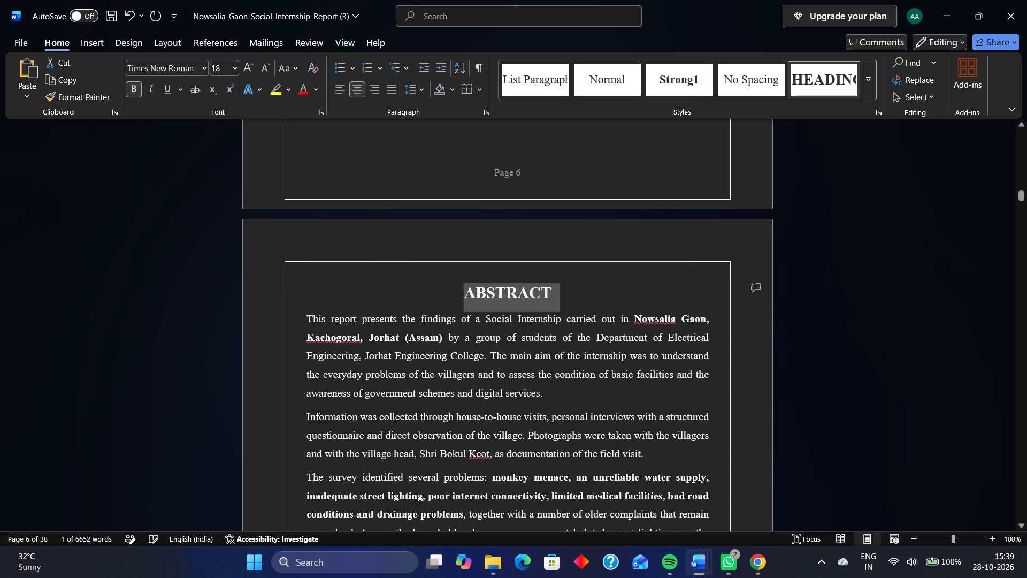
scroll(637, 406, "down", 5)
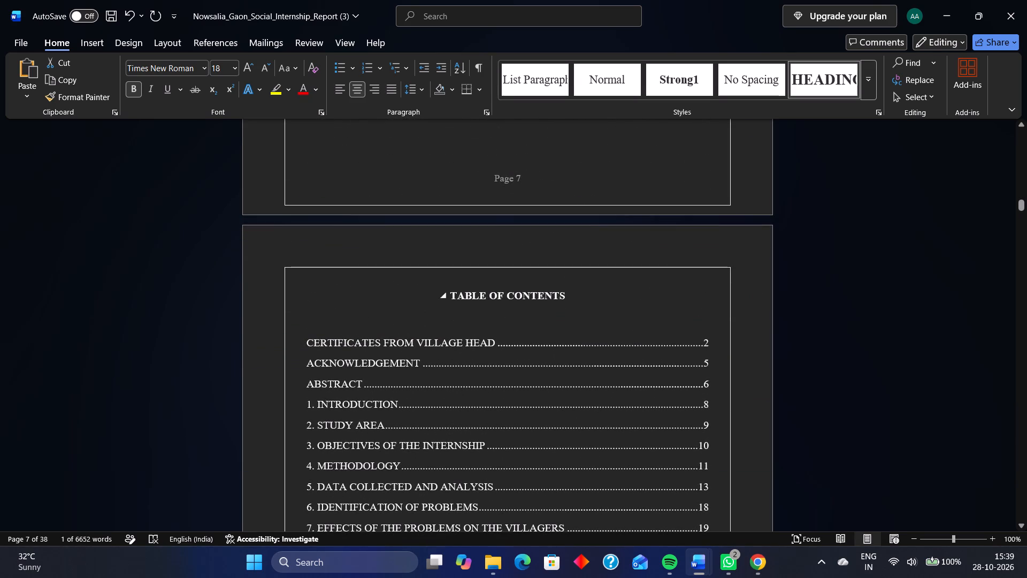
left_click_drag(453, 293, 561, 299)
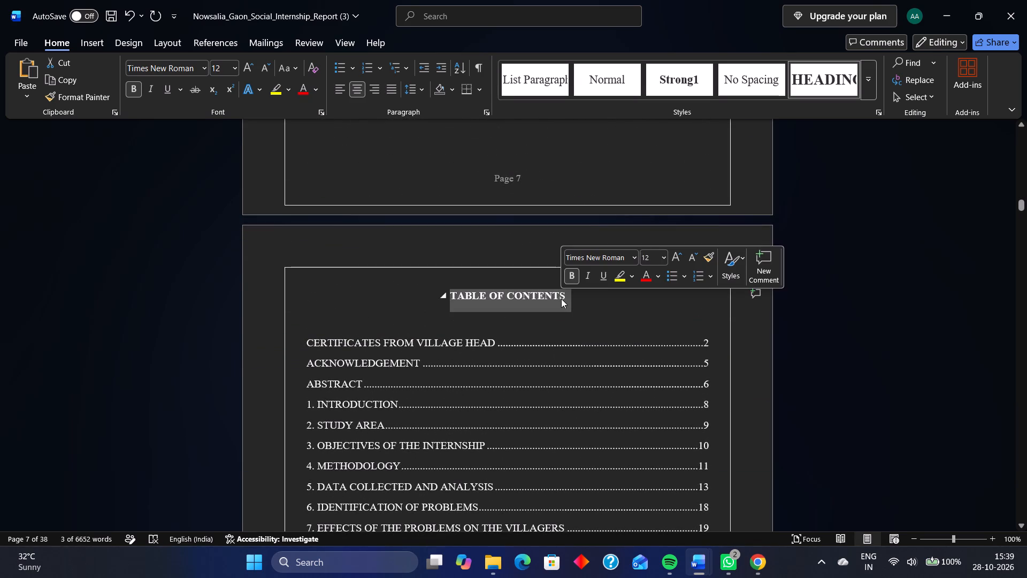
left_click(660, 258)
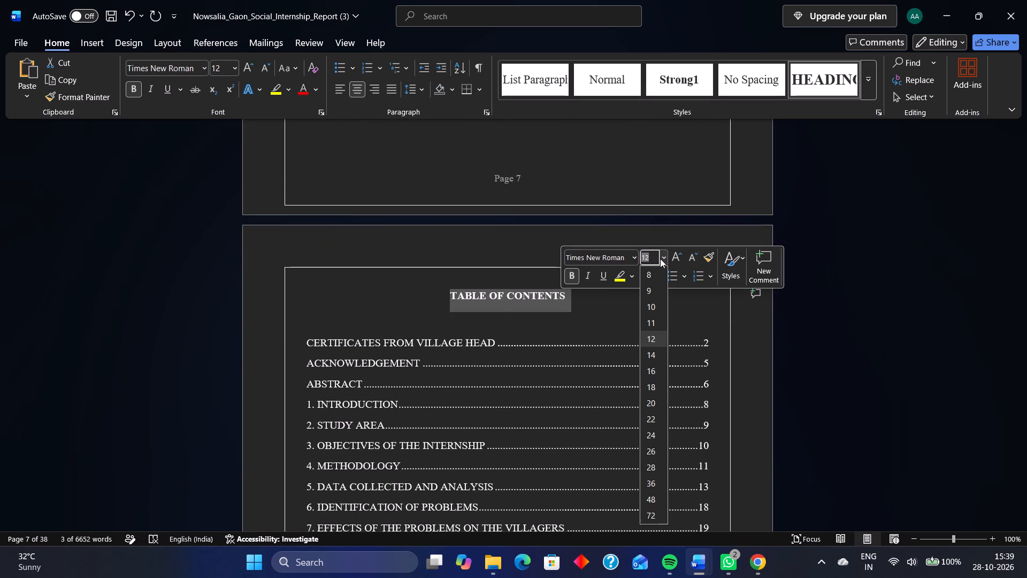
left_click(656, 390)
Set the font size of the full heading 1. INTRODUCTION, including its number, to 18.
scroll(537, 387, "down", 3)
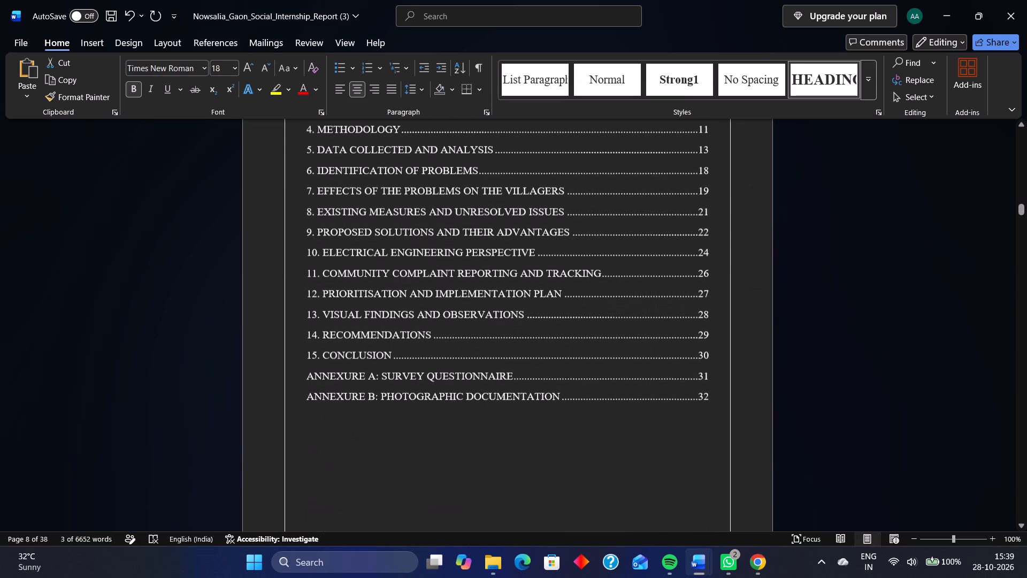
scroll(537, 387, "down", 4)
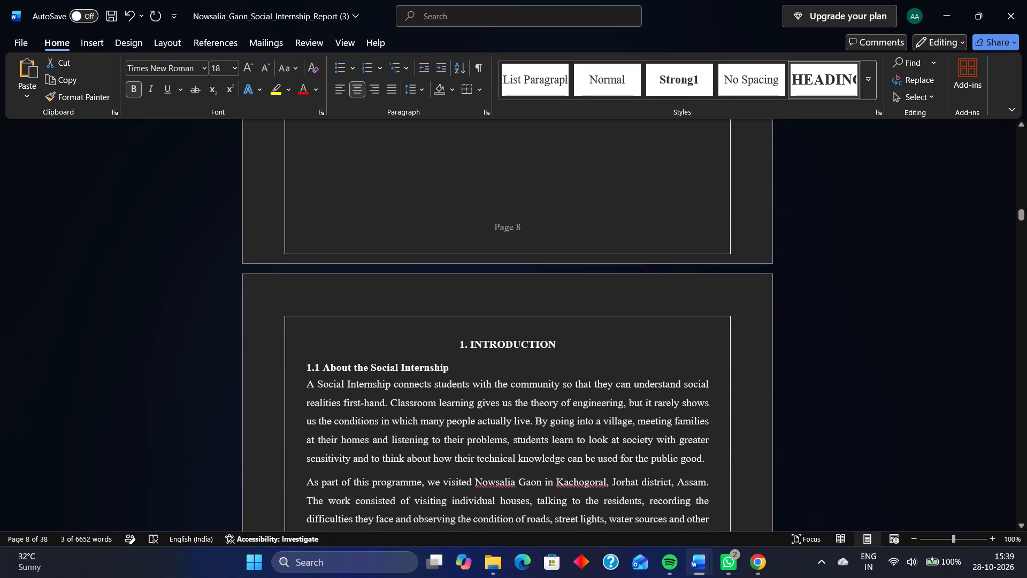
left_click_drag(479, 342, 475, 349)
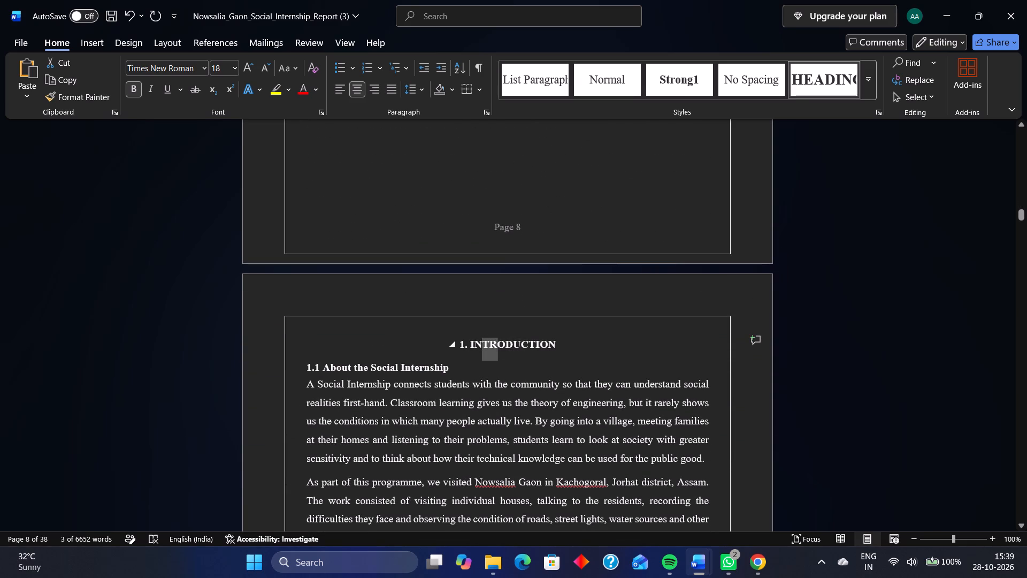
left_click_drag(475, 349, 543, 336)
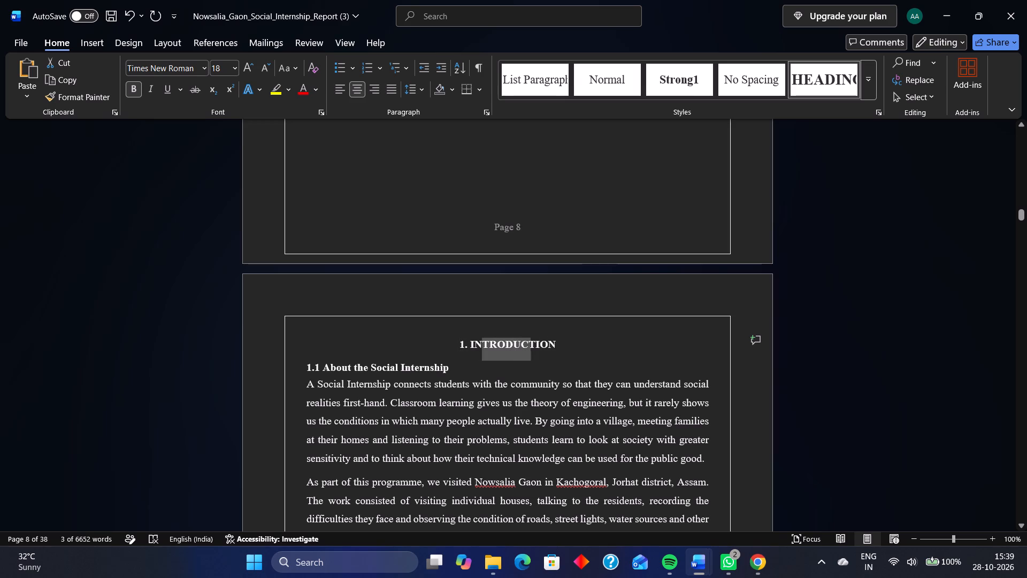
left_click_drag(543, 336, 599, 332)
left_click_drag(558, 337, 443, 337)
left_click_drag(443, 337, 443, 337)
left_click(546, 295)
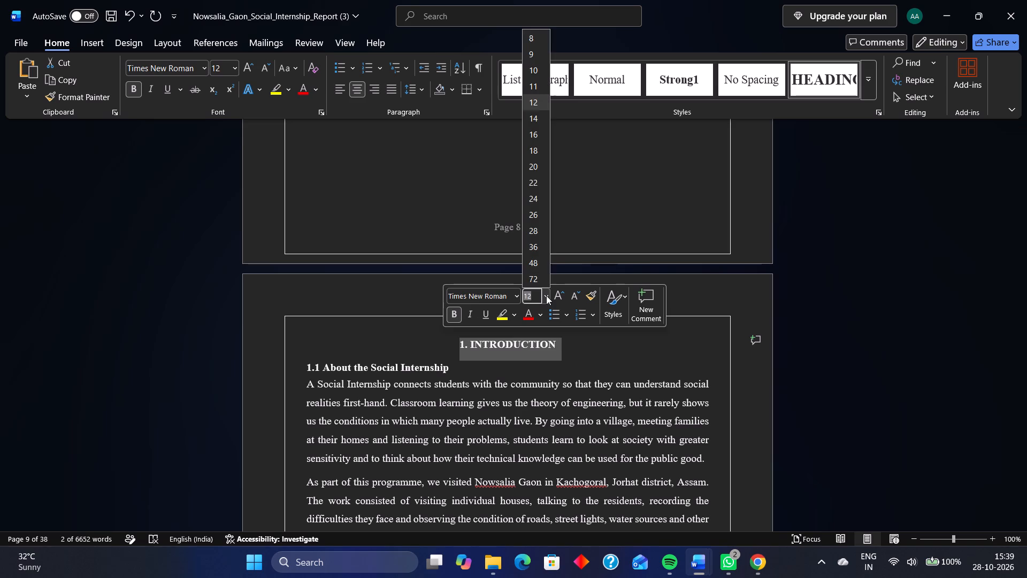
left_click(538, 152)
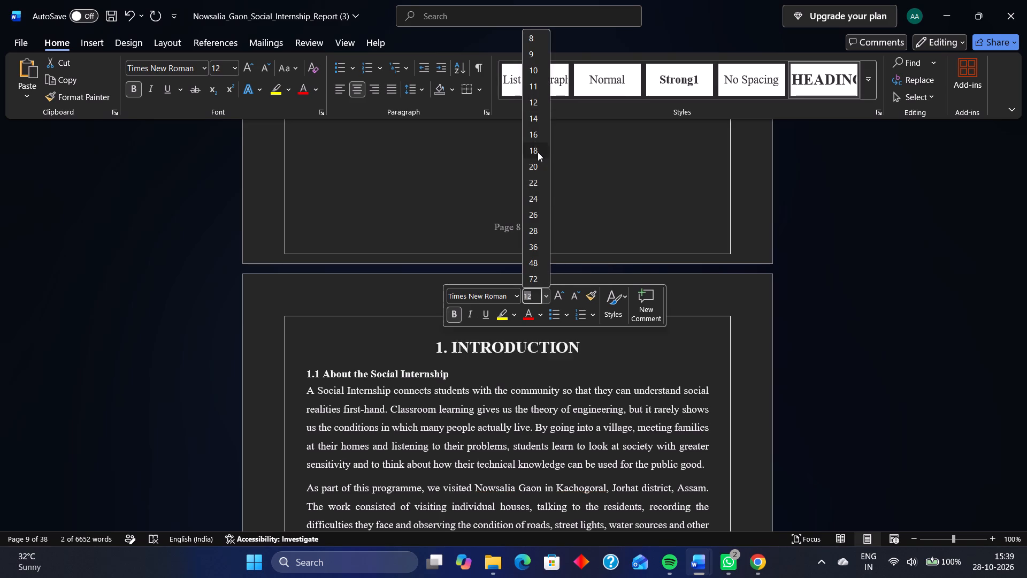
Set the font size of the full heading 2. STUDY AREA, including its number, to 18.
scroll(570, 448, "down", 6)
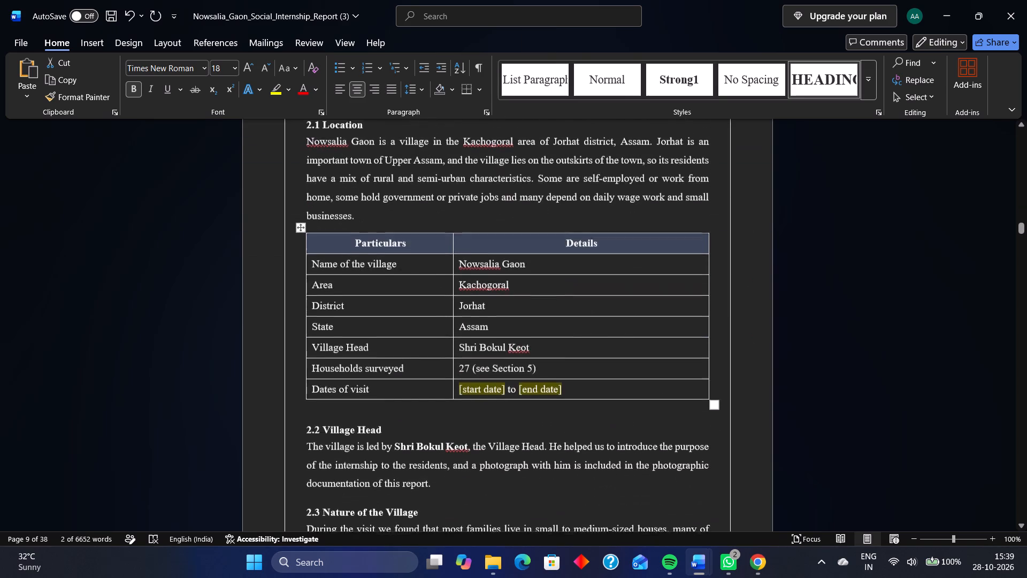
scroll(570, 448, "up", 1)
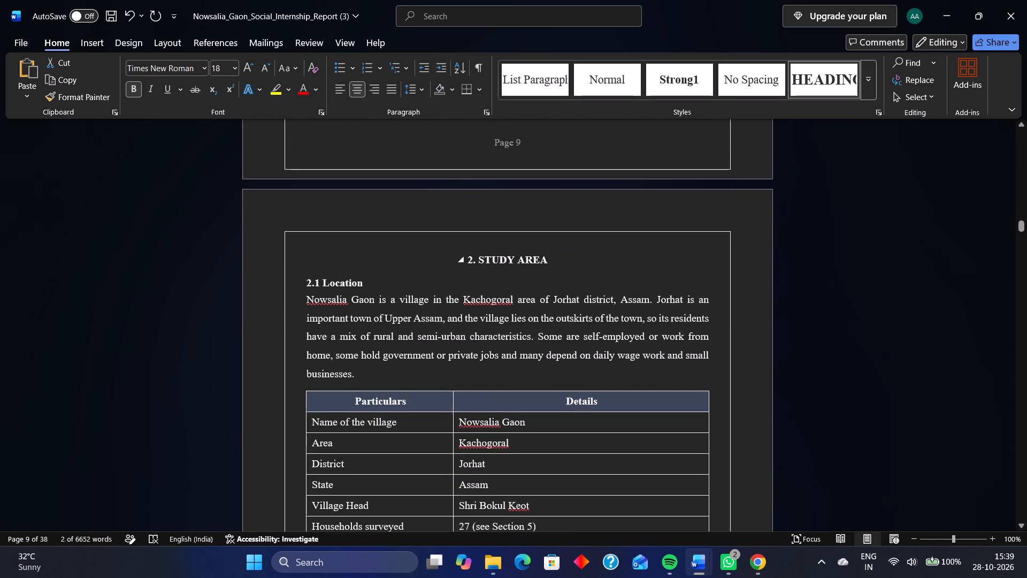
left_click_drag(547, 260, 423, 262)
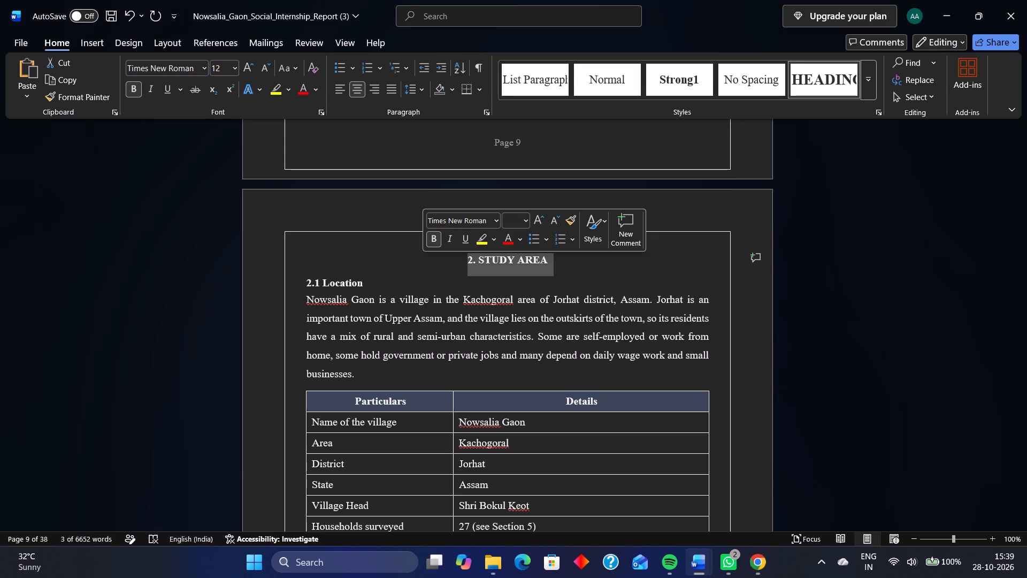
left_click(522, 222)
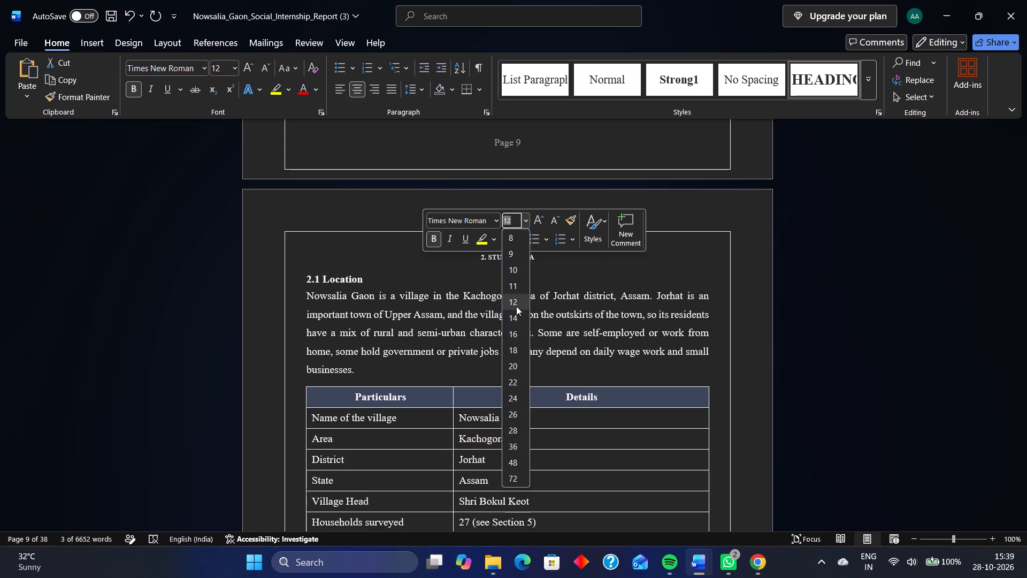
left_click(519, 352)
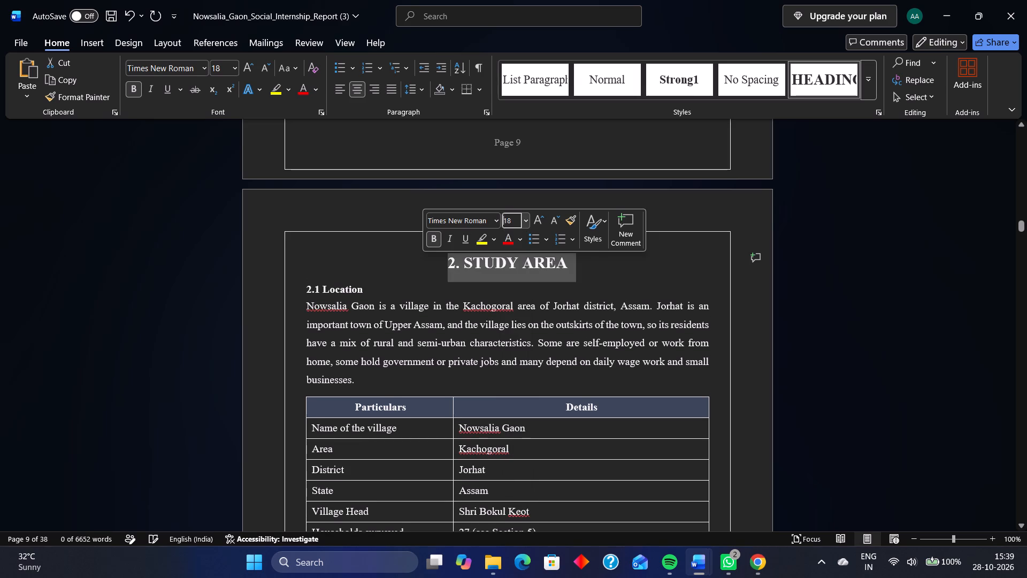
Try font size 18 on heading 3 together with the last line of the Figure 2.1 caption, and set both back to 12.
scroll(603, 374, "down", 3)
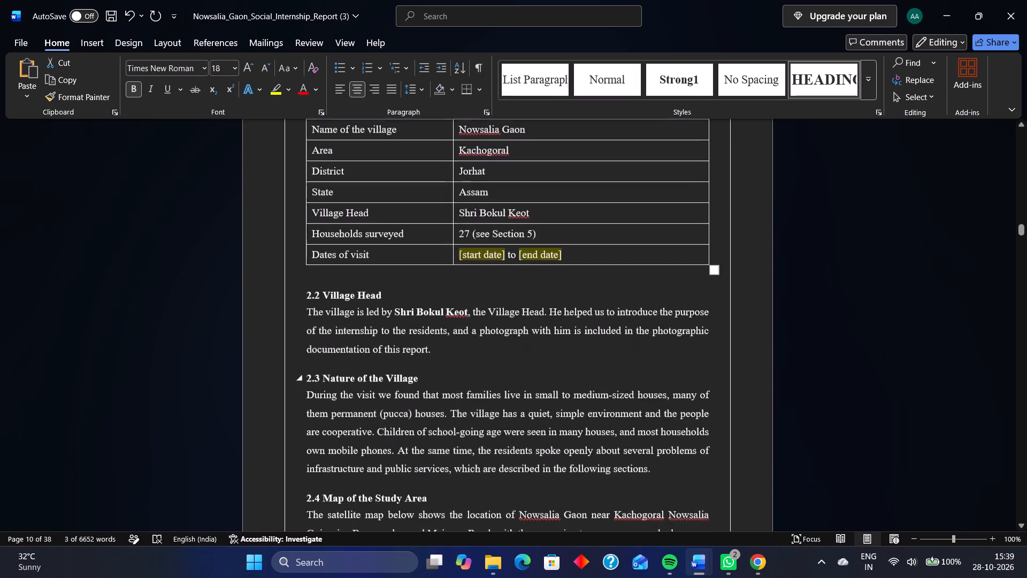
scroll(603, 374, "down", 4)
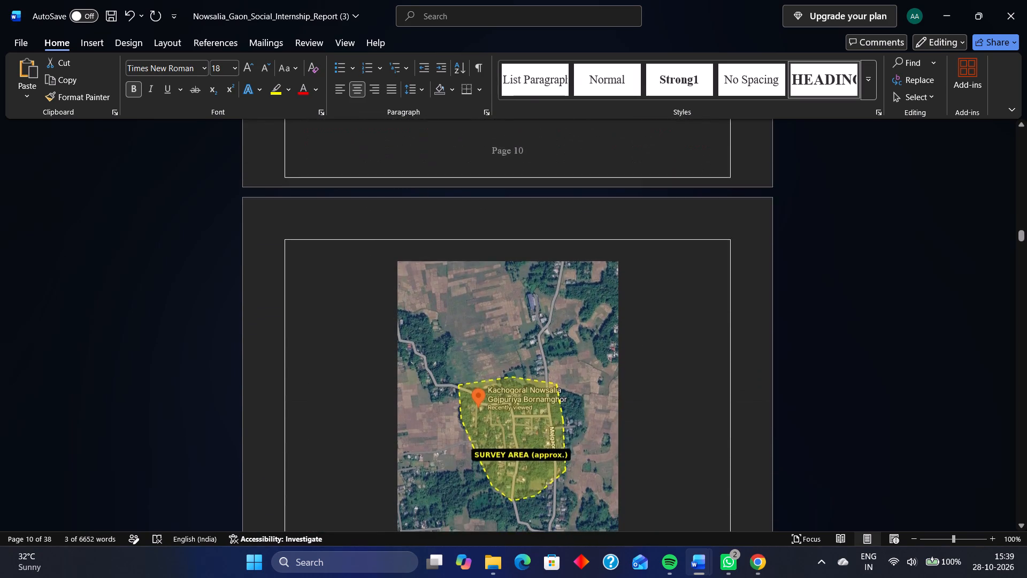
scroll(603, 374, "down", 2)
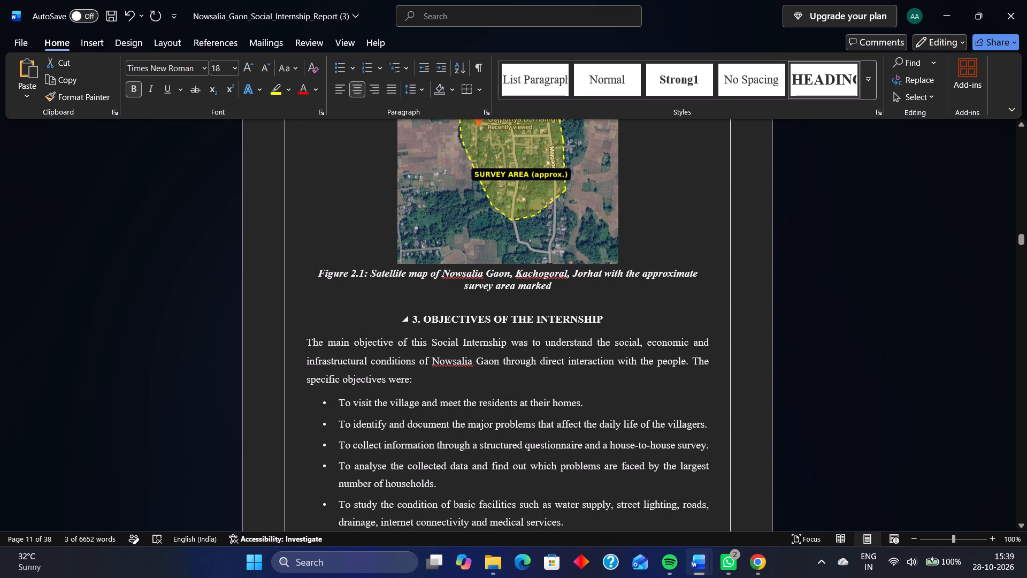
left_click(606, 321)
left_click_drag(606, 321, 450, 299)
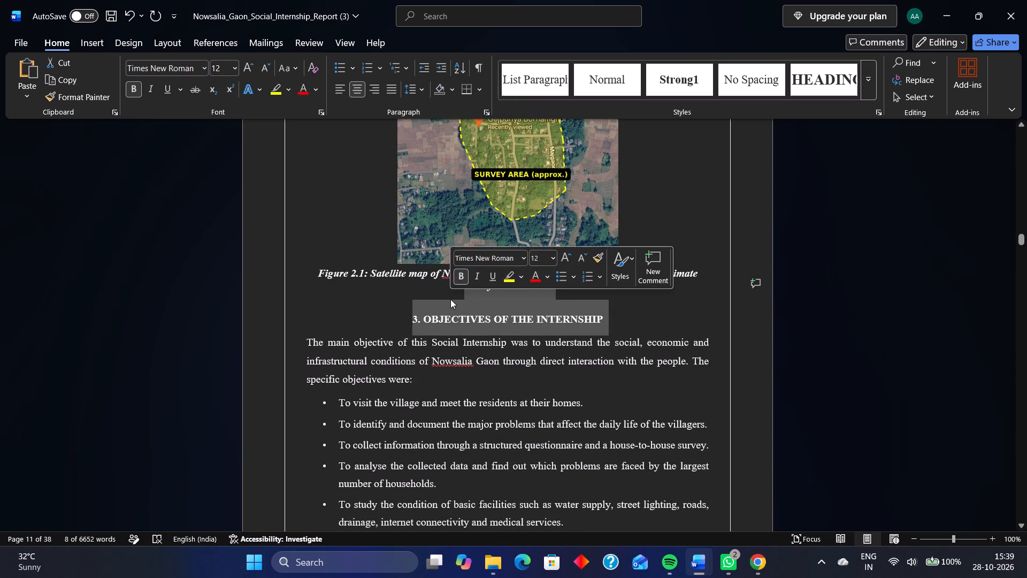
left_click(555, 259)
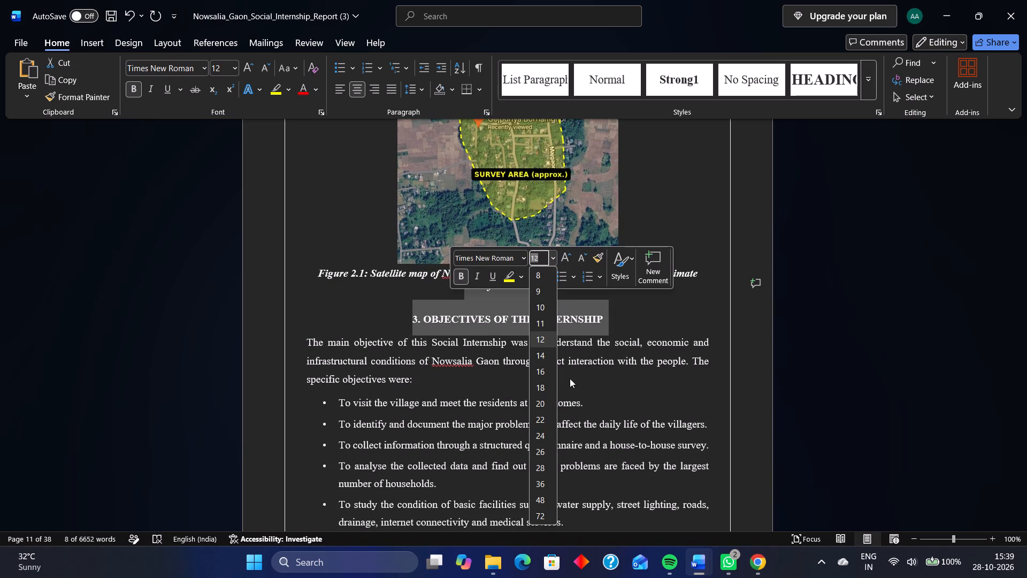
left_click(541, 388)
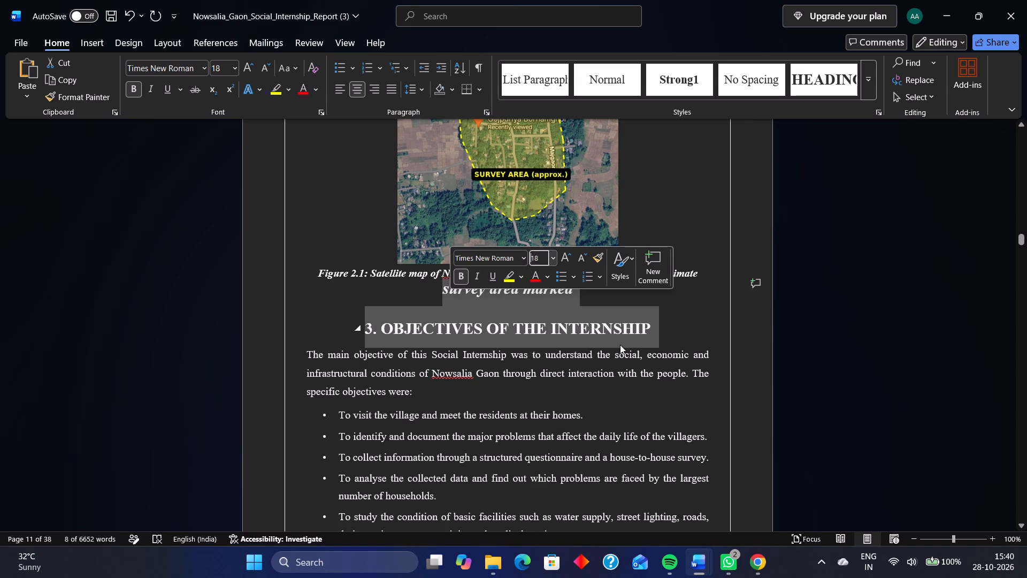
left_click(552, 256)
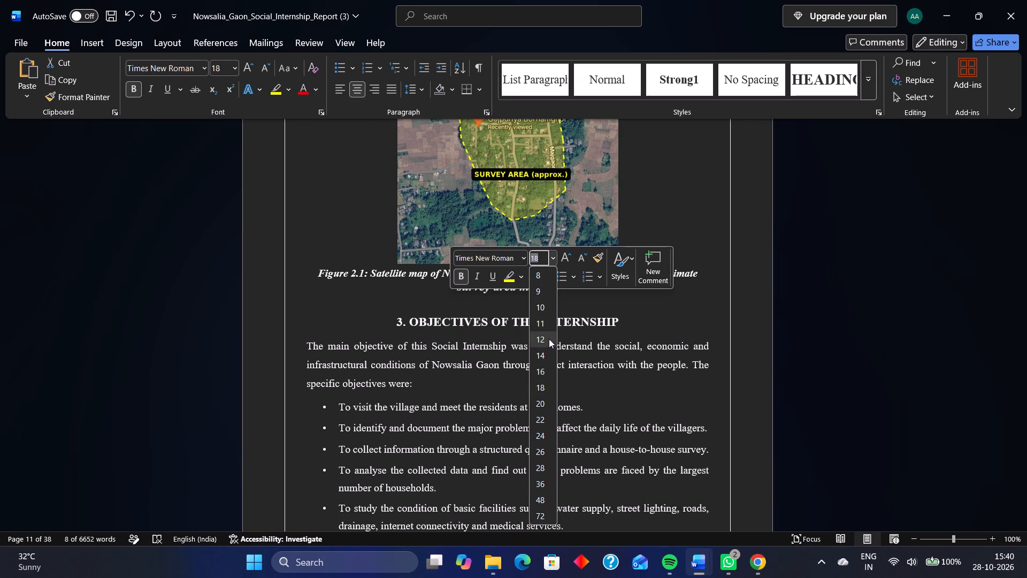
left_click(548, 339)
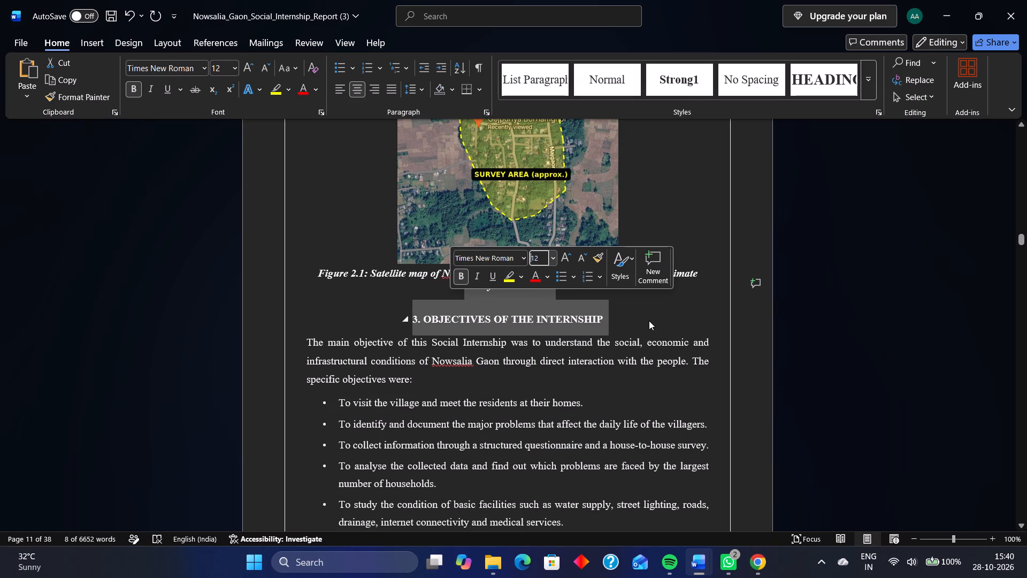
Set the font size of the words OBJECTIVES OF THE INTERNSHIP in heading 3 to 18.
left_click(649, 321)
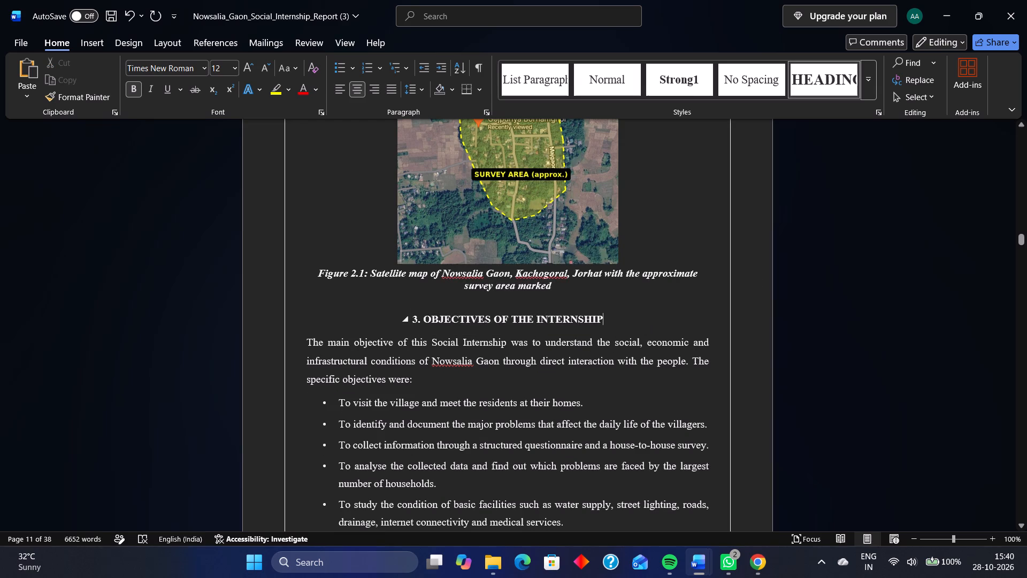
left_click_drag(605, 321, 462, 322)
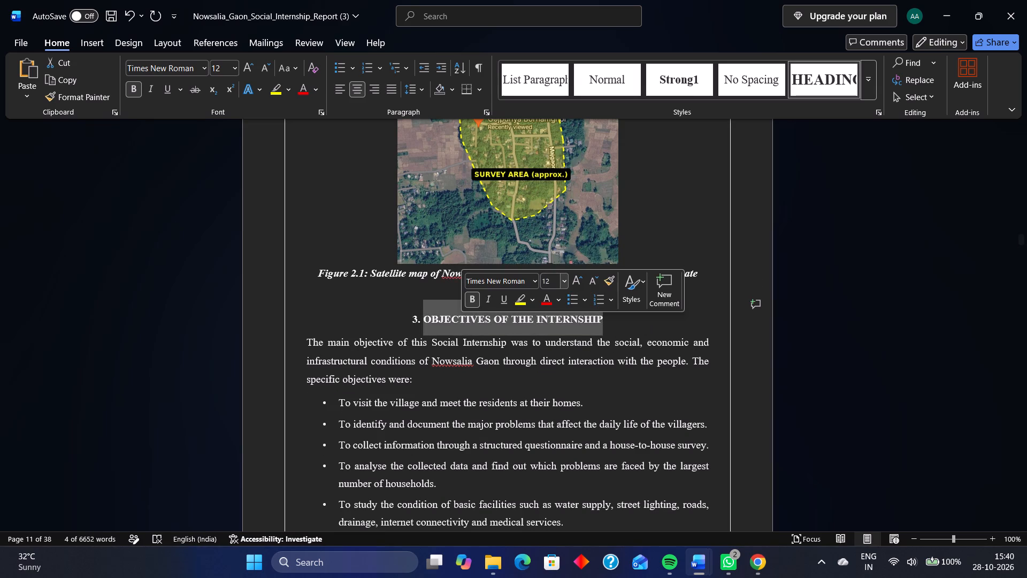
left_click(562, 282)
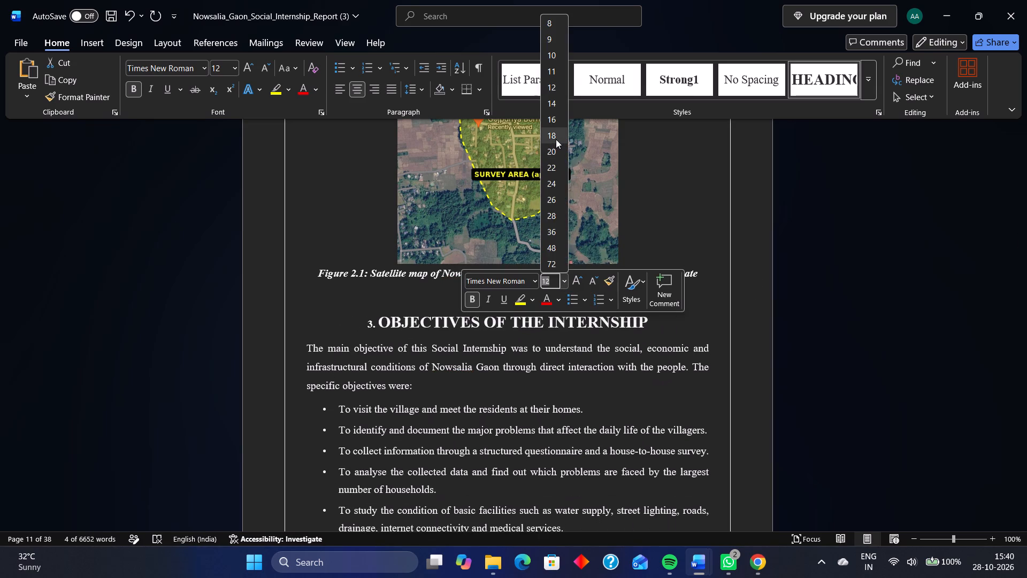
left_click(556, 138)
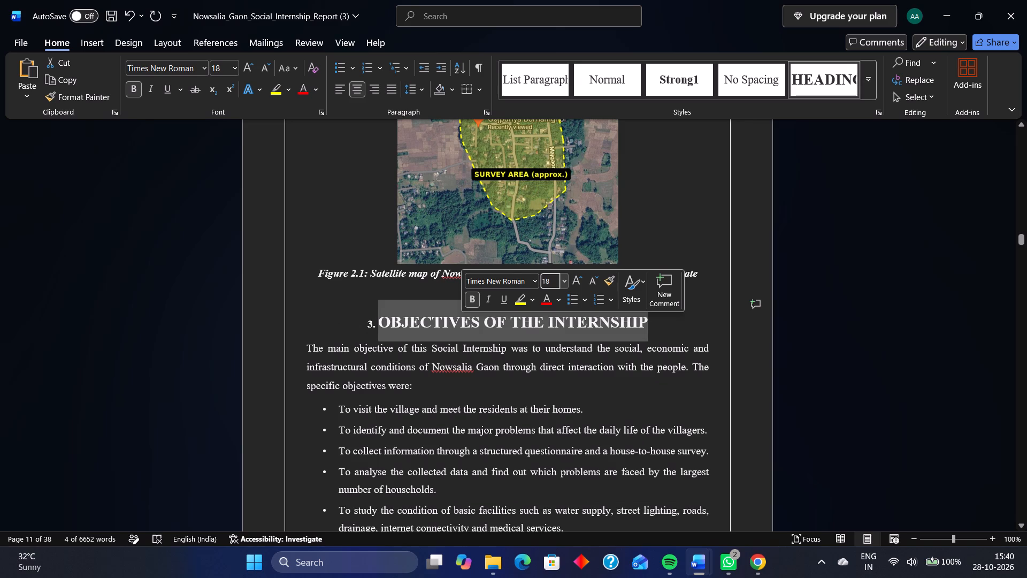
Look through the report from heading 3 to the annexures and back to the cover page, checking headings and page layout.
scroll(721, 341, "up", 1)
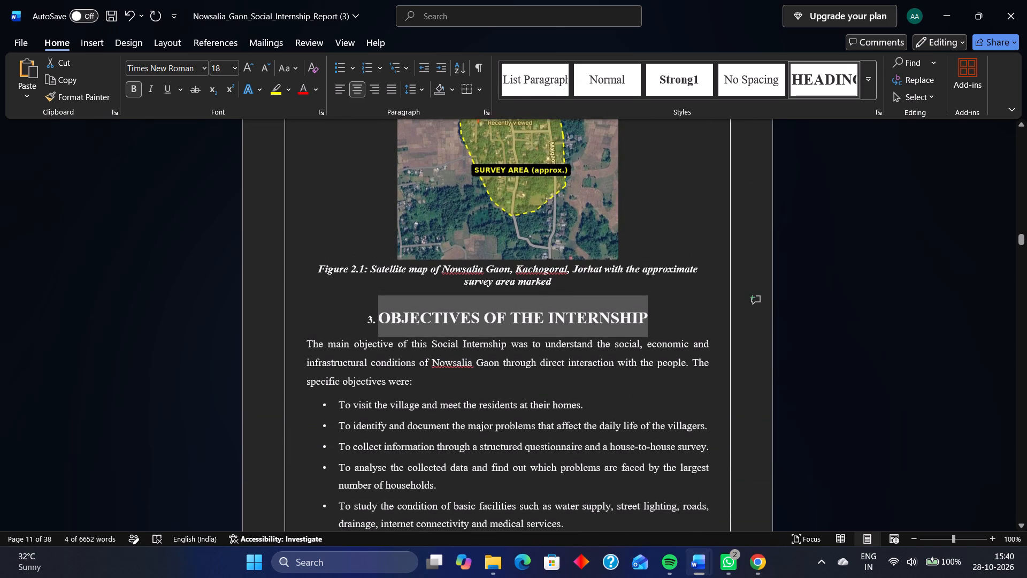
scroll(721, 341, "down", 3)
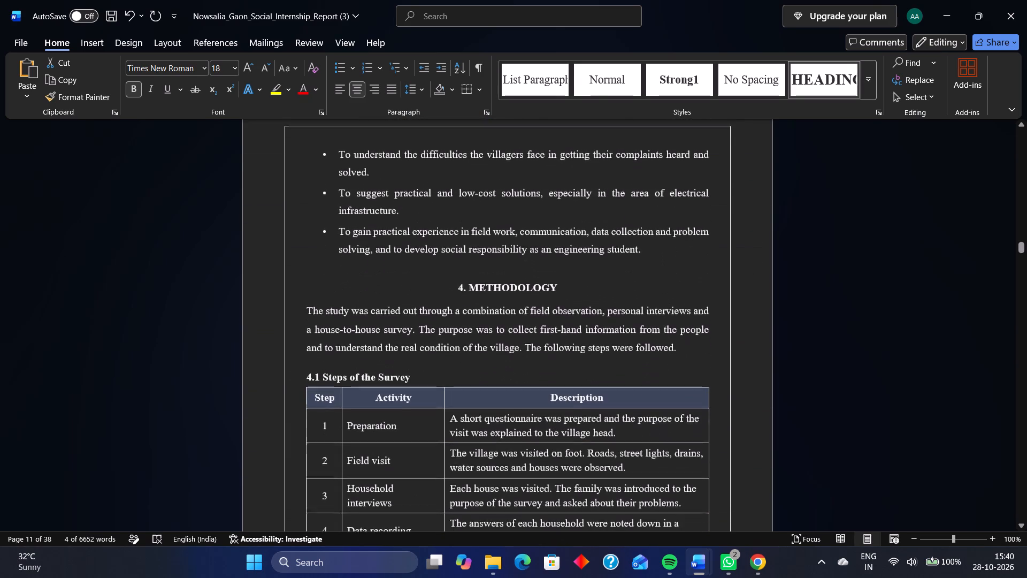
scroll(721, 341, "down", 5)
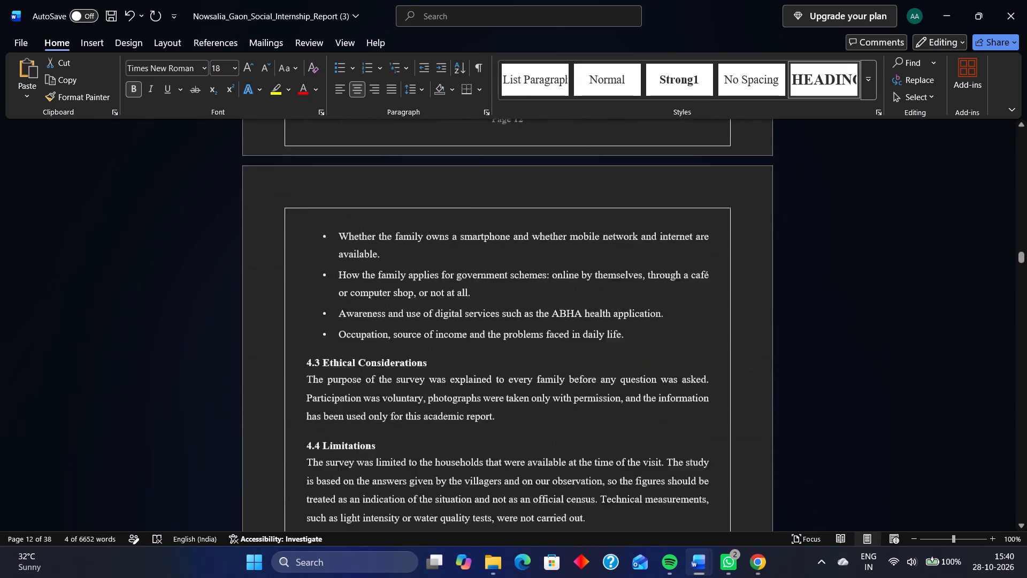
scroll(721, 341, "down", 8)
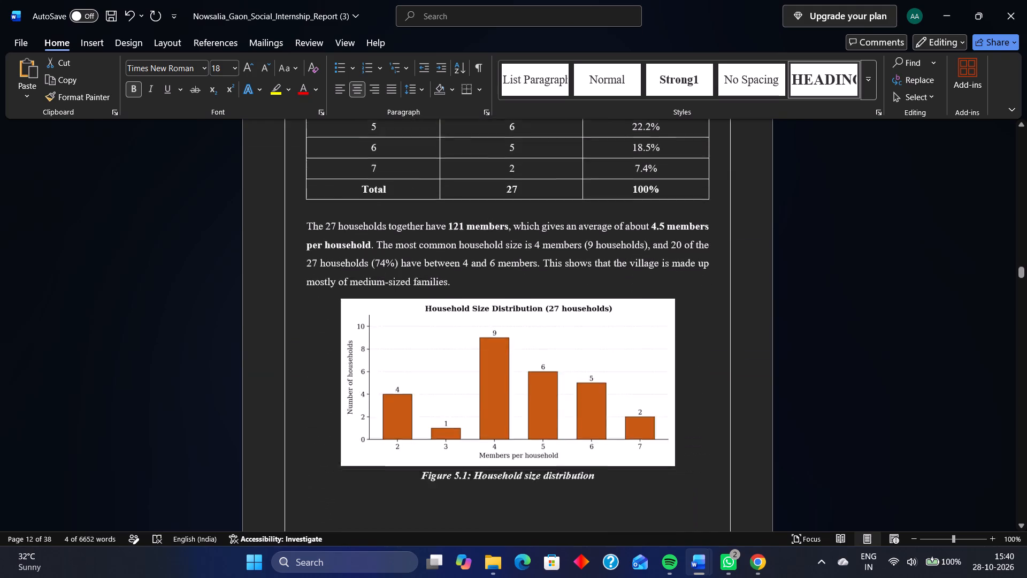
scroll(721, 341, "down", 6)
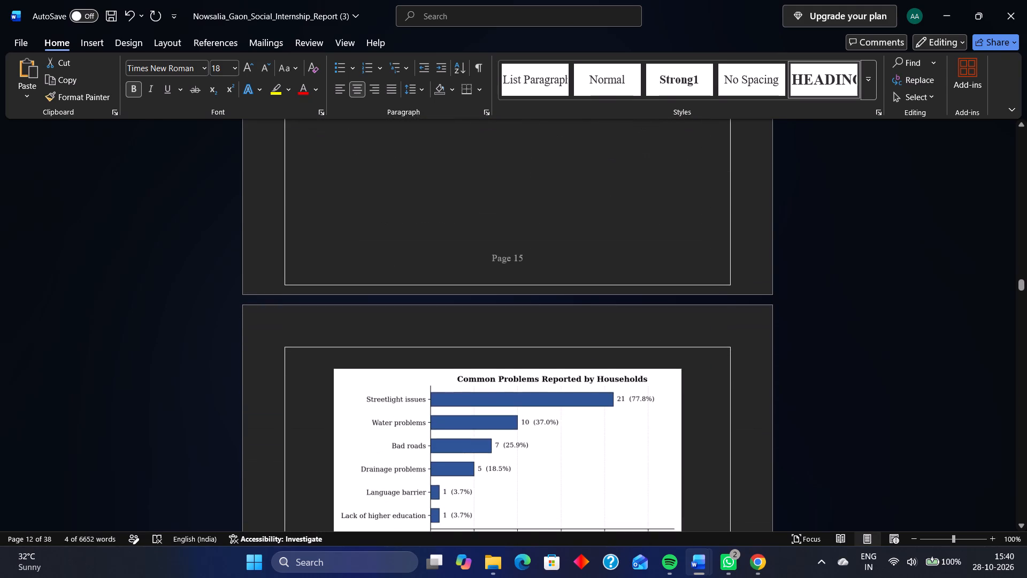
scroll(721, 341, "down", 7)
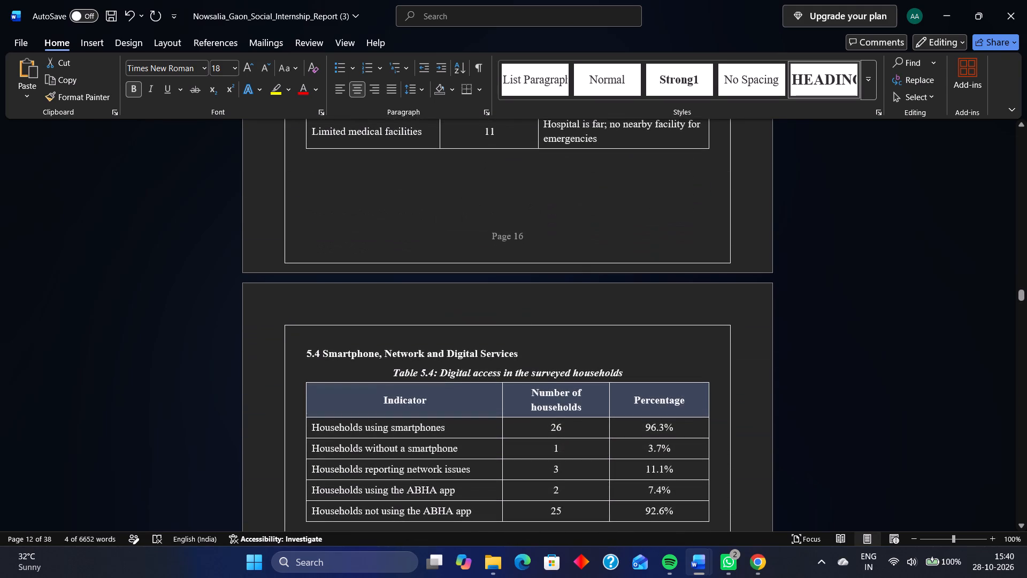
scroll(721, 341, "down", 4)
scroll(721, 341, "up", 14)
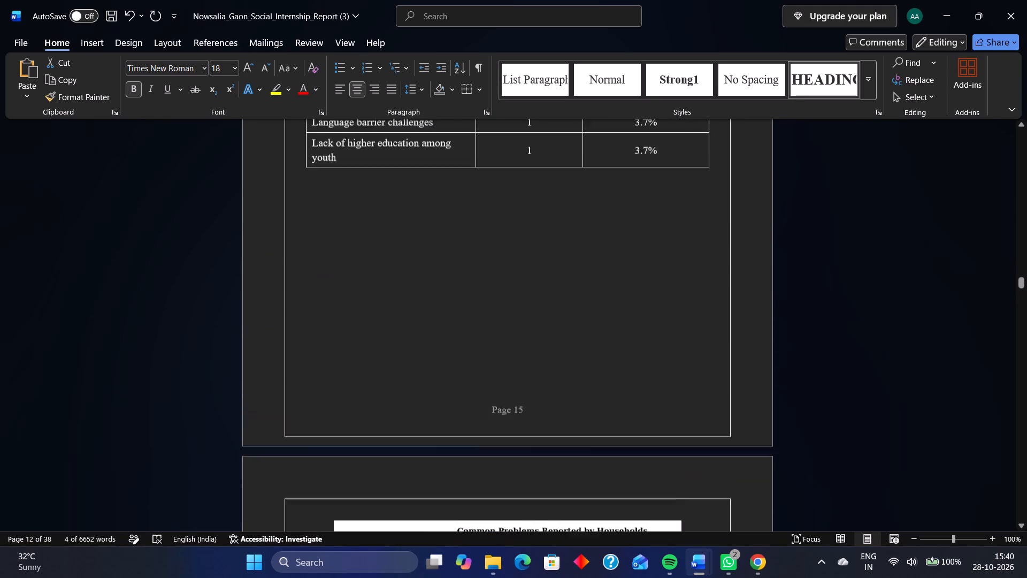
scroll(721, 341, "up", 8)
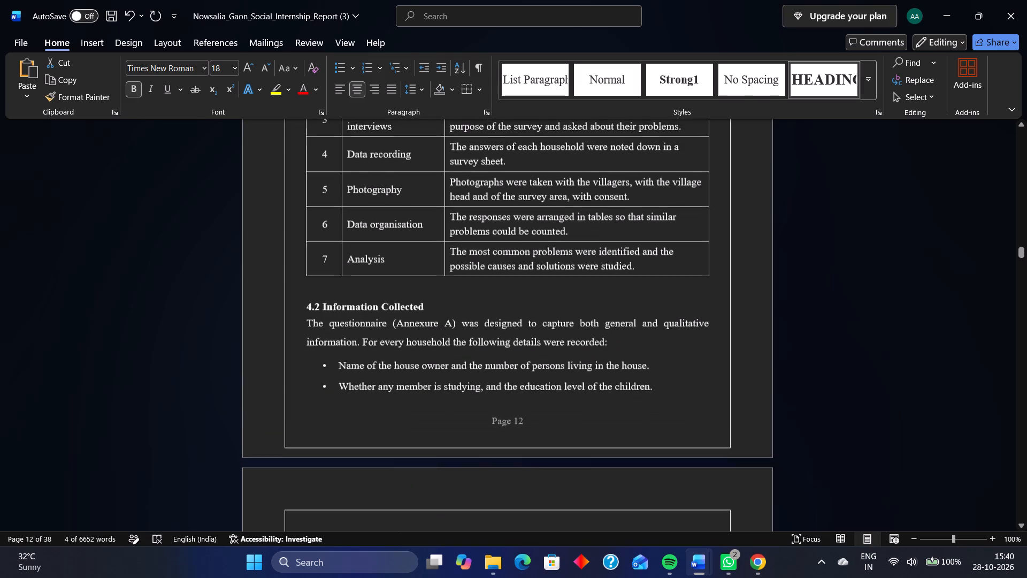
scroll(721, 341, "up", 2)
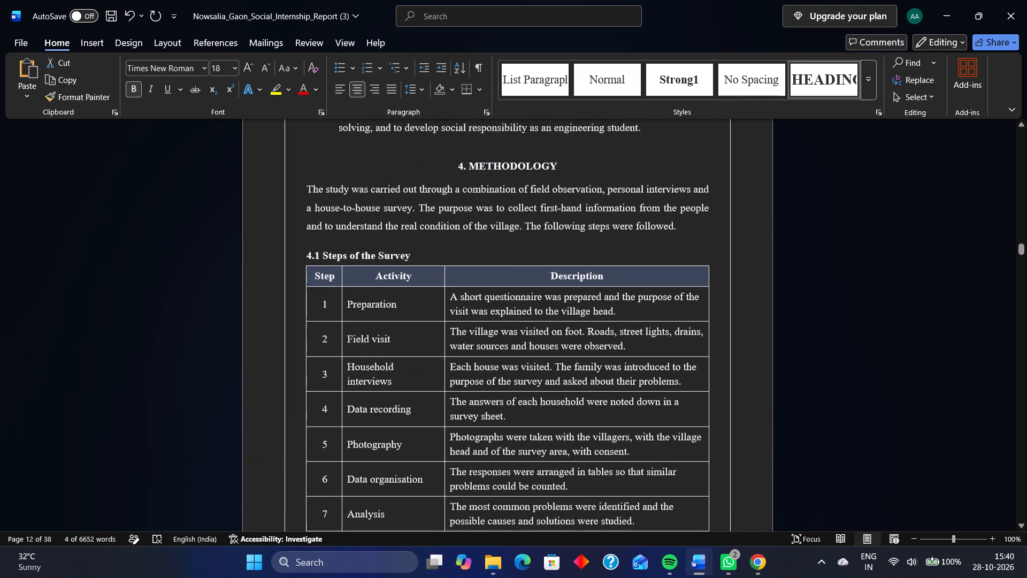
scroll(721, 341, "up", 4)
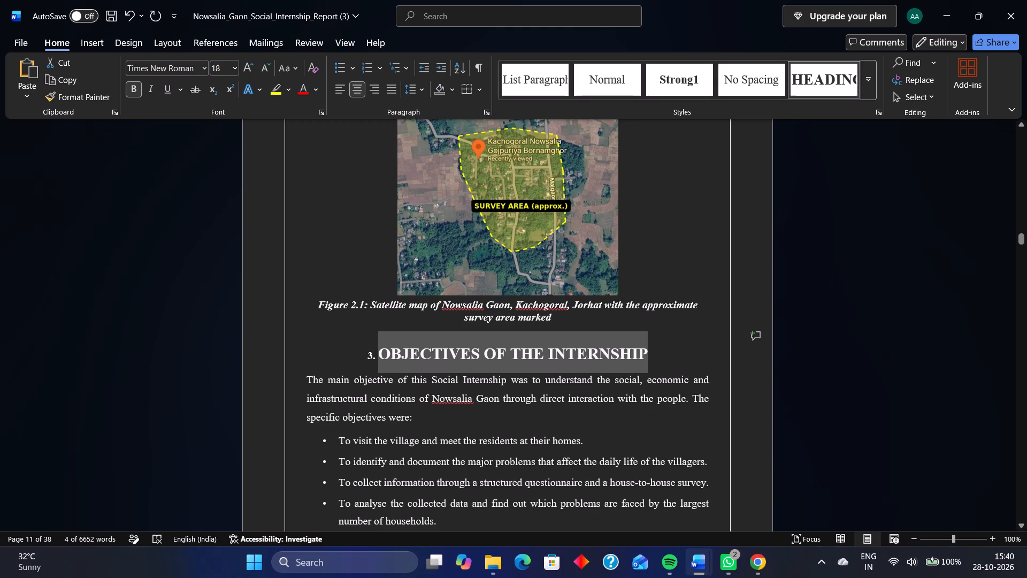
left_click_drag(1018, 233, 1026, 382)
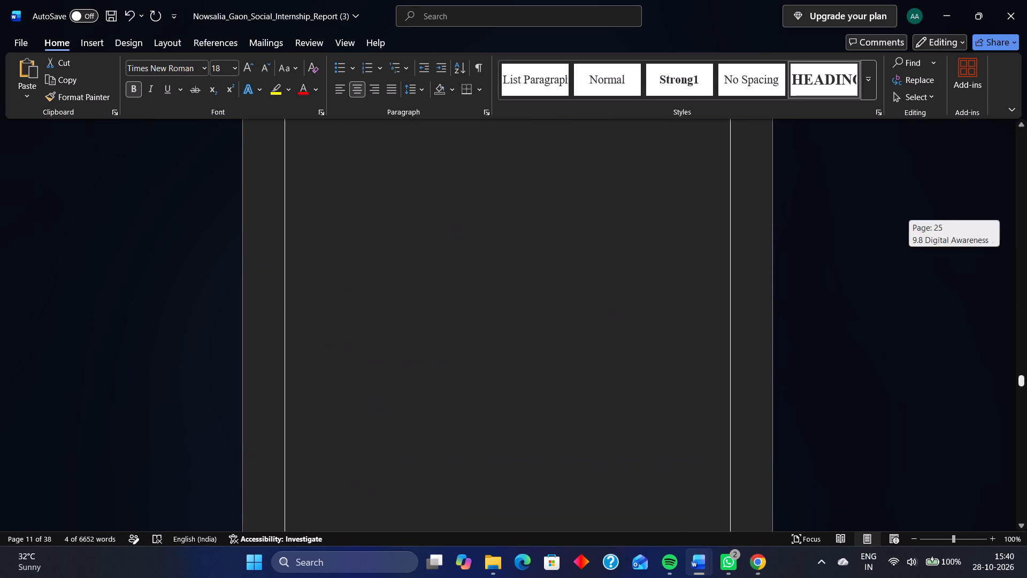
left_click_drag(1026, 382, 1026, 486)
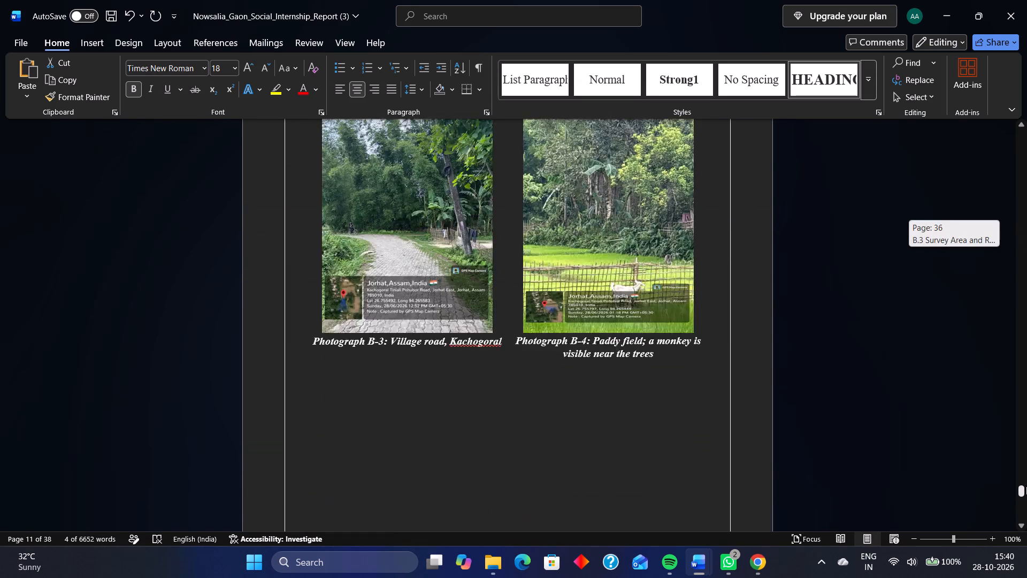
left_click_drag(1026, 486, 1006, 159)
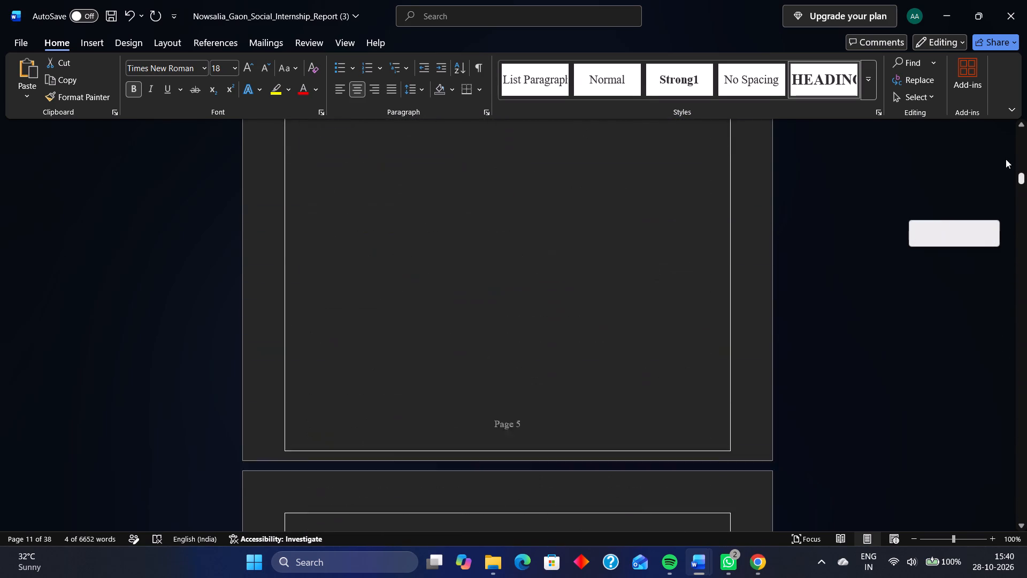
left_click_drag(1006, 159, 1008, 73)
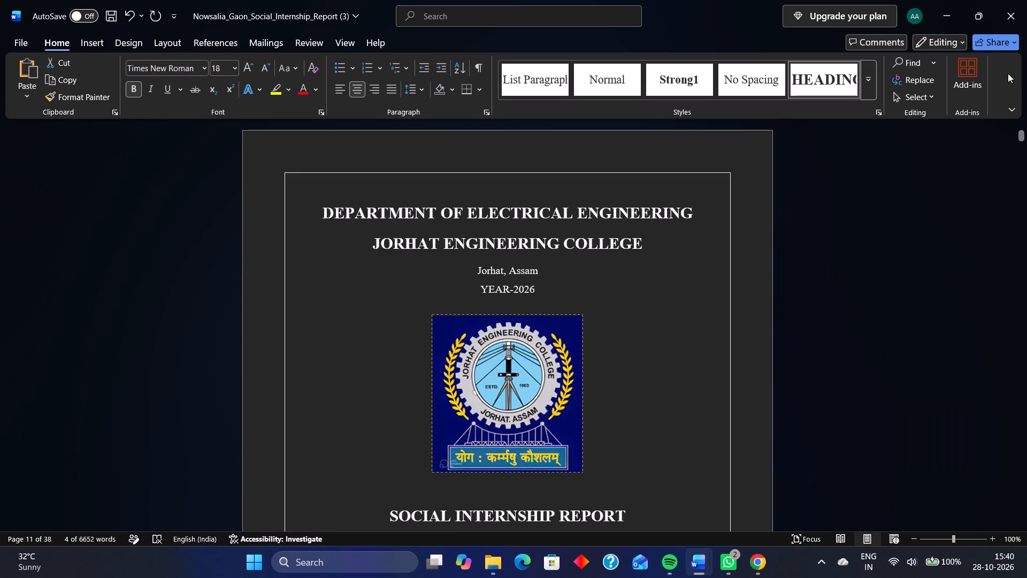
scroll(696, 471, "down", 5)
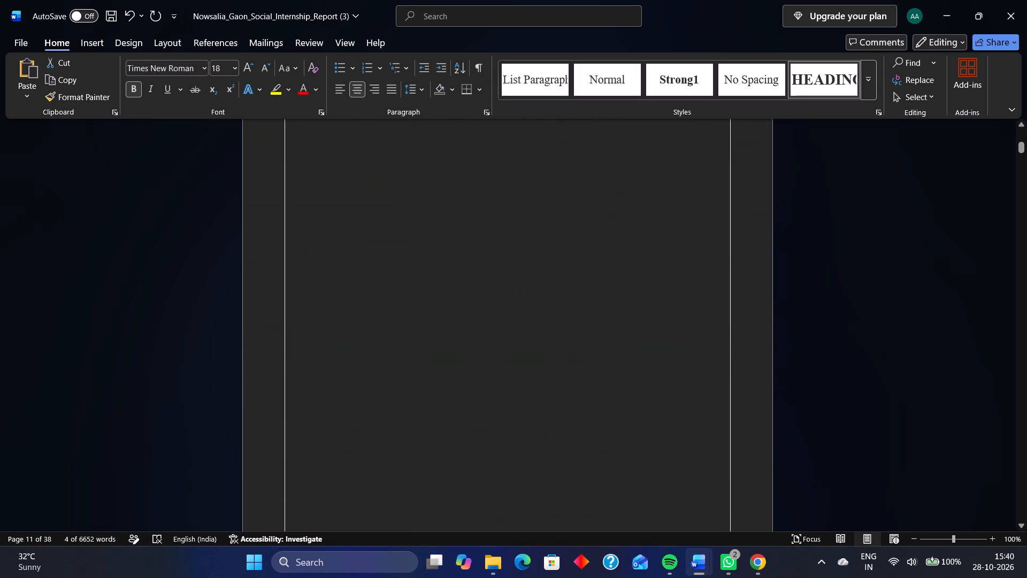
Close Nowsalia_Gaon_Social_Internship_Report (3) without saving the changes.
left_click(1006, 15)
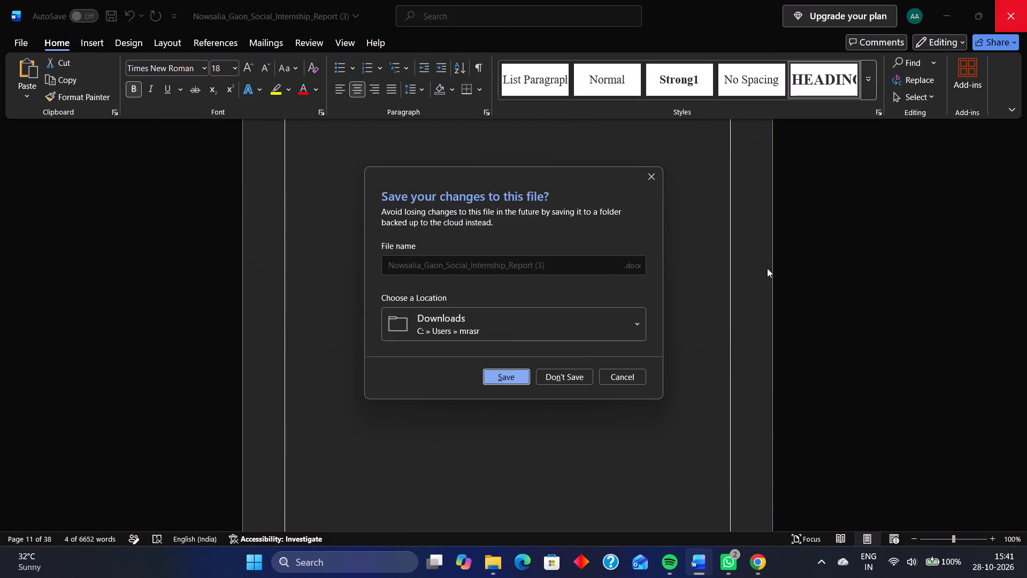
left_click(570, 380)
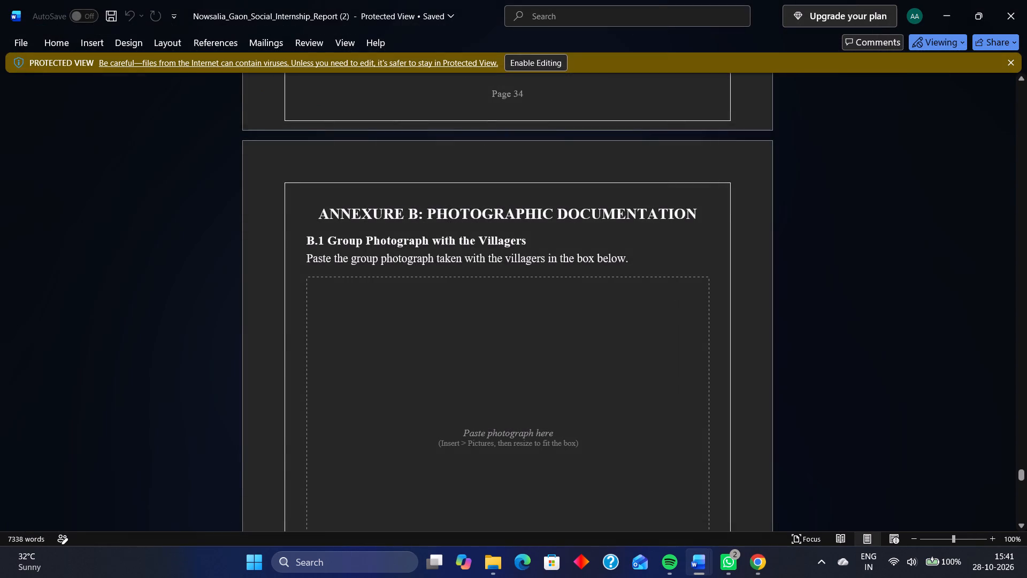
Look through Nowsalia_Gaon_Social_Internship_Report (2) from Annexure B back to its cover page.
scroll(570, 380, "up", 10)
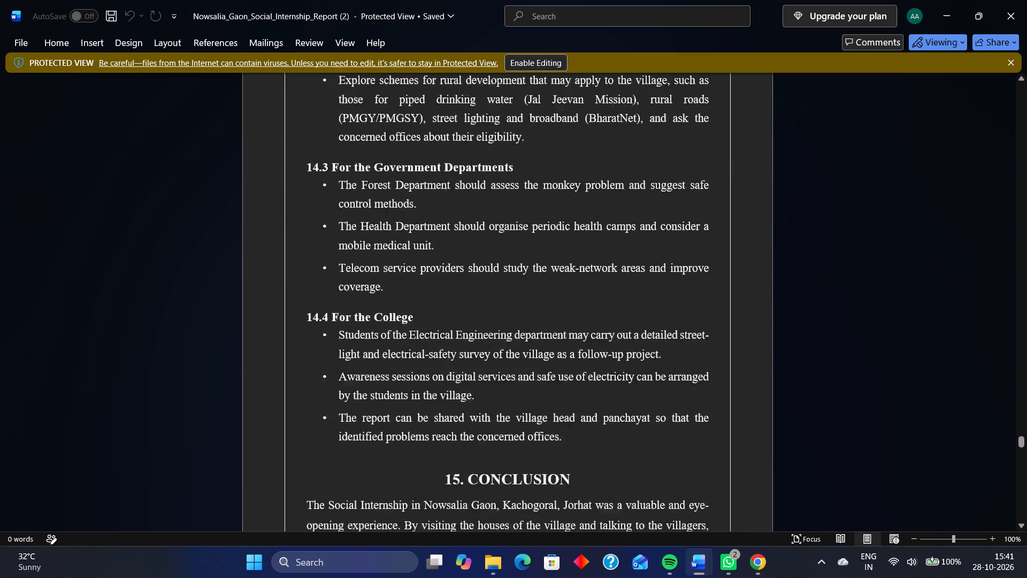
scroll(570, 380, "up", 14)
scroll(570, 380, "up", 19)
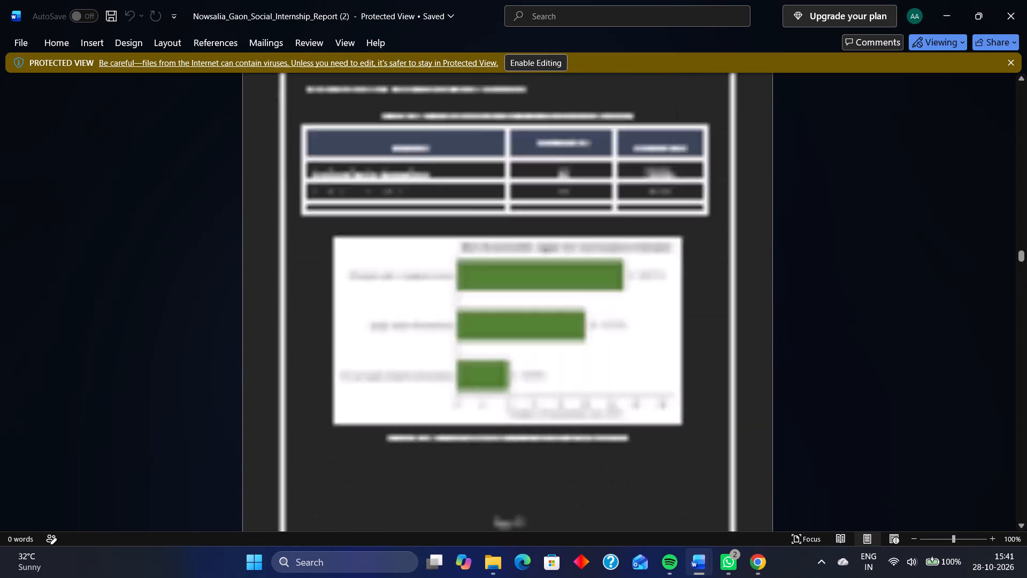
scroll(570, 380, "up", 16)
scroll(570, 380, "up", 7)
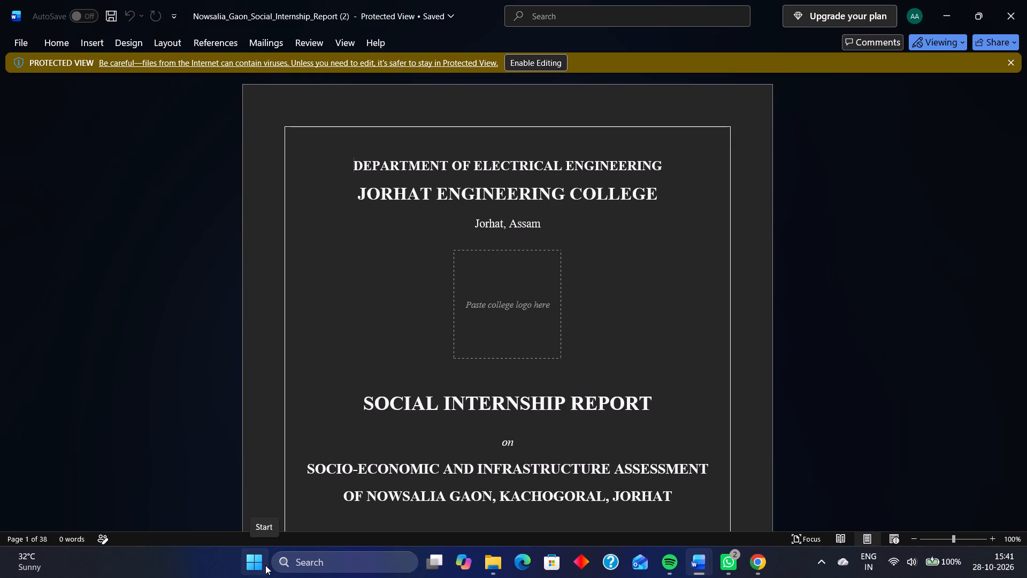
Start Word again and reopen Nowsalia_Gaon_Social_Internship_Report (3) from the recent files.
left_click(306, 556)
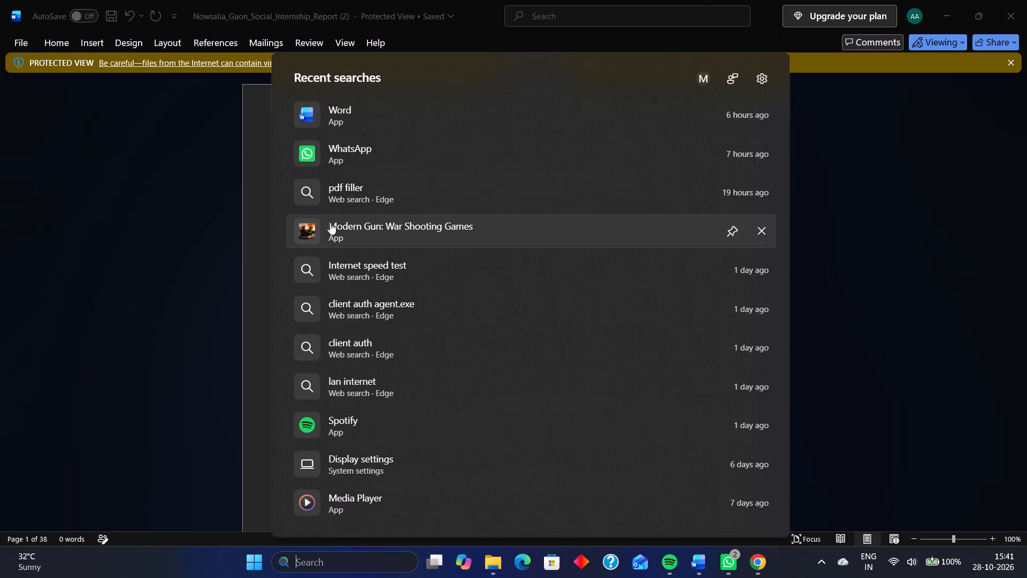
left_click(360, 112)
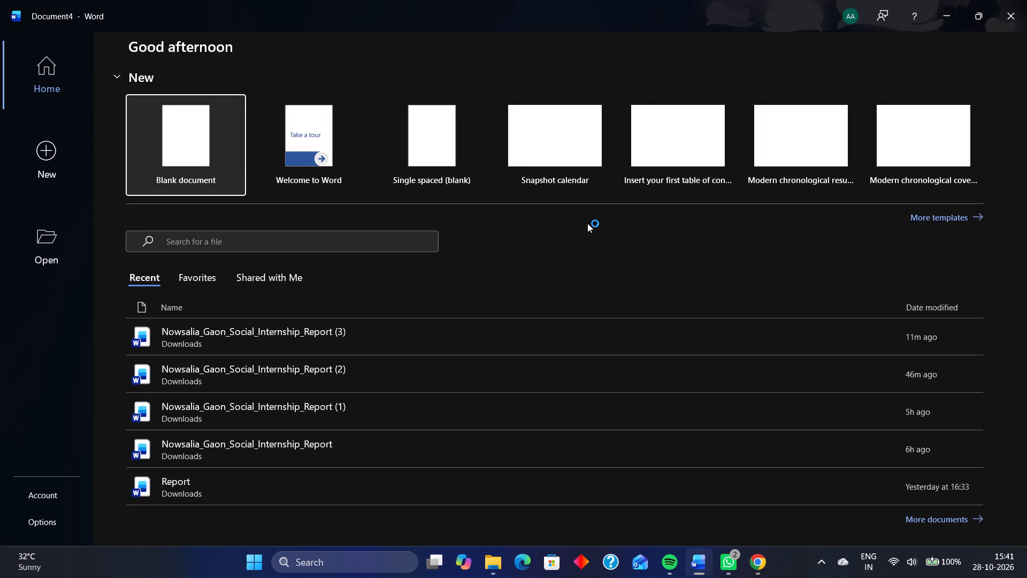
double_click(332, 333)
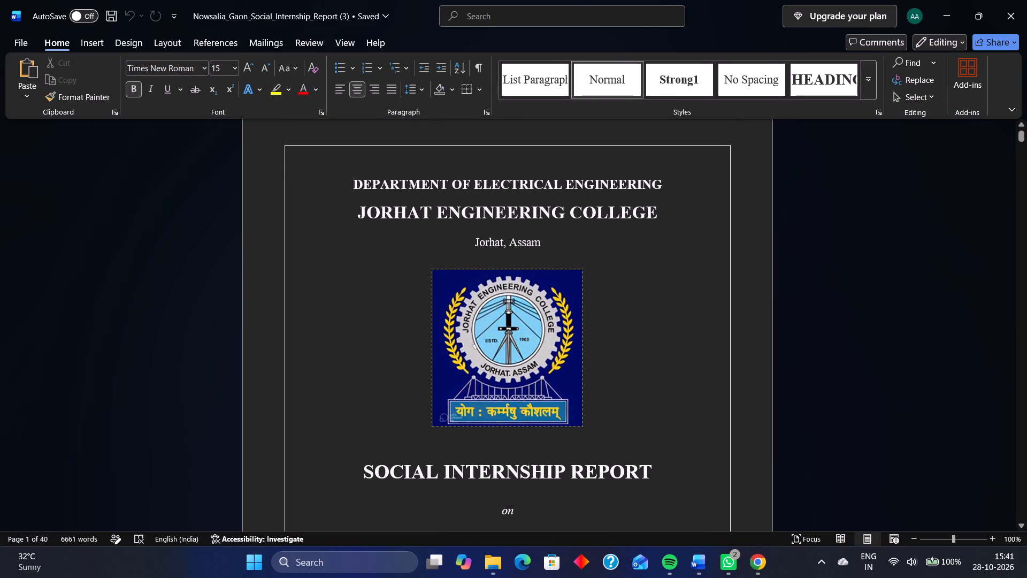
Set the font size of the cover lines DEPARTMENT OF ELECTRICAL ENGINEERING and JORHAT ENGINEERING COLLEGE to 18.
left_click_drag(349, 180, 655, 208)
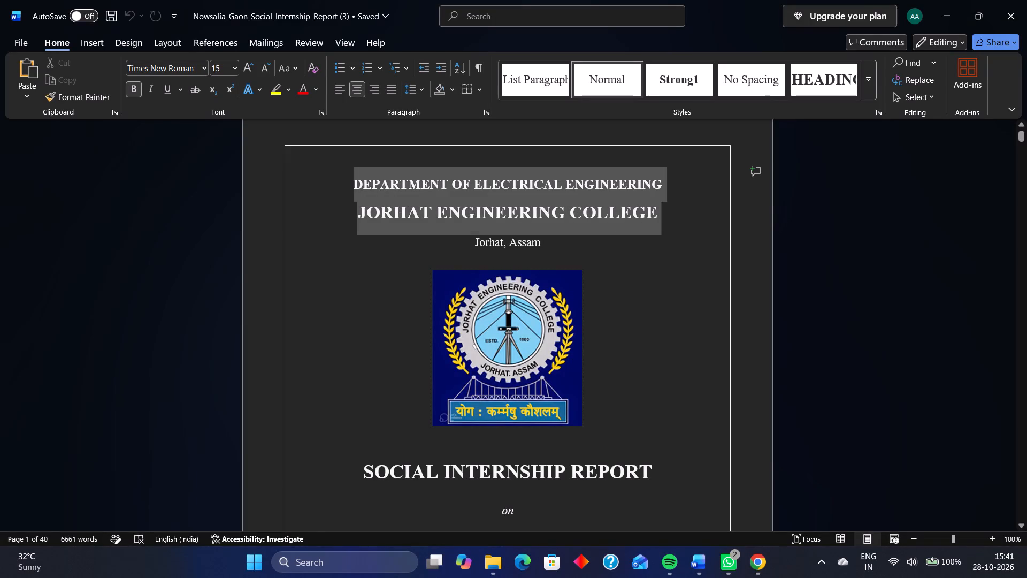
left_click_drag(655, 208, 673, 208)
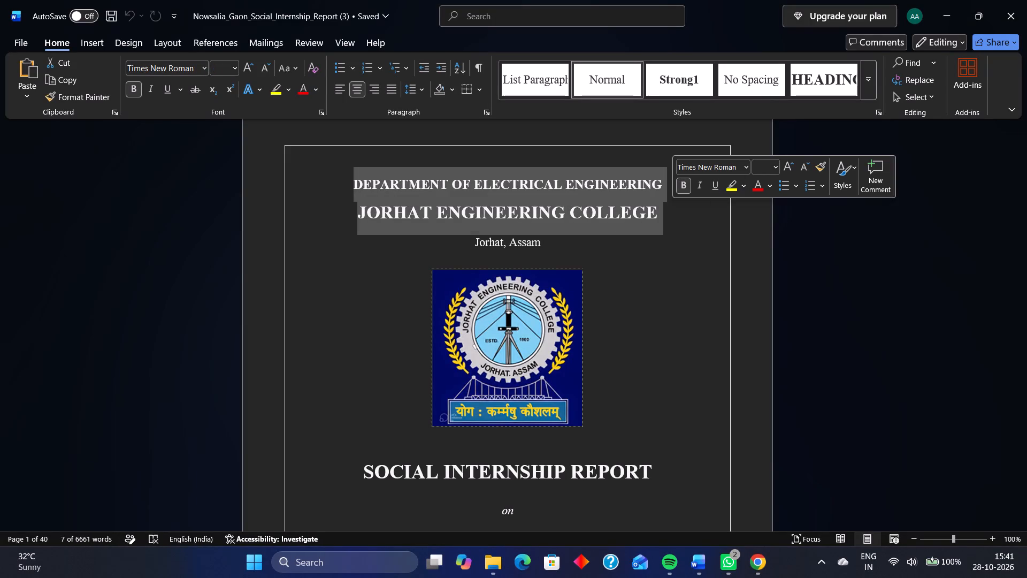
left_click(774, 165)
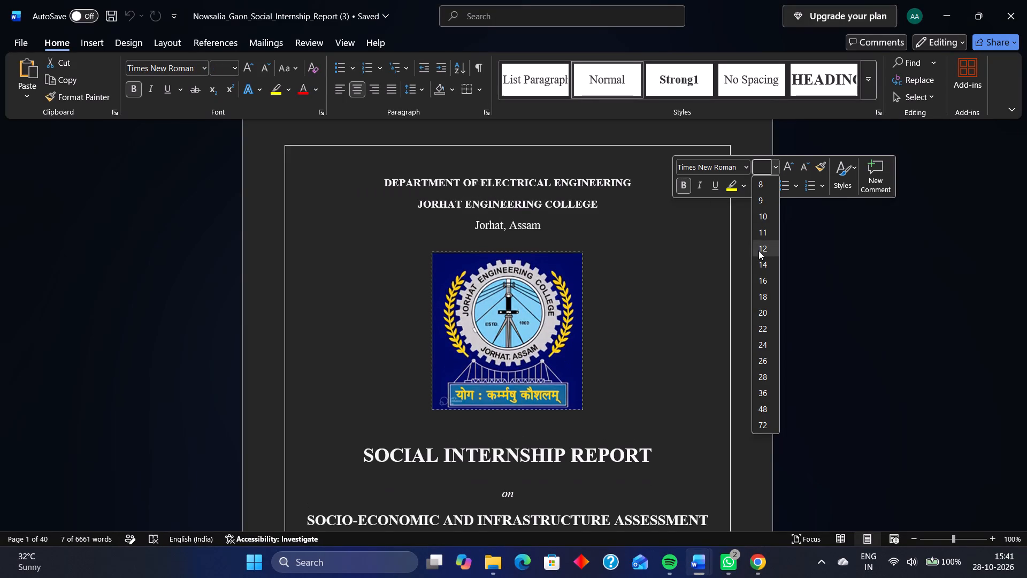
left_click(762, 291)
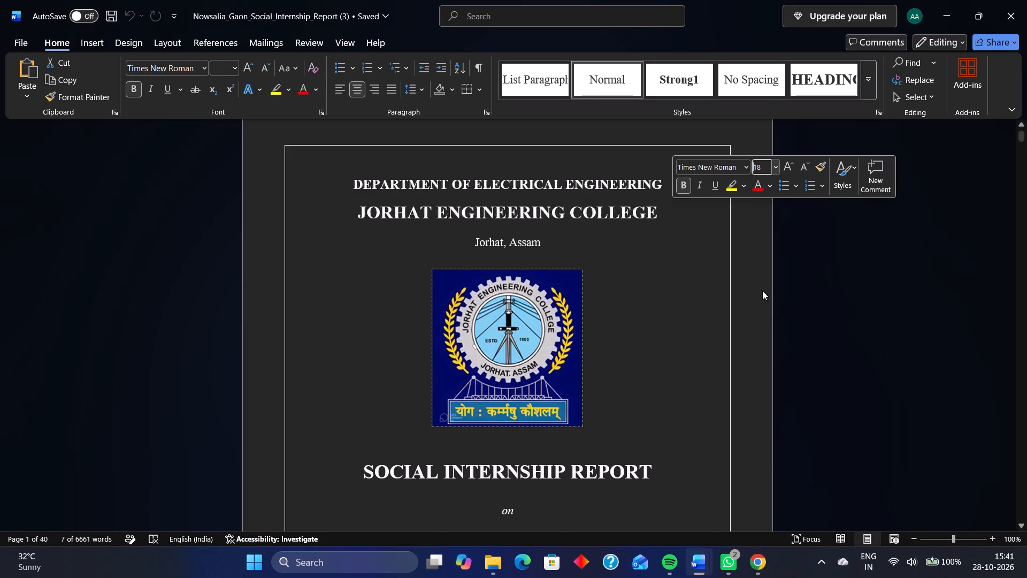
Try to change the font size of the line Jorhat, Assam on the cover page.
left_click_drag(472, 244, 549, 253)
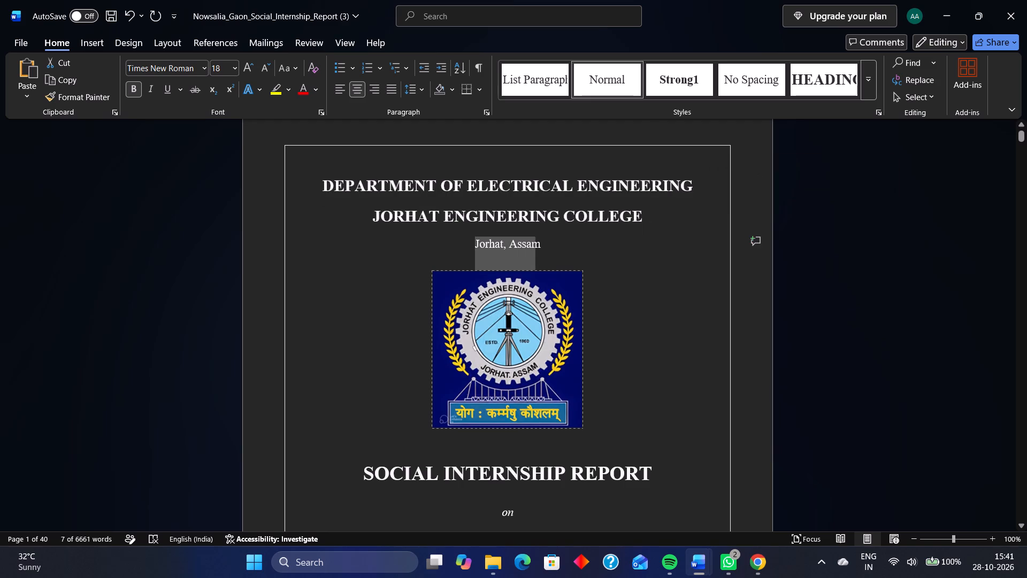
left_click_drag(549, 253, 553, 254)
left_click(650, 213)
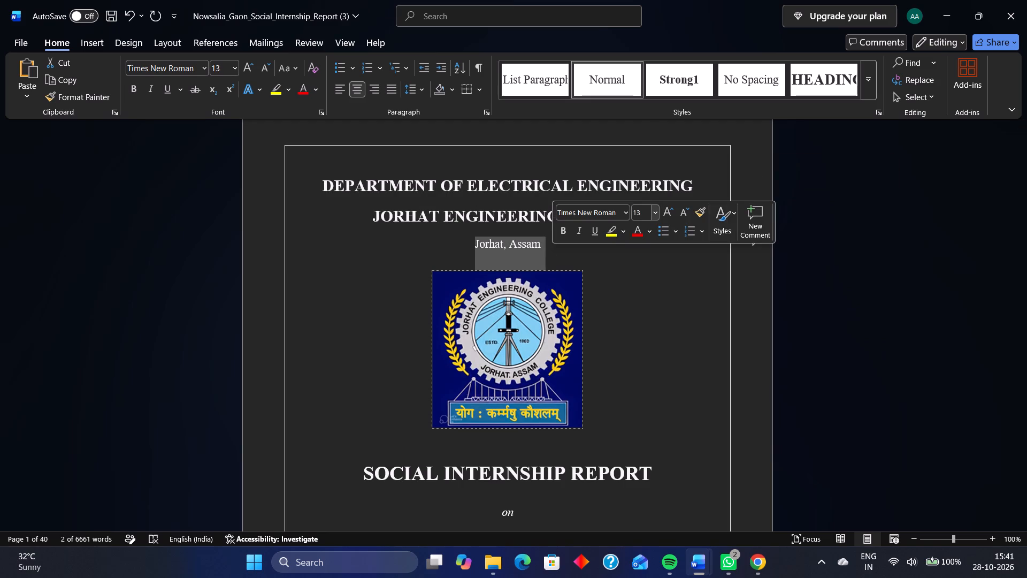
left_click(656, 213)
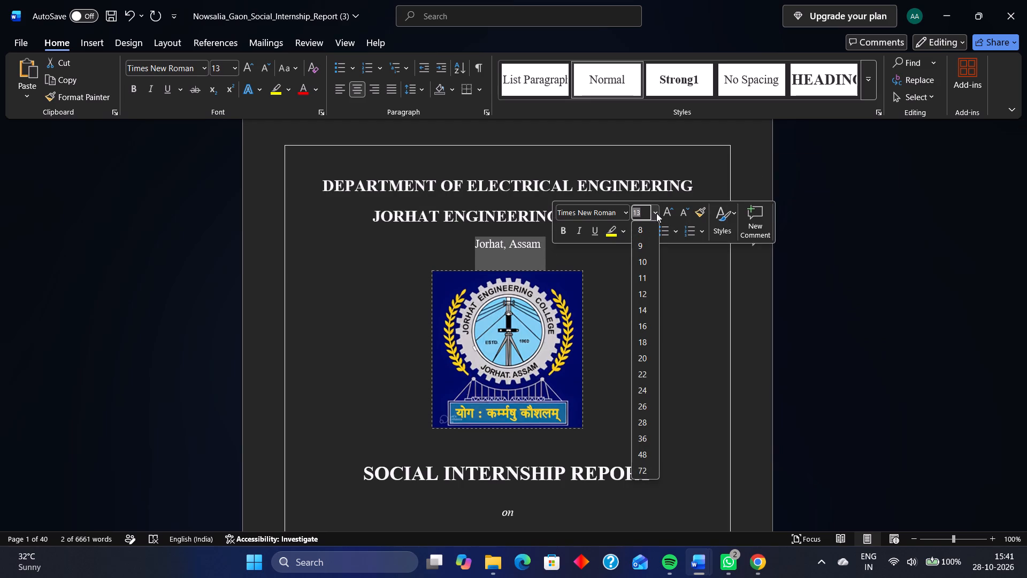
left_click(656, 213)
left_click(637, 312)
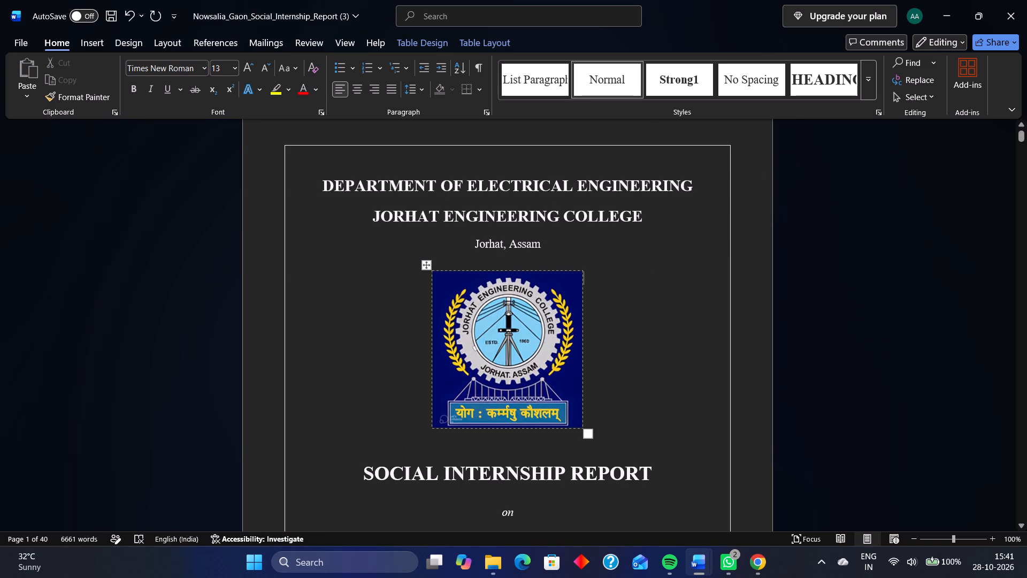
Set the font size of the cover line SOCIAL INTERNSHIP REPORT to 18.
scroll(637, 312, "down", 1)
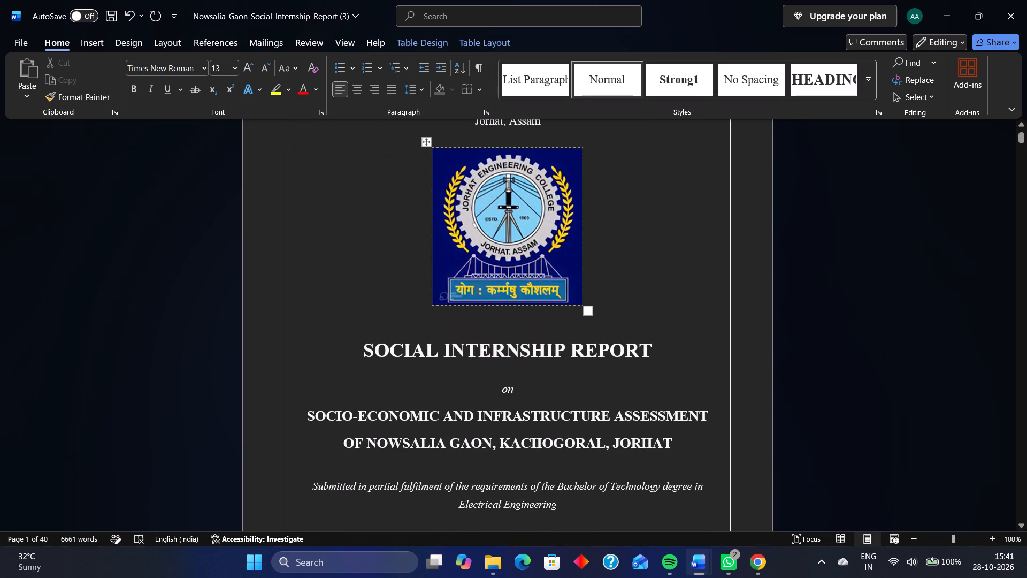
left_click_drag(355, 351, 654, 359)
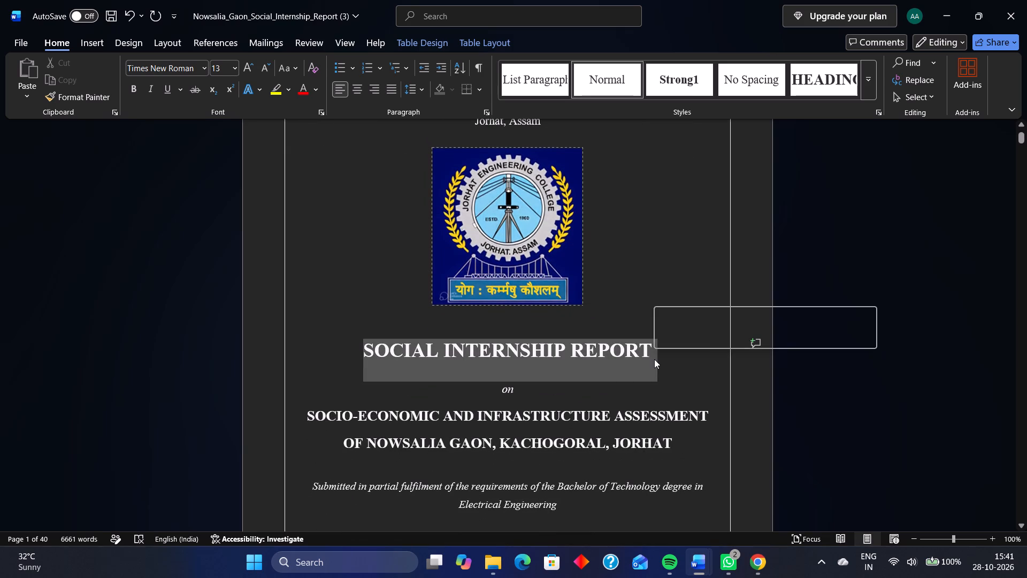
left_click(752, 320)
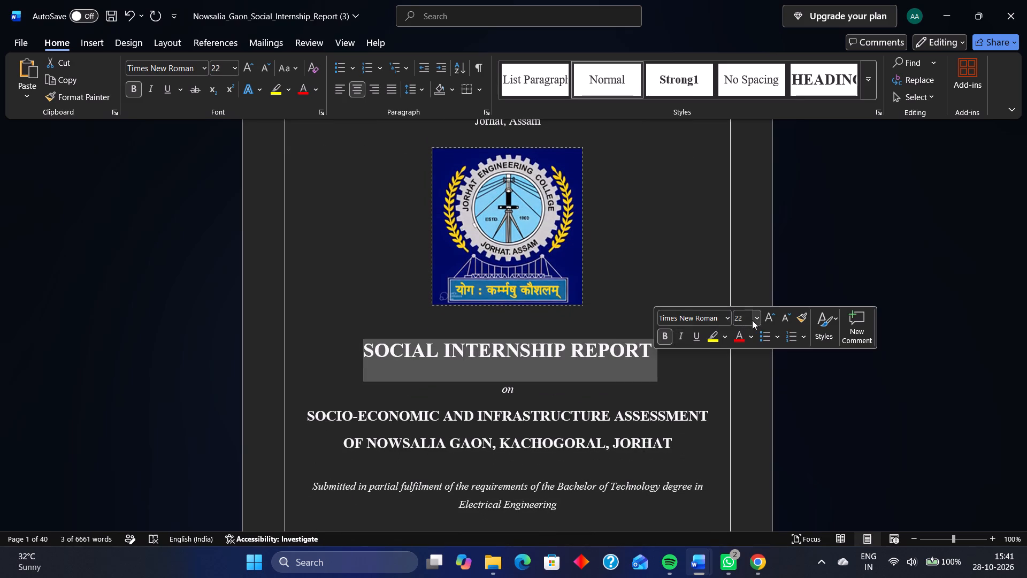
left_click(756, 319)
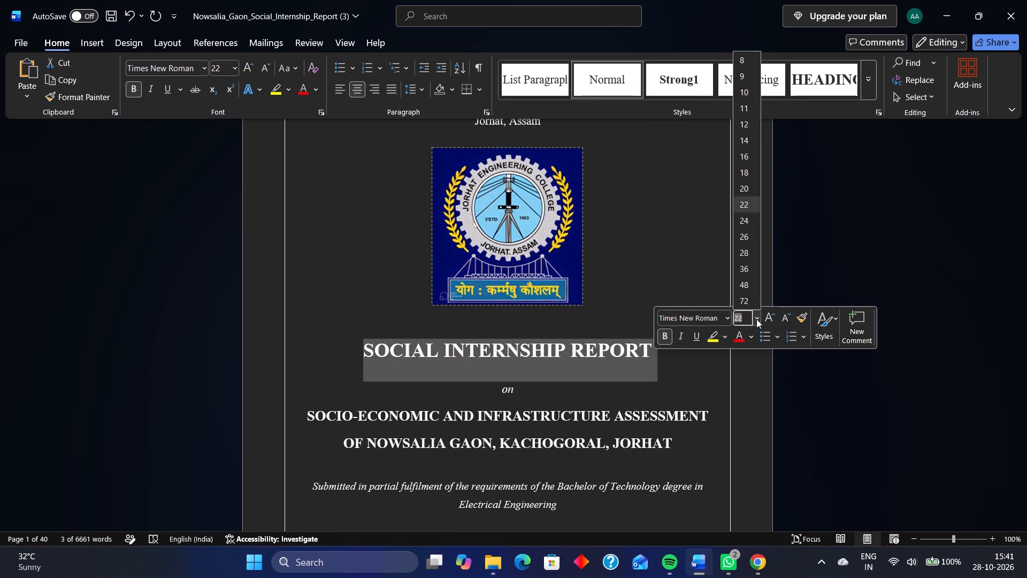
left_click(749, 174)
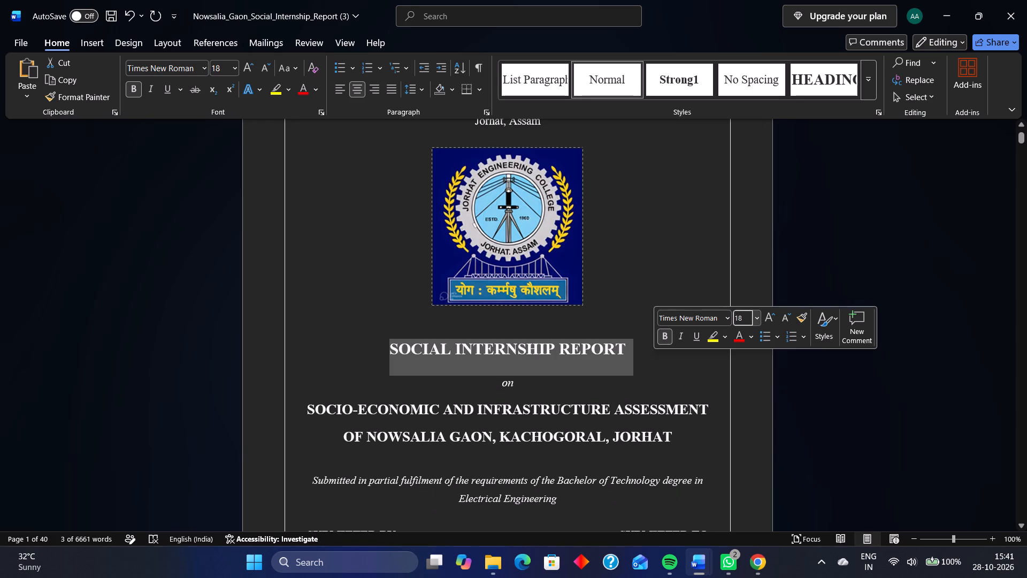
Enlarge the font of the cover title SOCIO-ECONOMIC AND INFRASTRUCTURE ASSESSMENT OF NOWSALIA GAON, KACHOGORAL, JORHAT.
left_click_drag(302, 406, 640, 438)
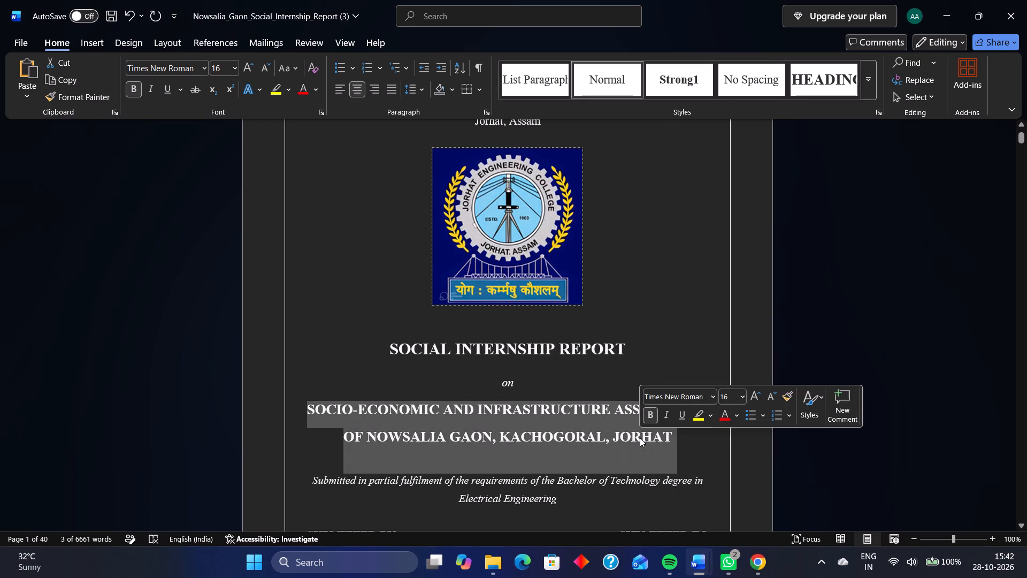
Set the font size of the selected cover title SOCIO-ECONOMIC AND INFRASTRUCTURE ASSESSMENT OF NOWSALIA GAON, KACHOGORAL, JORHAT to 18.
left_click(739, 399)
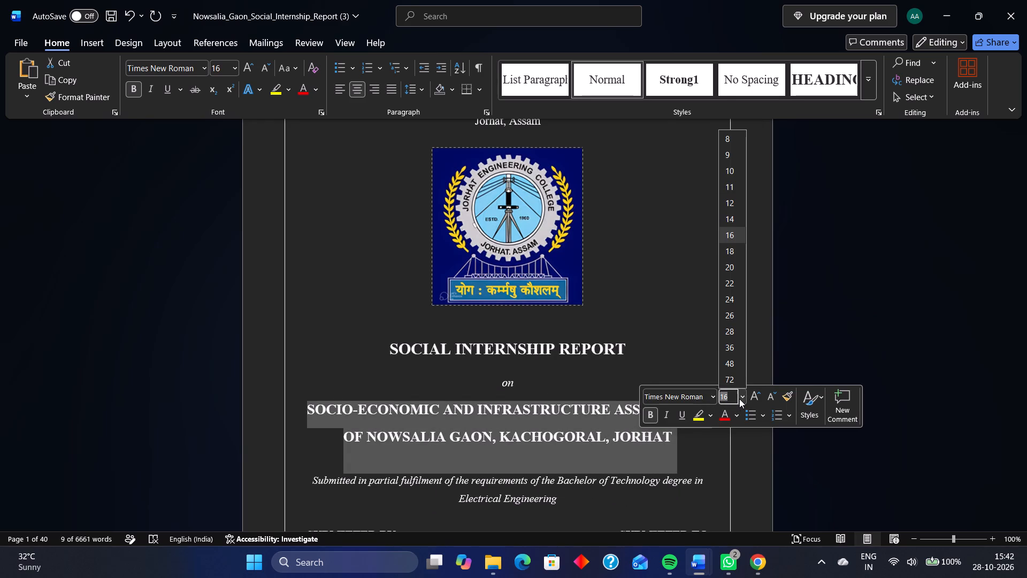
left_click(737, 256)
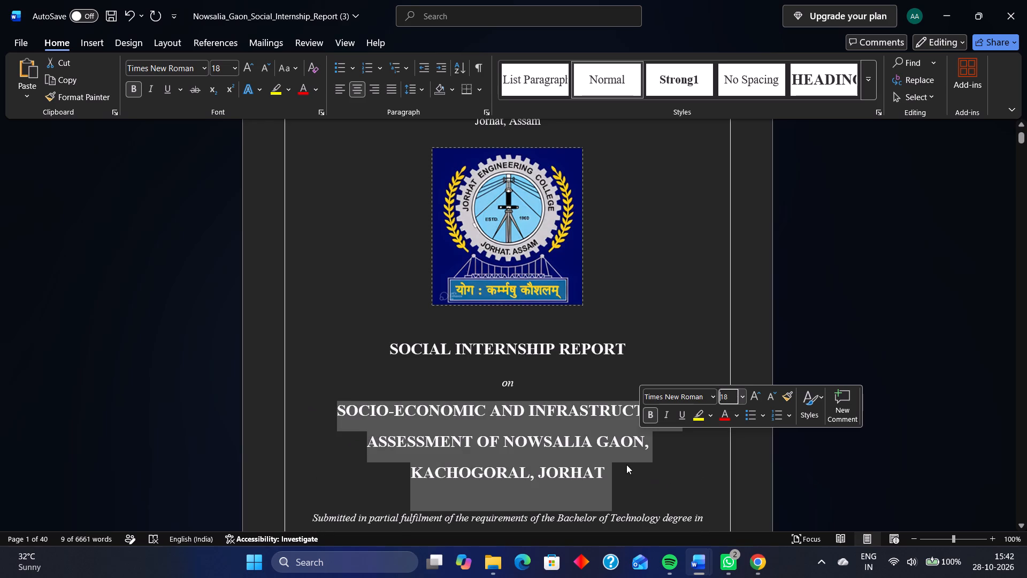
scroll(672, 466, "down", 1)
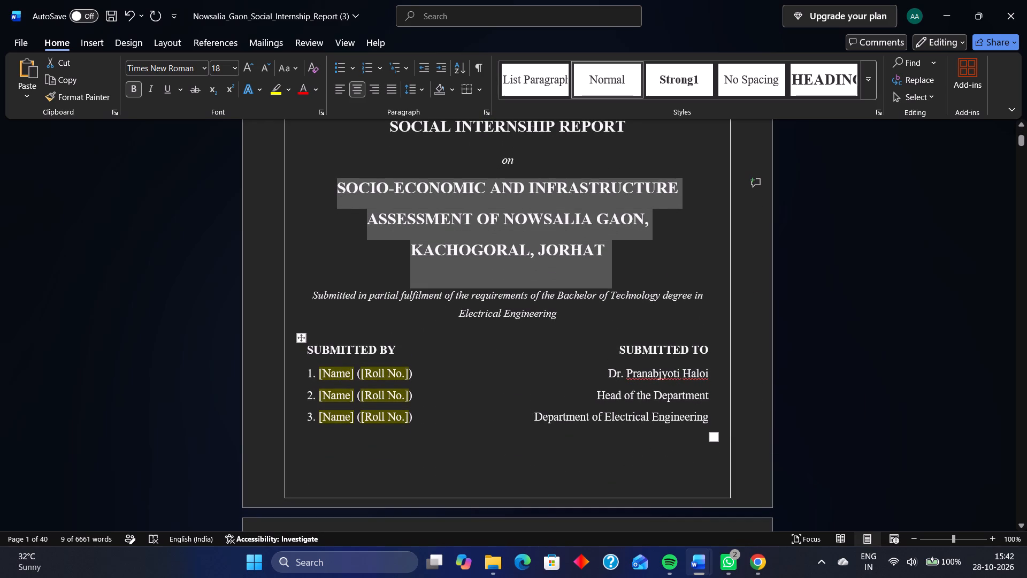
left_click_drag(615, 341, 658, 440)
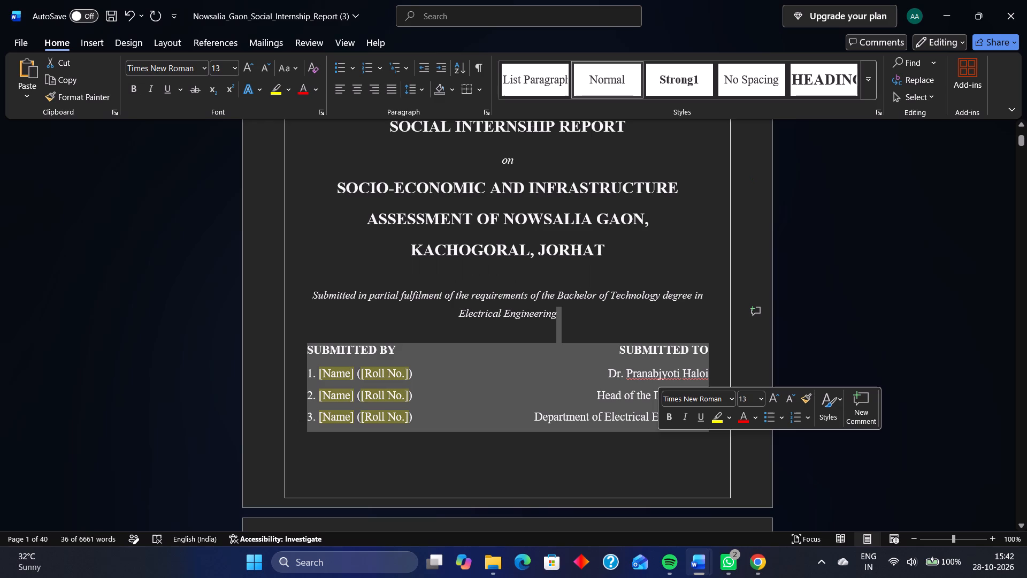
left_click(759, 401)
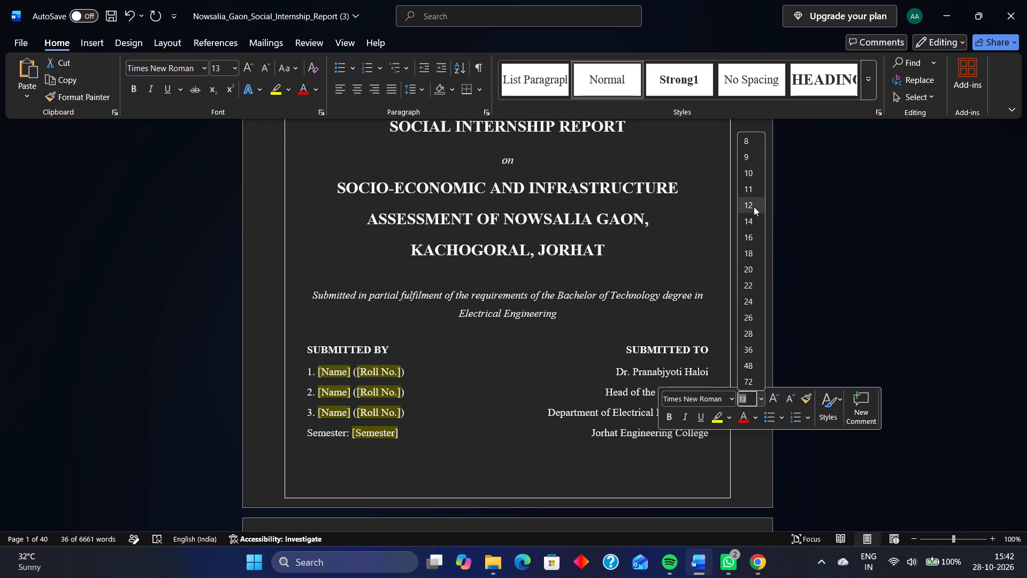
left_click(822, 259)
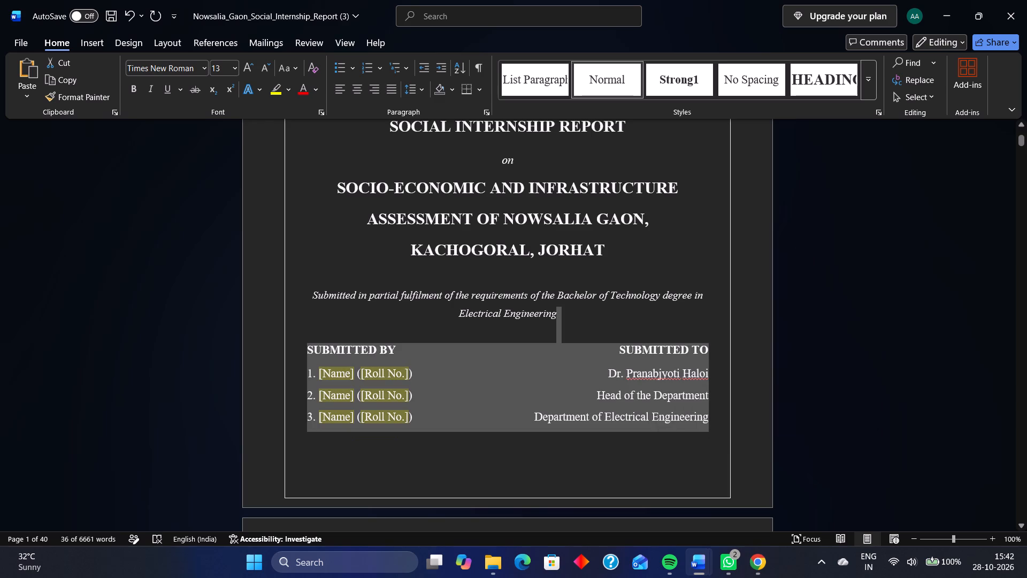
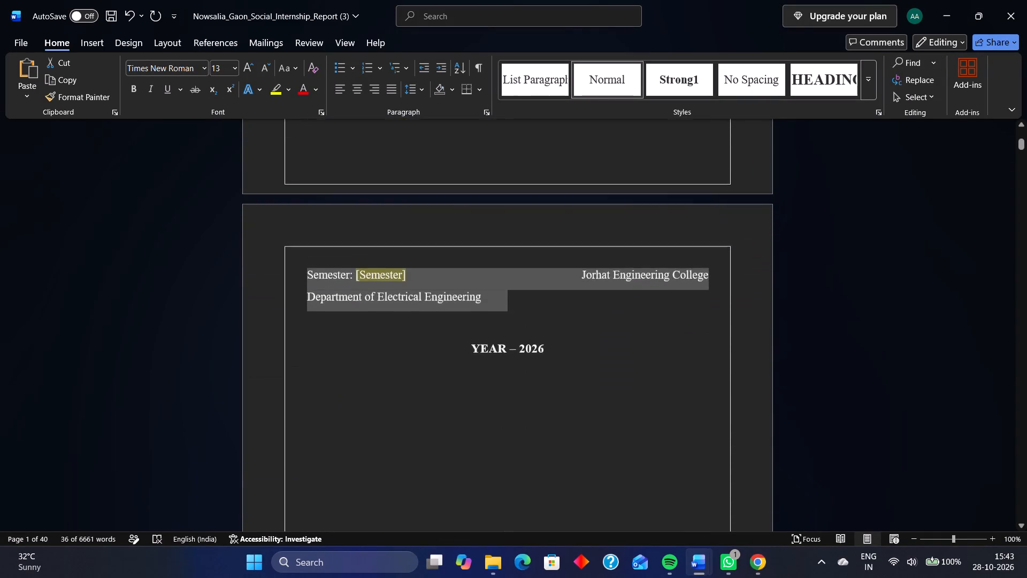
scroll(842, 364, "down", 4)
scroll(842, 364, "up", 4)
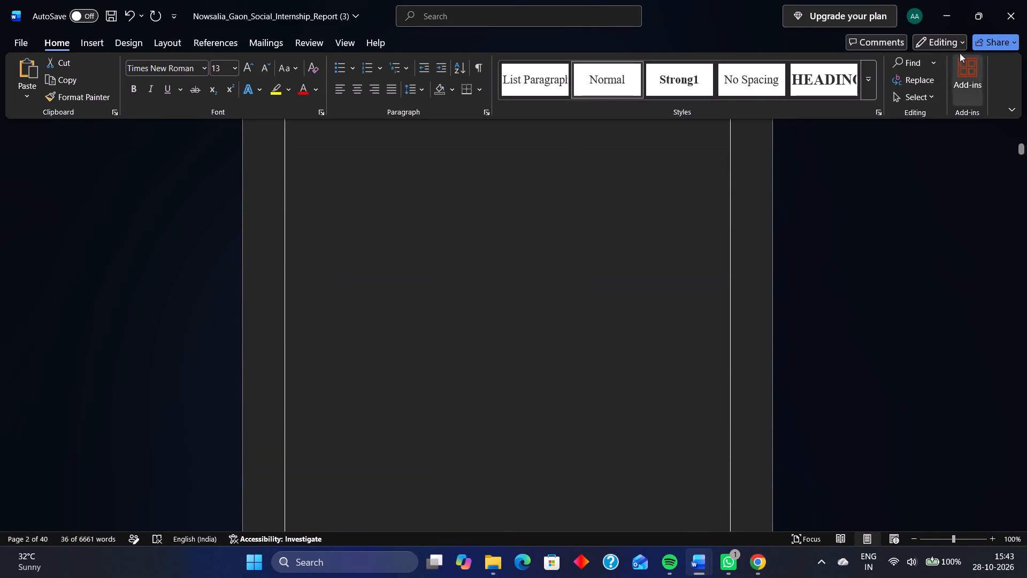